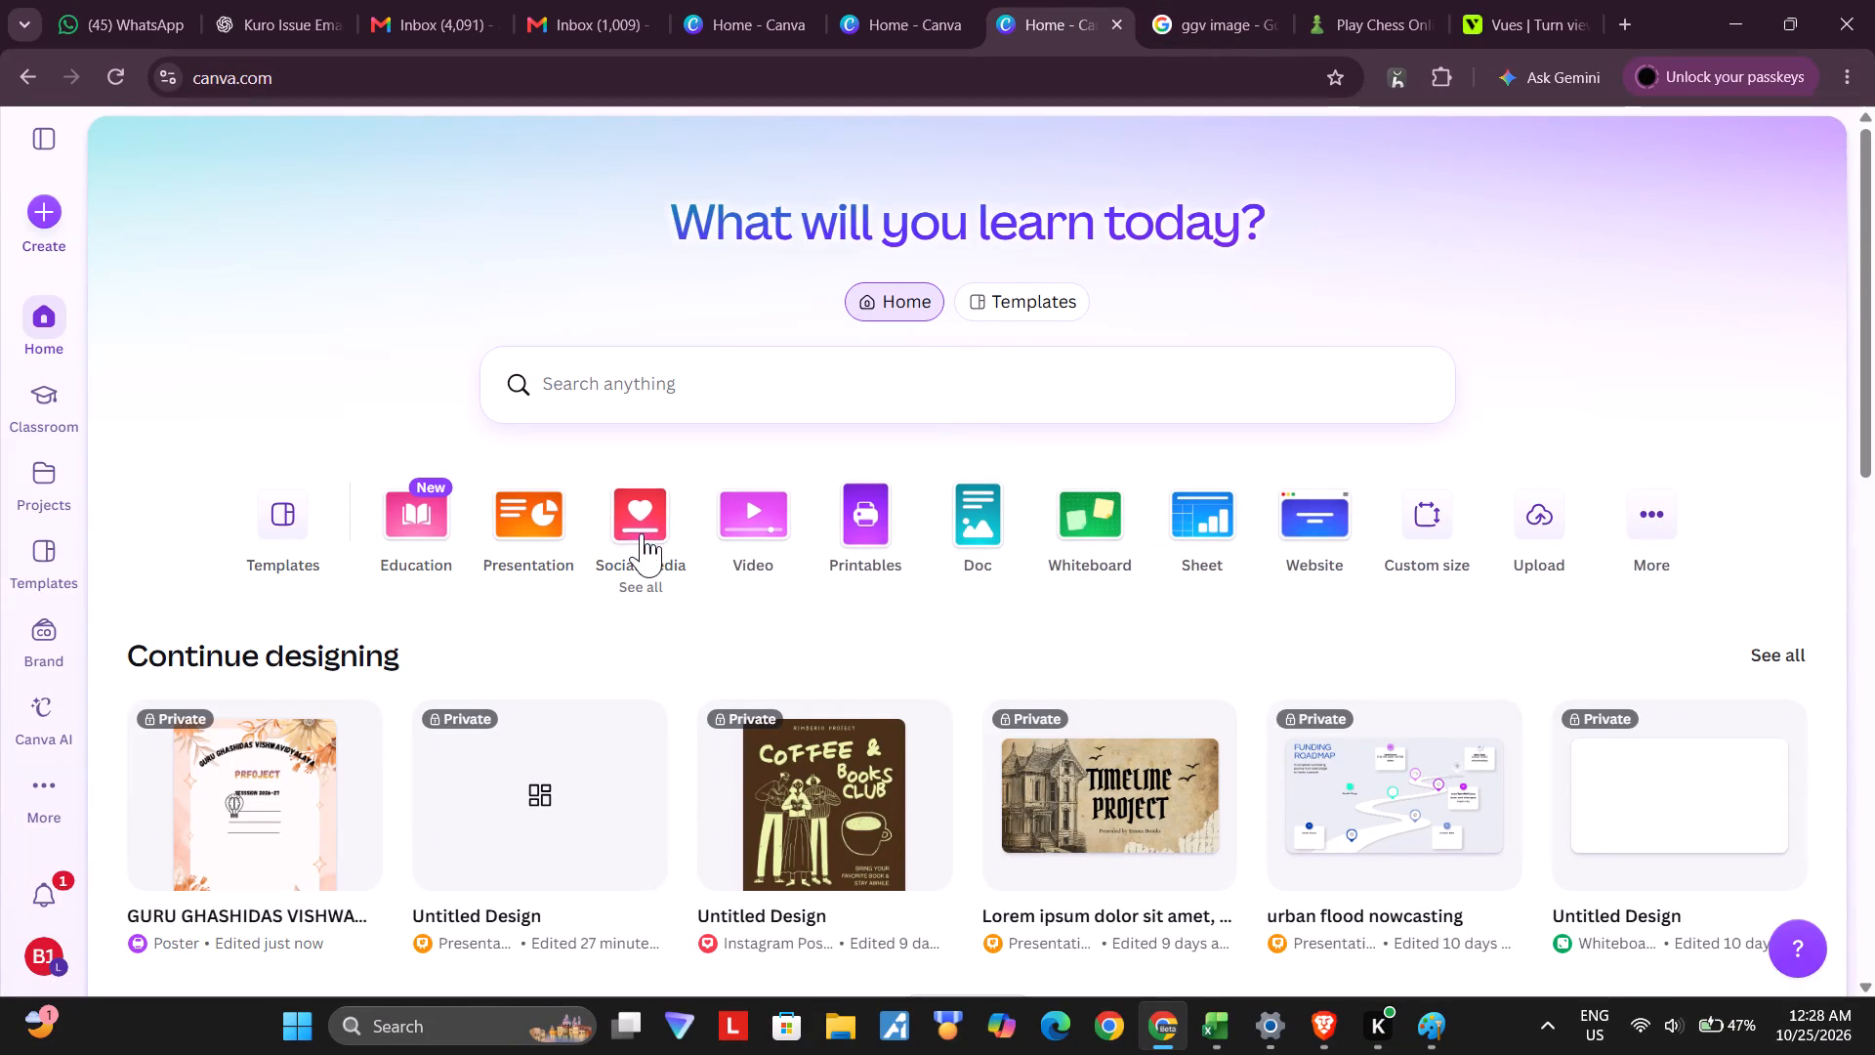
Create a blank social media design in the Instagram Post (4:5, Portrait) format.
{"action": "left_click", "coordinate": [642, 505]}
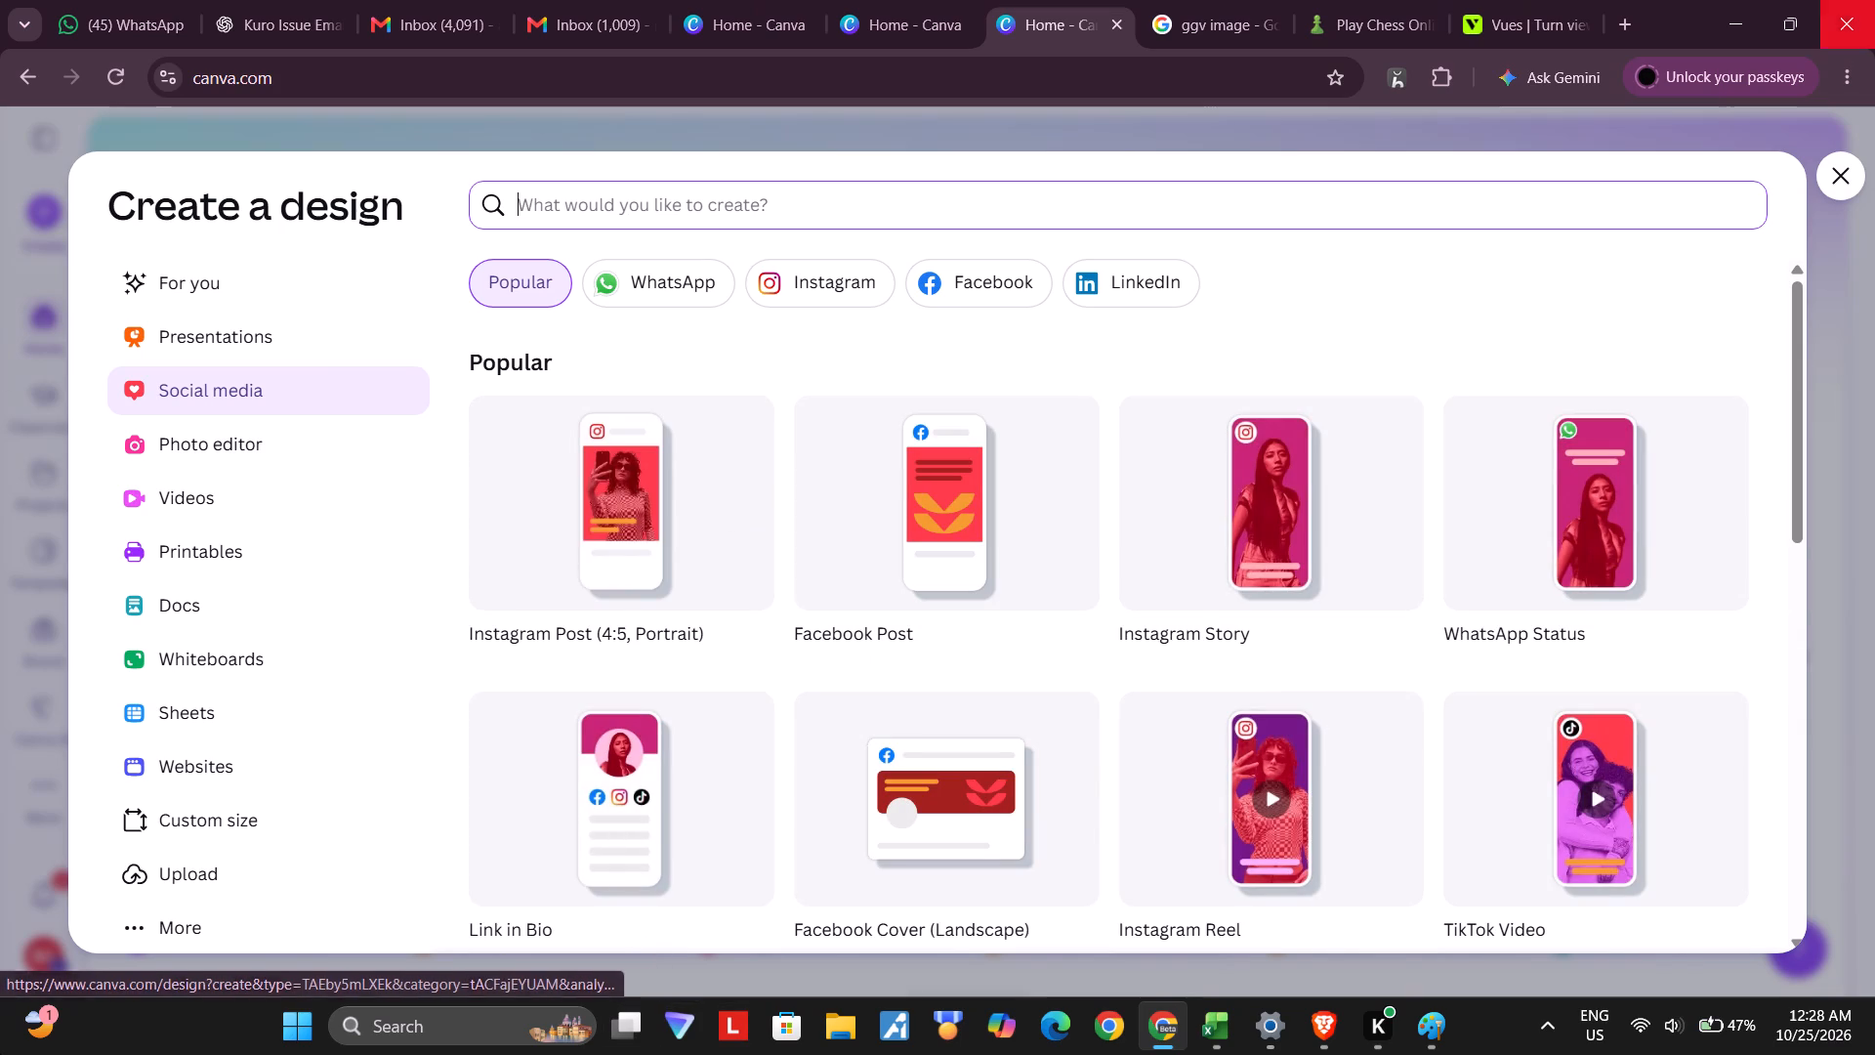
{"action": "left_click", "coordinate": [593, 498]}
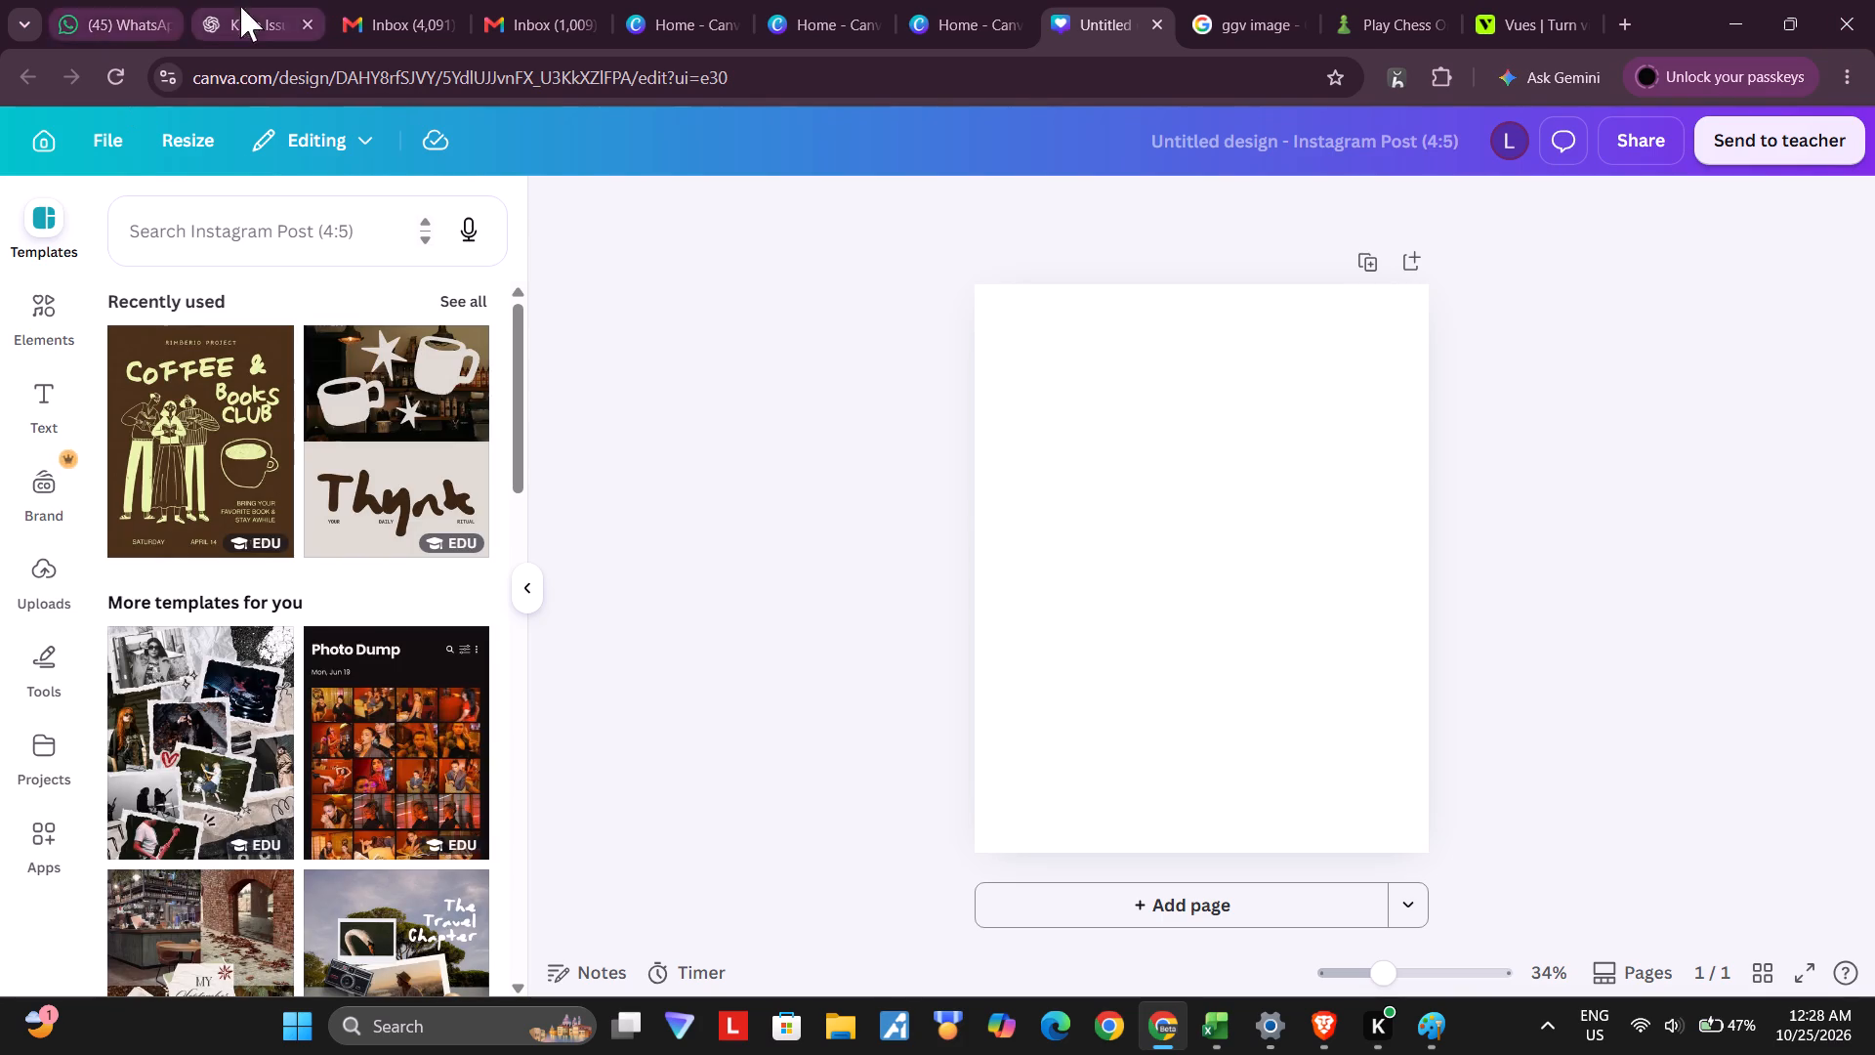
Apply the beige, white and soft green "Friends for life" photo collage template to the blank Instagram post.
{"action": "scroll", "coordinate": [258, 511], "scroll_direction": "down", "scroll_amount": 5}
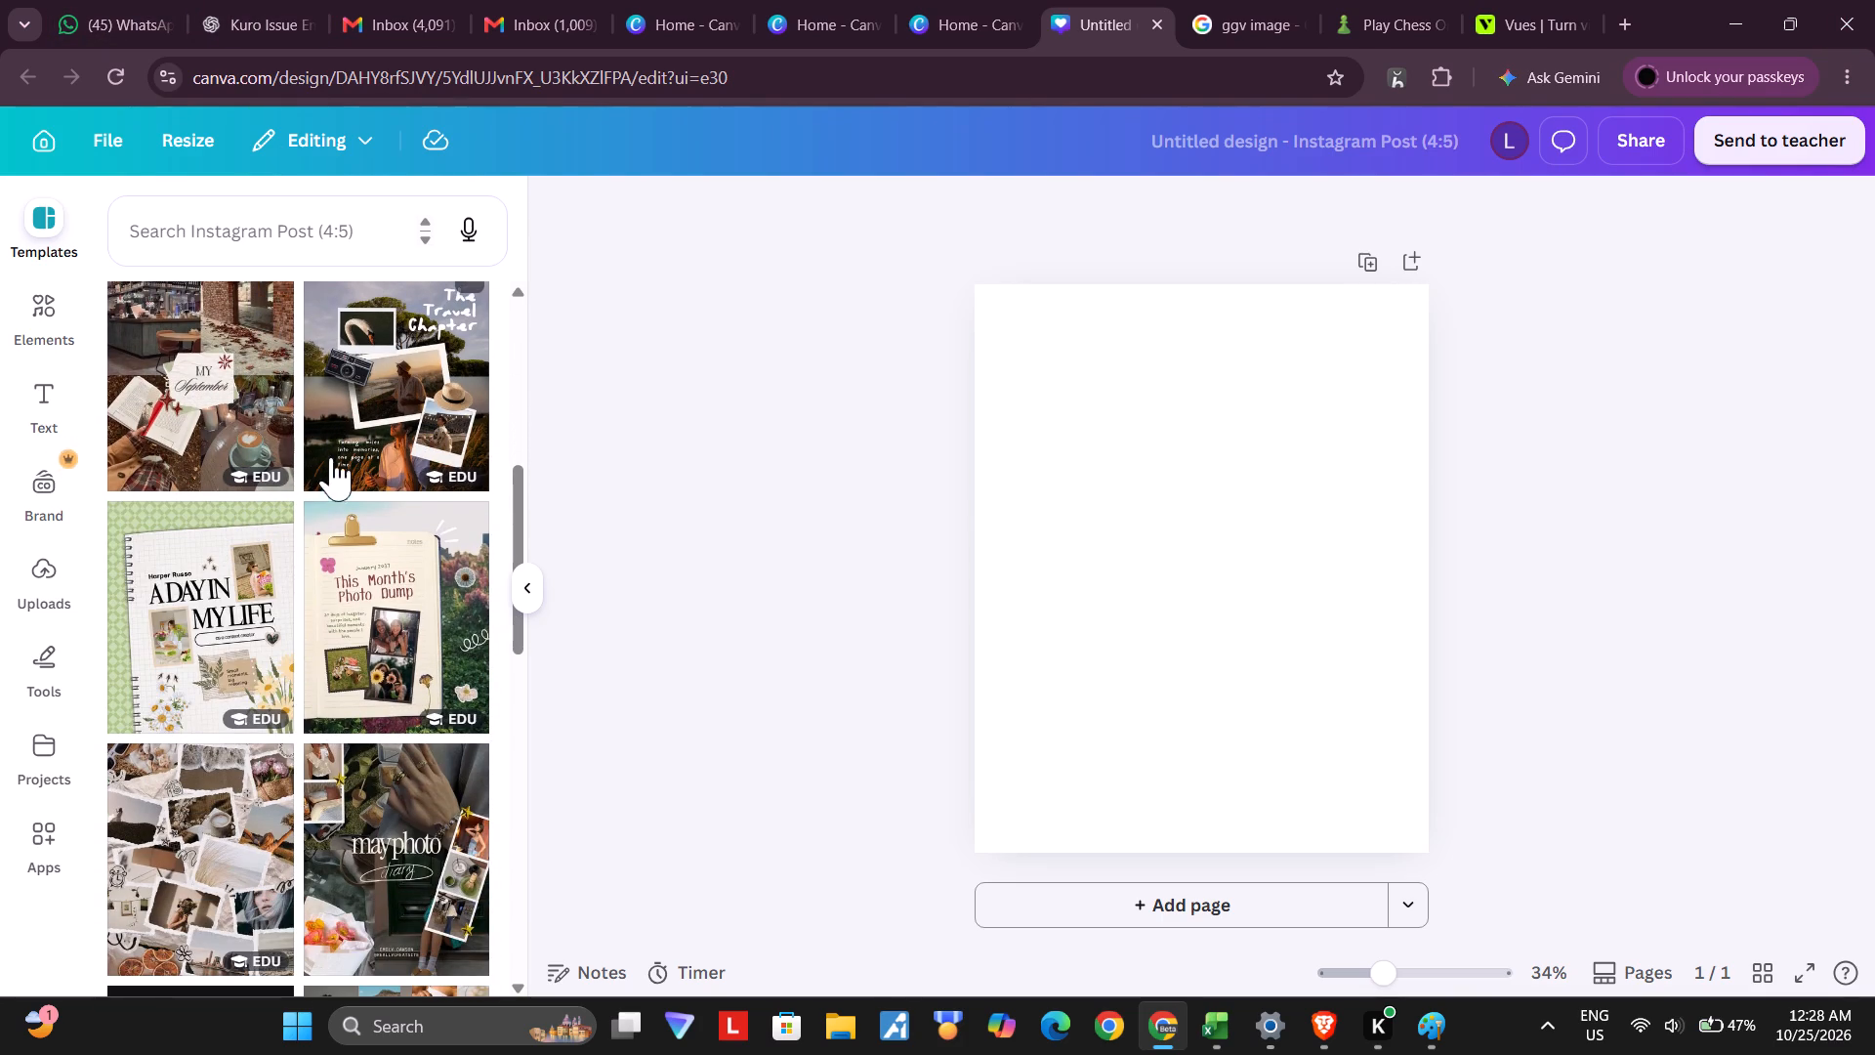
{"action": "scroll", "coordinate": [306, 508], "scroll_direction": "down", "scroll_amount": 4}
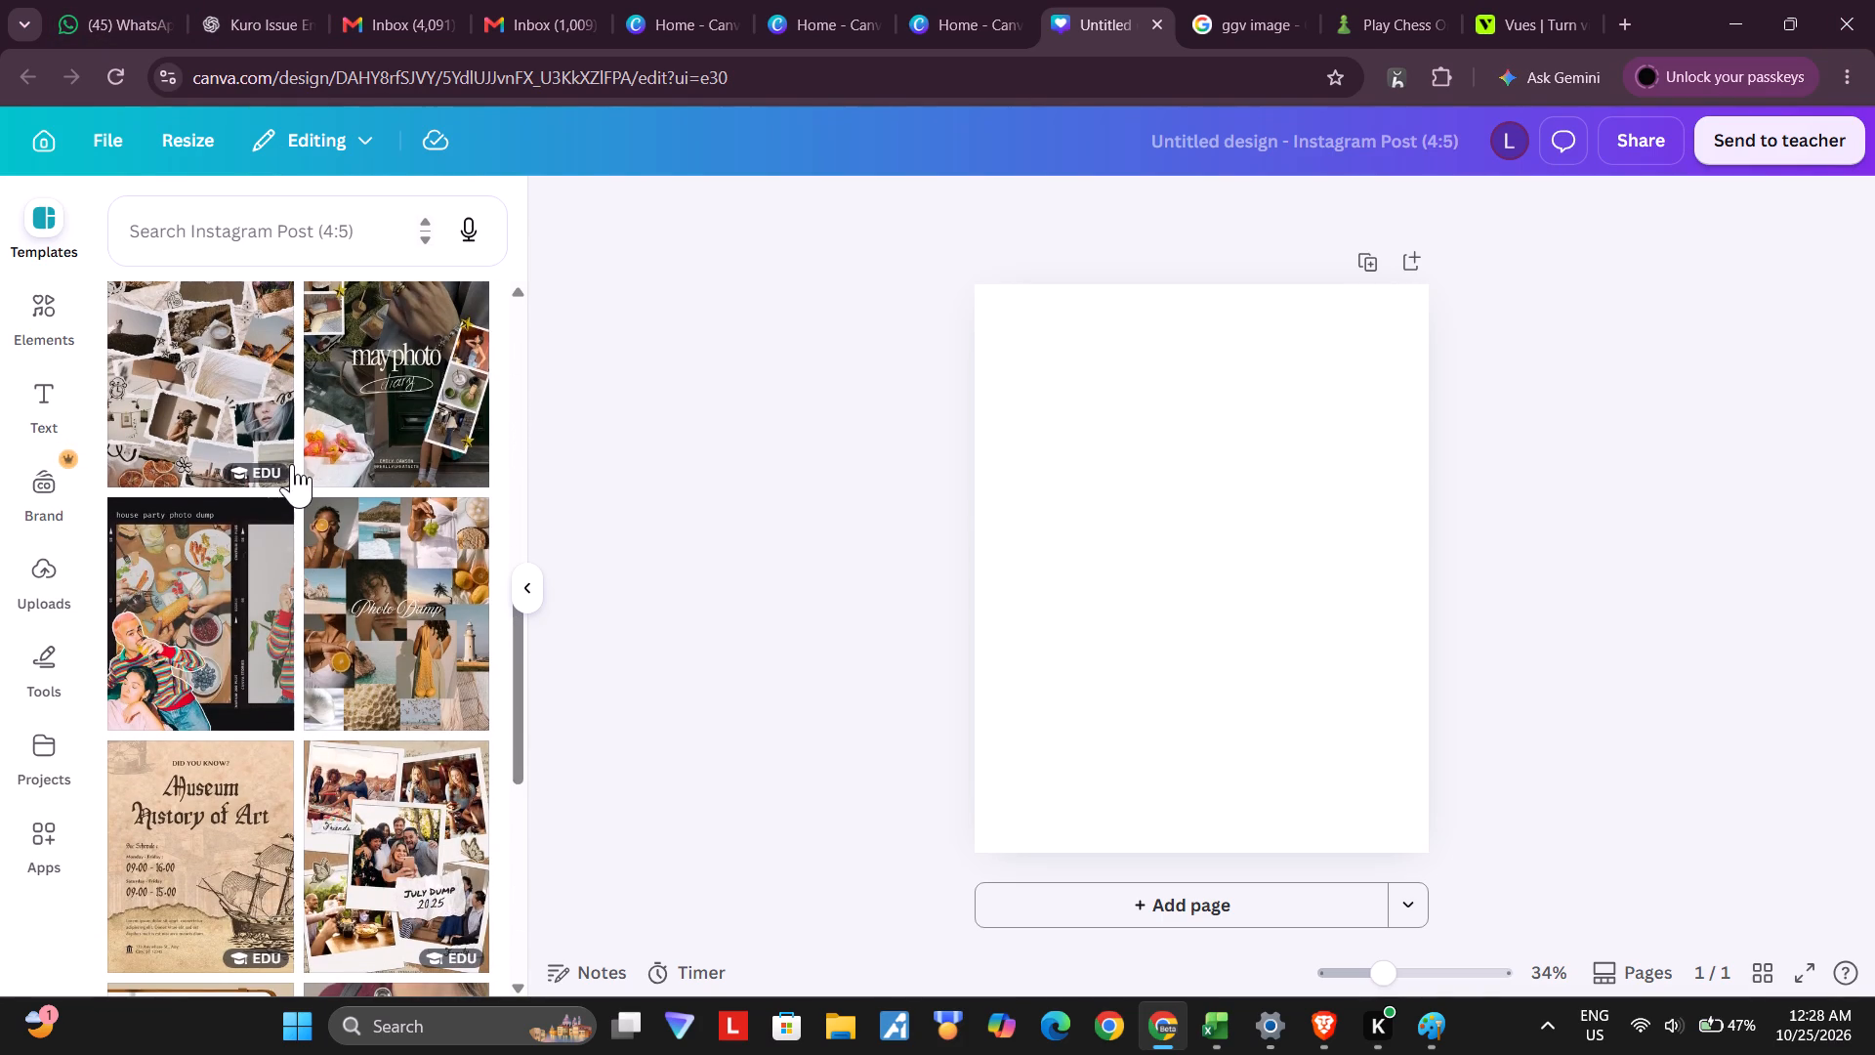
{"action": "scroll", "coordinate": [312, 586], "scroll_direction": "down", "scroll_amount": 4}
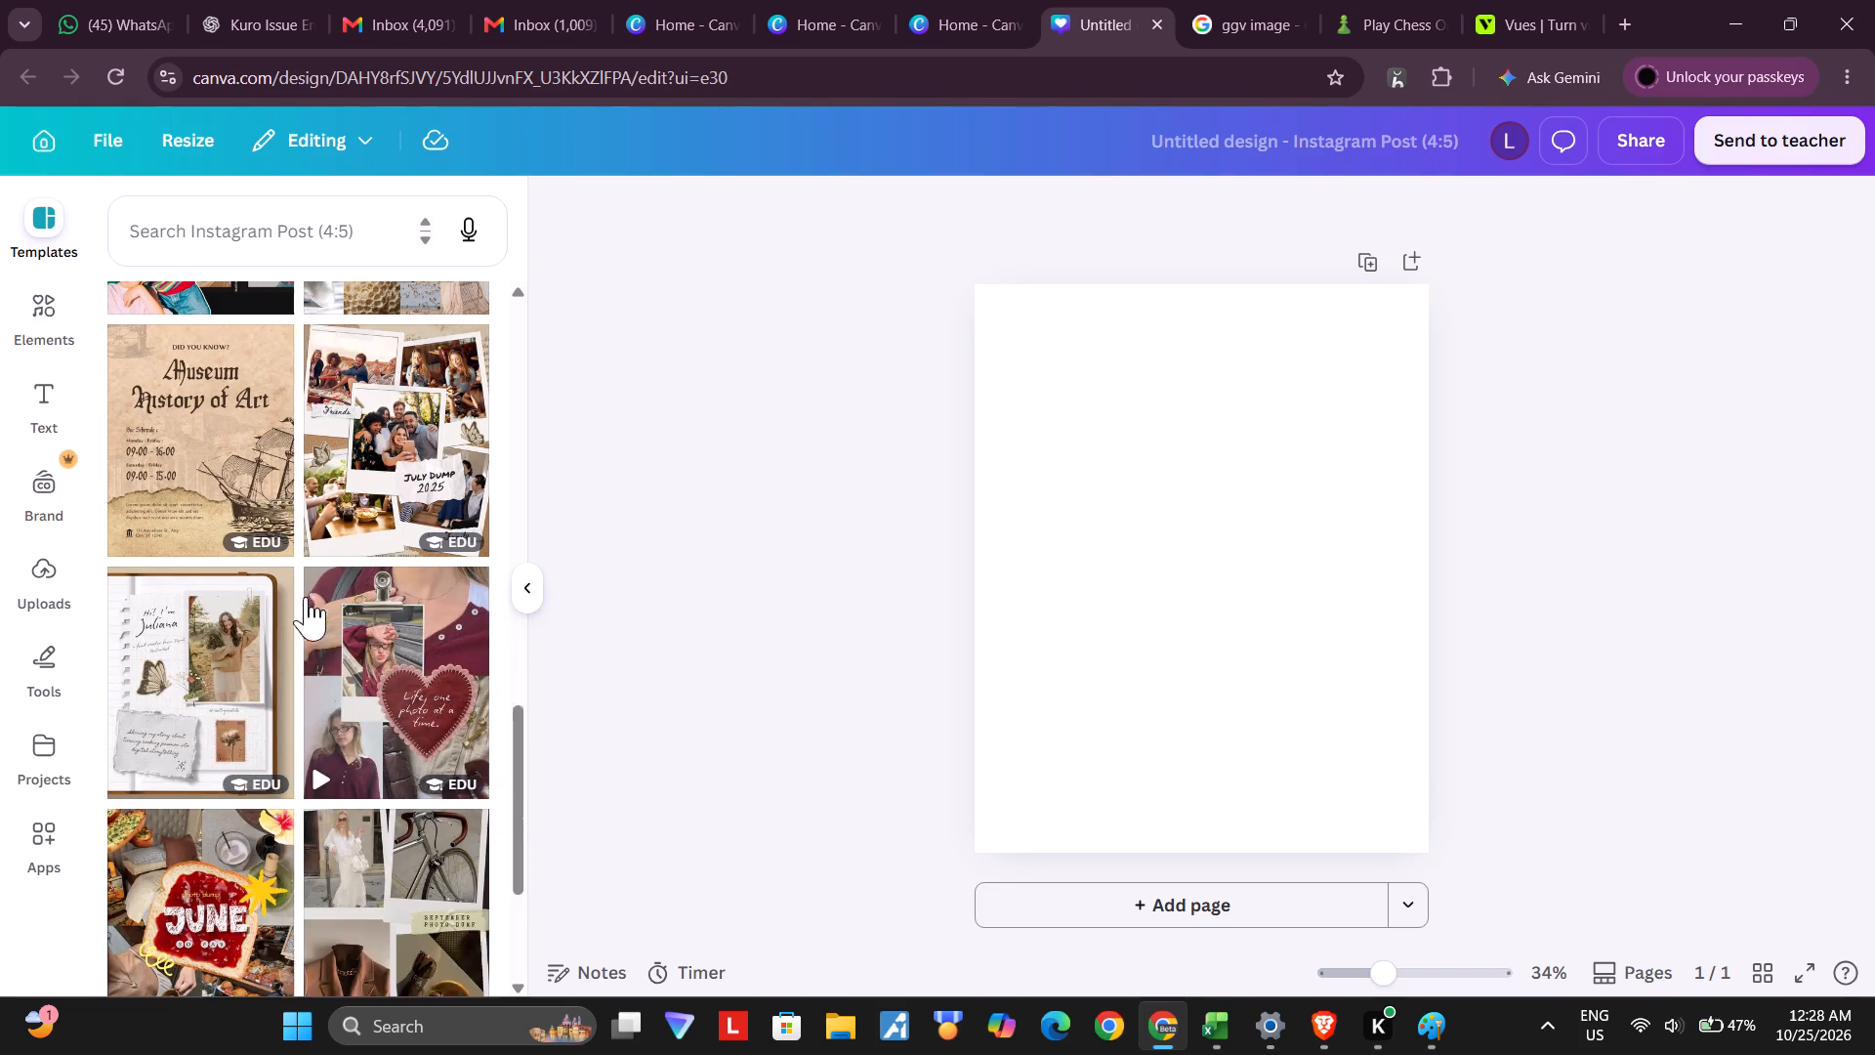
{"action": "scroll", "coordinate": [301, 575], "scroll_direction": "down", "scroll_amount": 6}
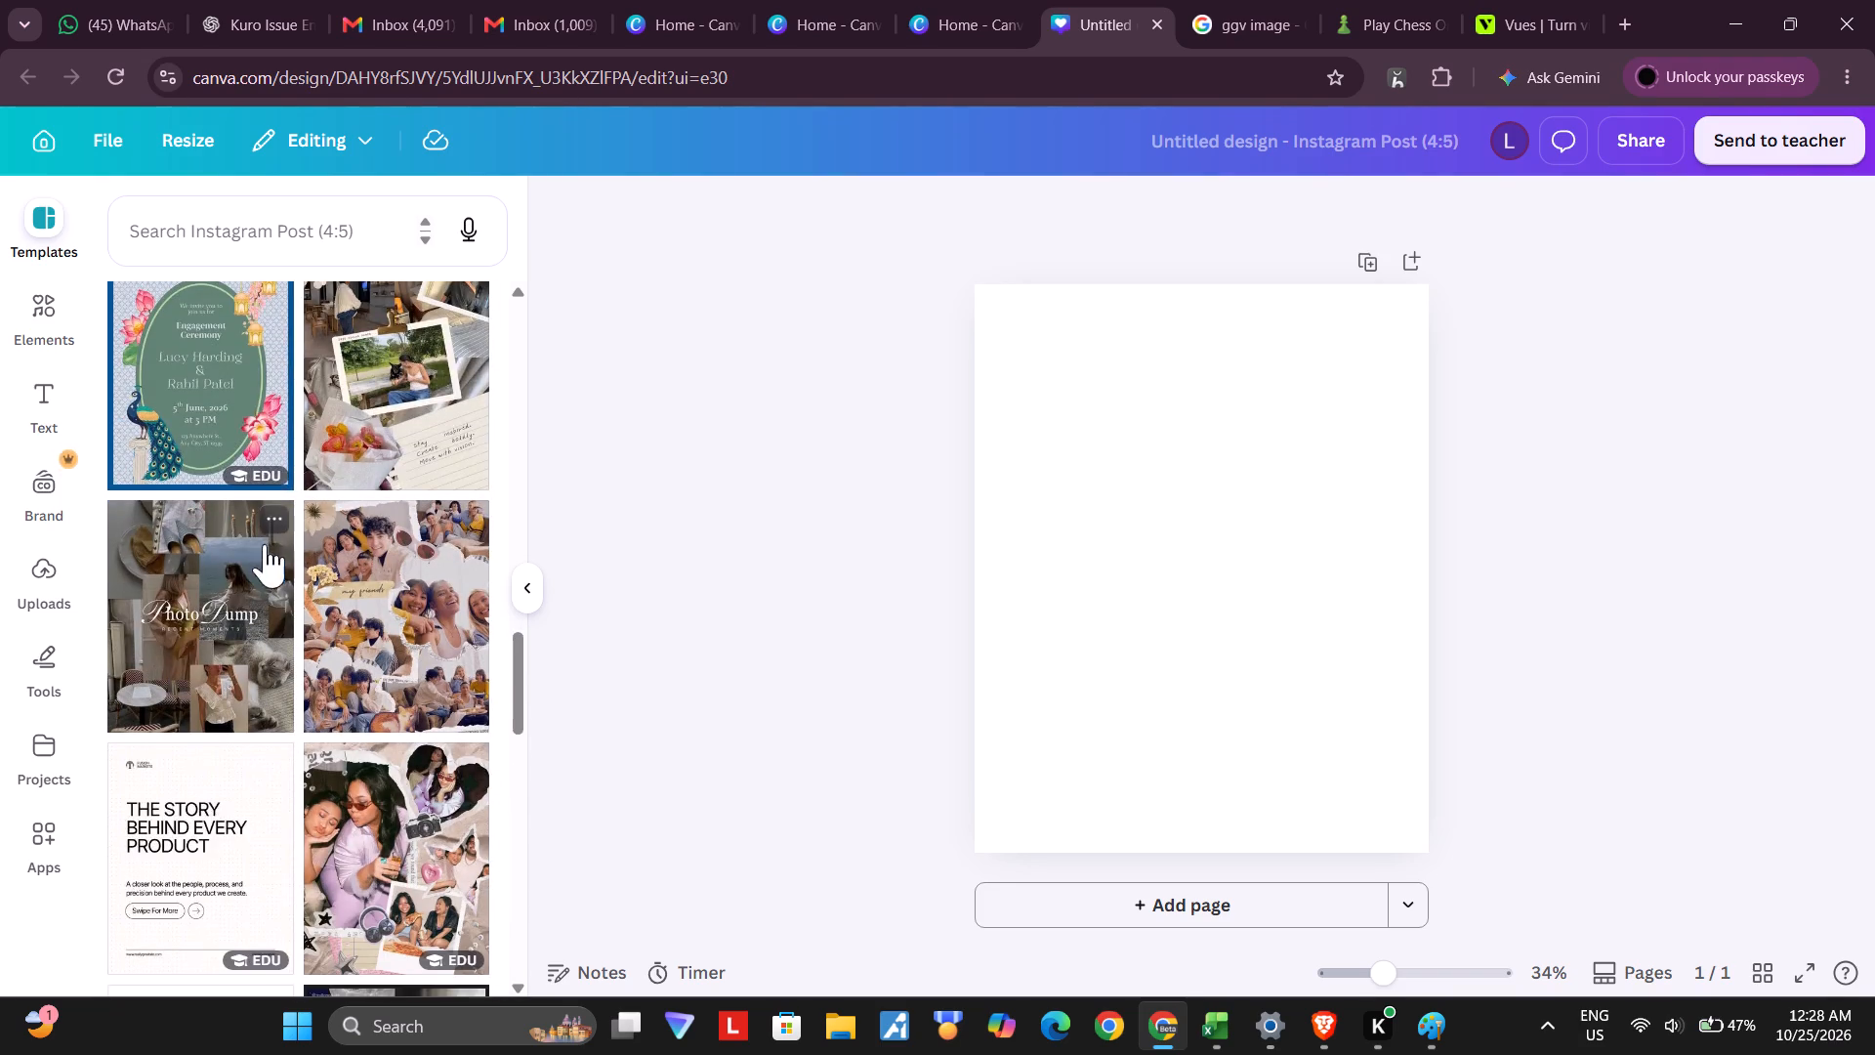
{"action": "scroll", "coordinate": [218, 531], "scroll_direction": "down", "scroll_amount": 5}
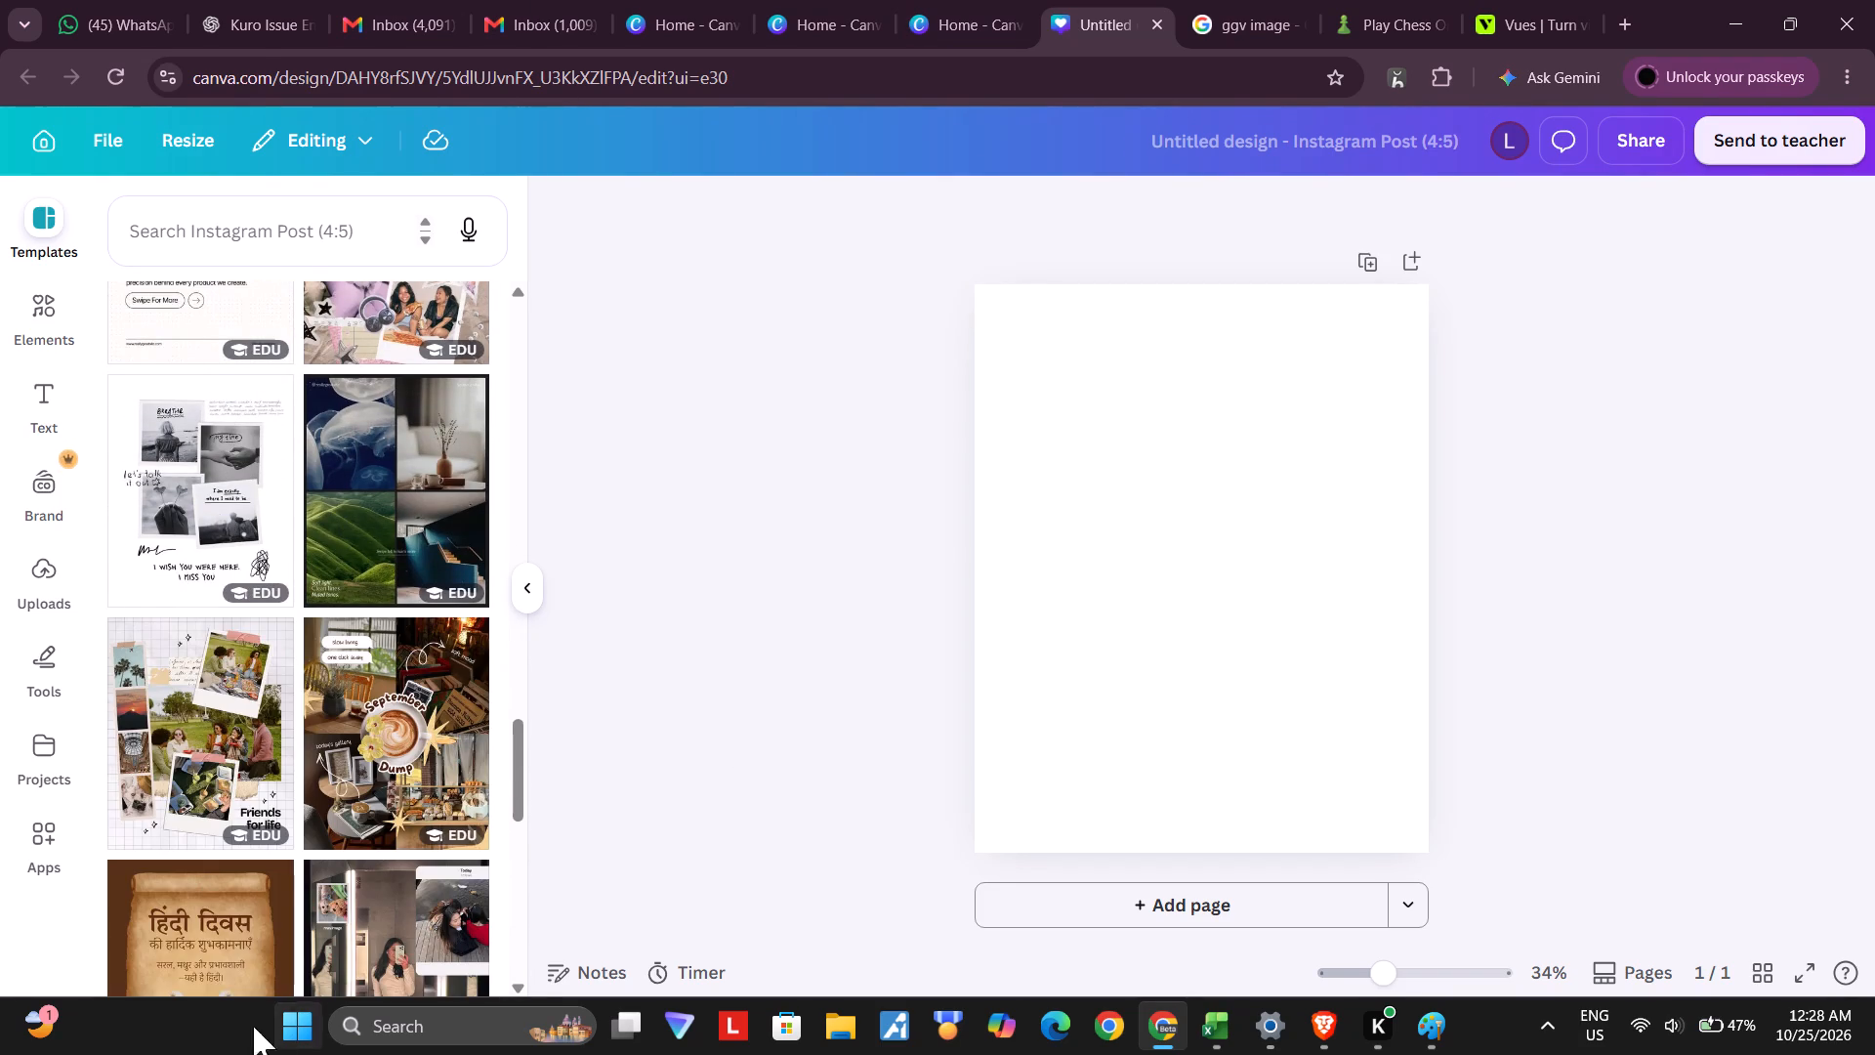
{"action": "left_click", "coordinate": [270, 776]}
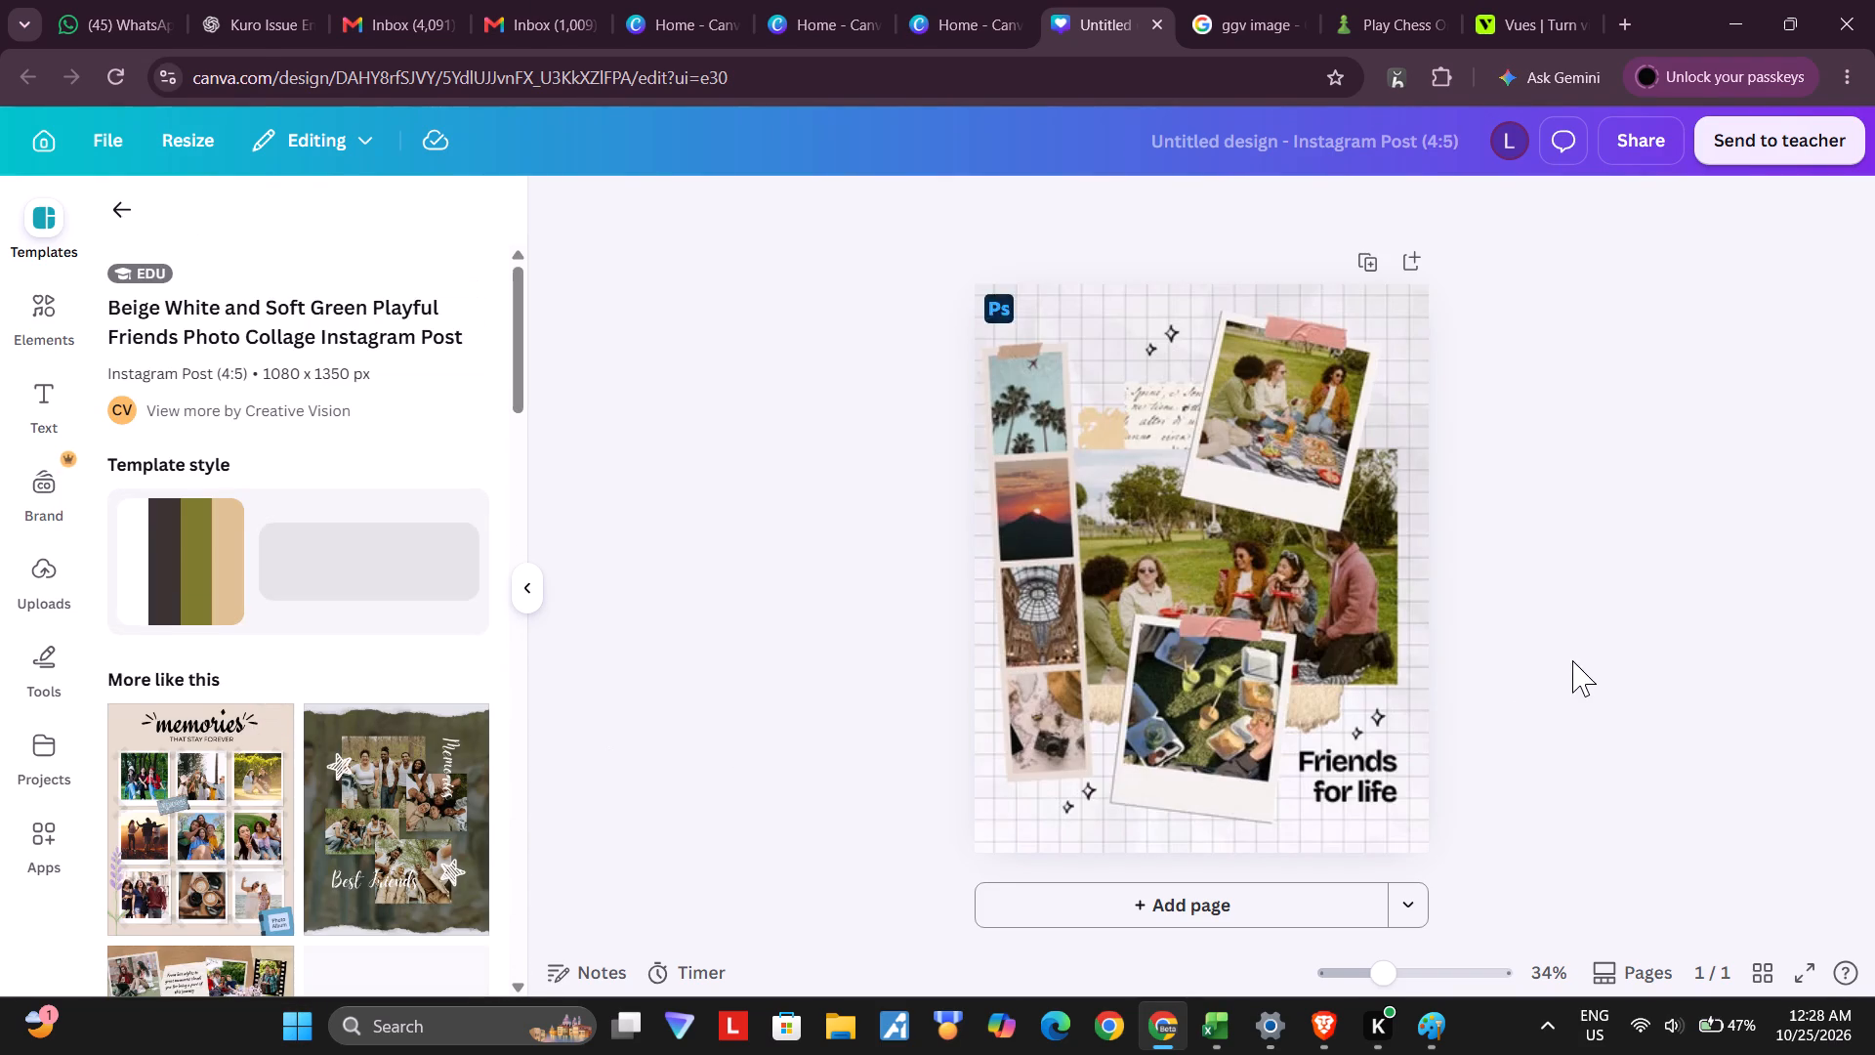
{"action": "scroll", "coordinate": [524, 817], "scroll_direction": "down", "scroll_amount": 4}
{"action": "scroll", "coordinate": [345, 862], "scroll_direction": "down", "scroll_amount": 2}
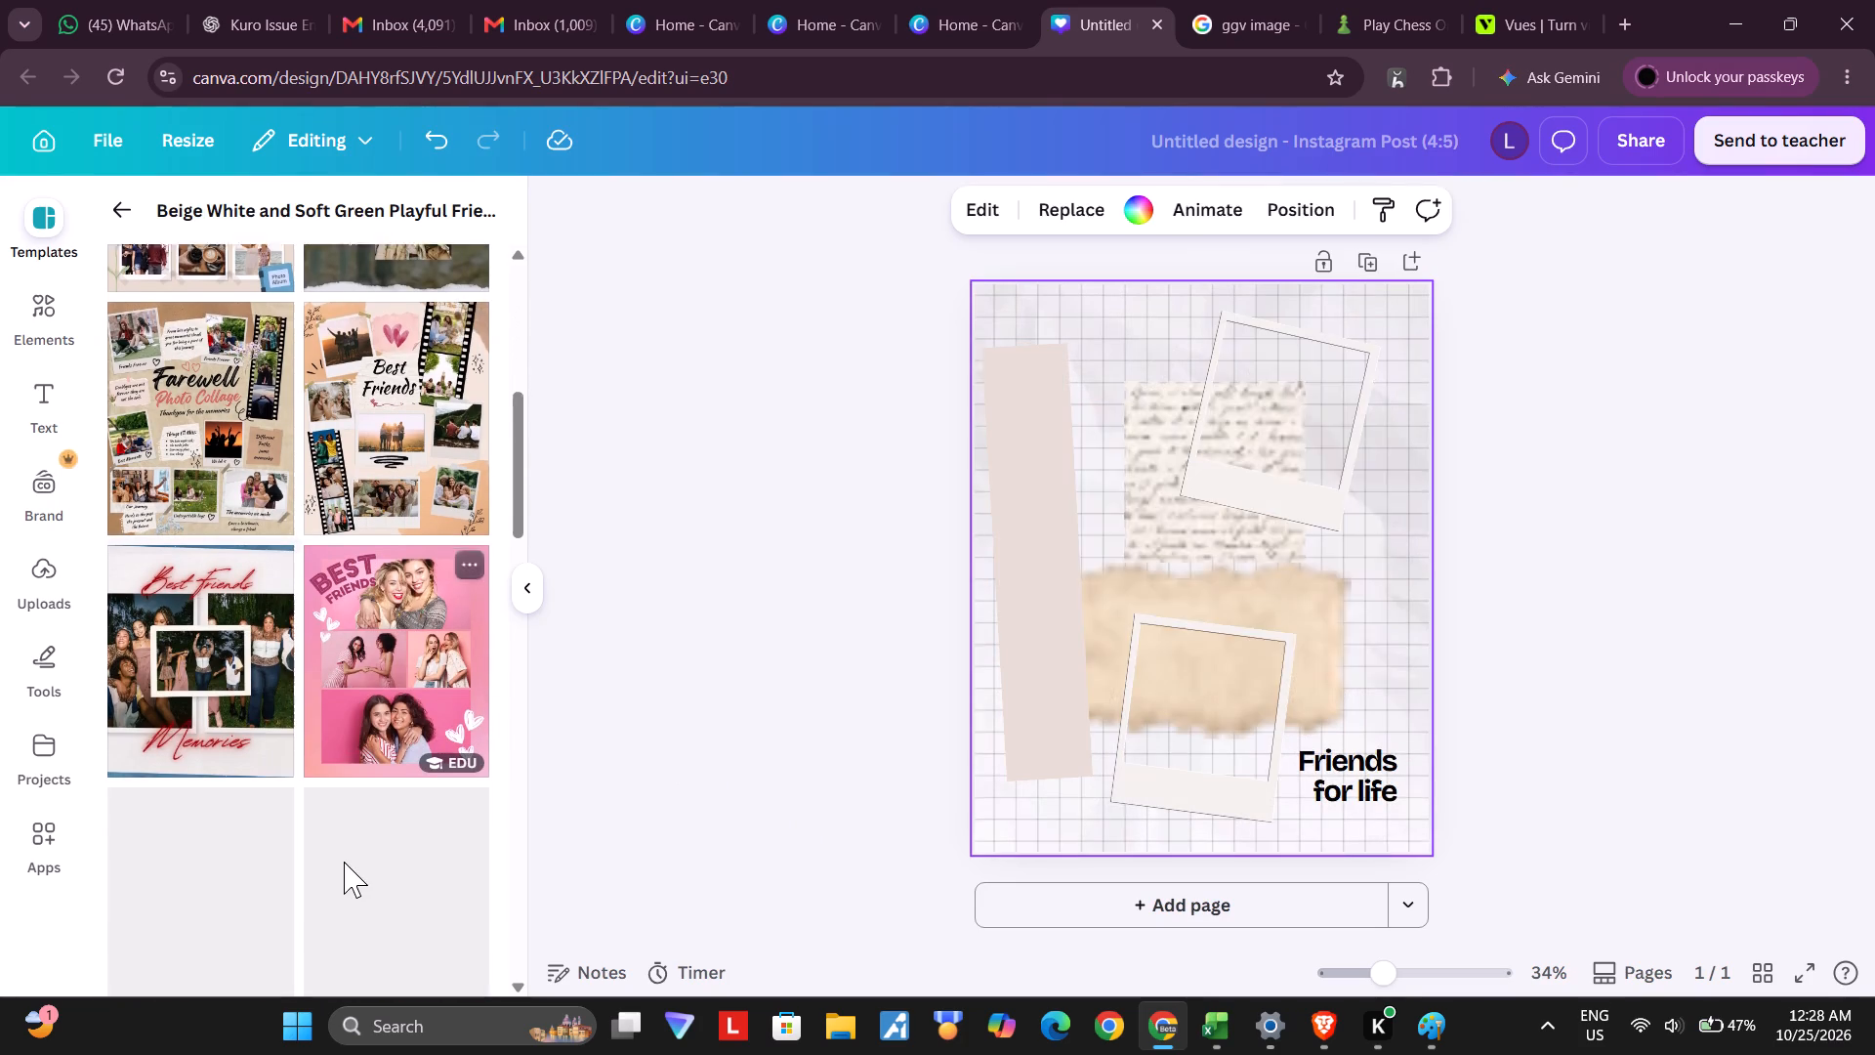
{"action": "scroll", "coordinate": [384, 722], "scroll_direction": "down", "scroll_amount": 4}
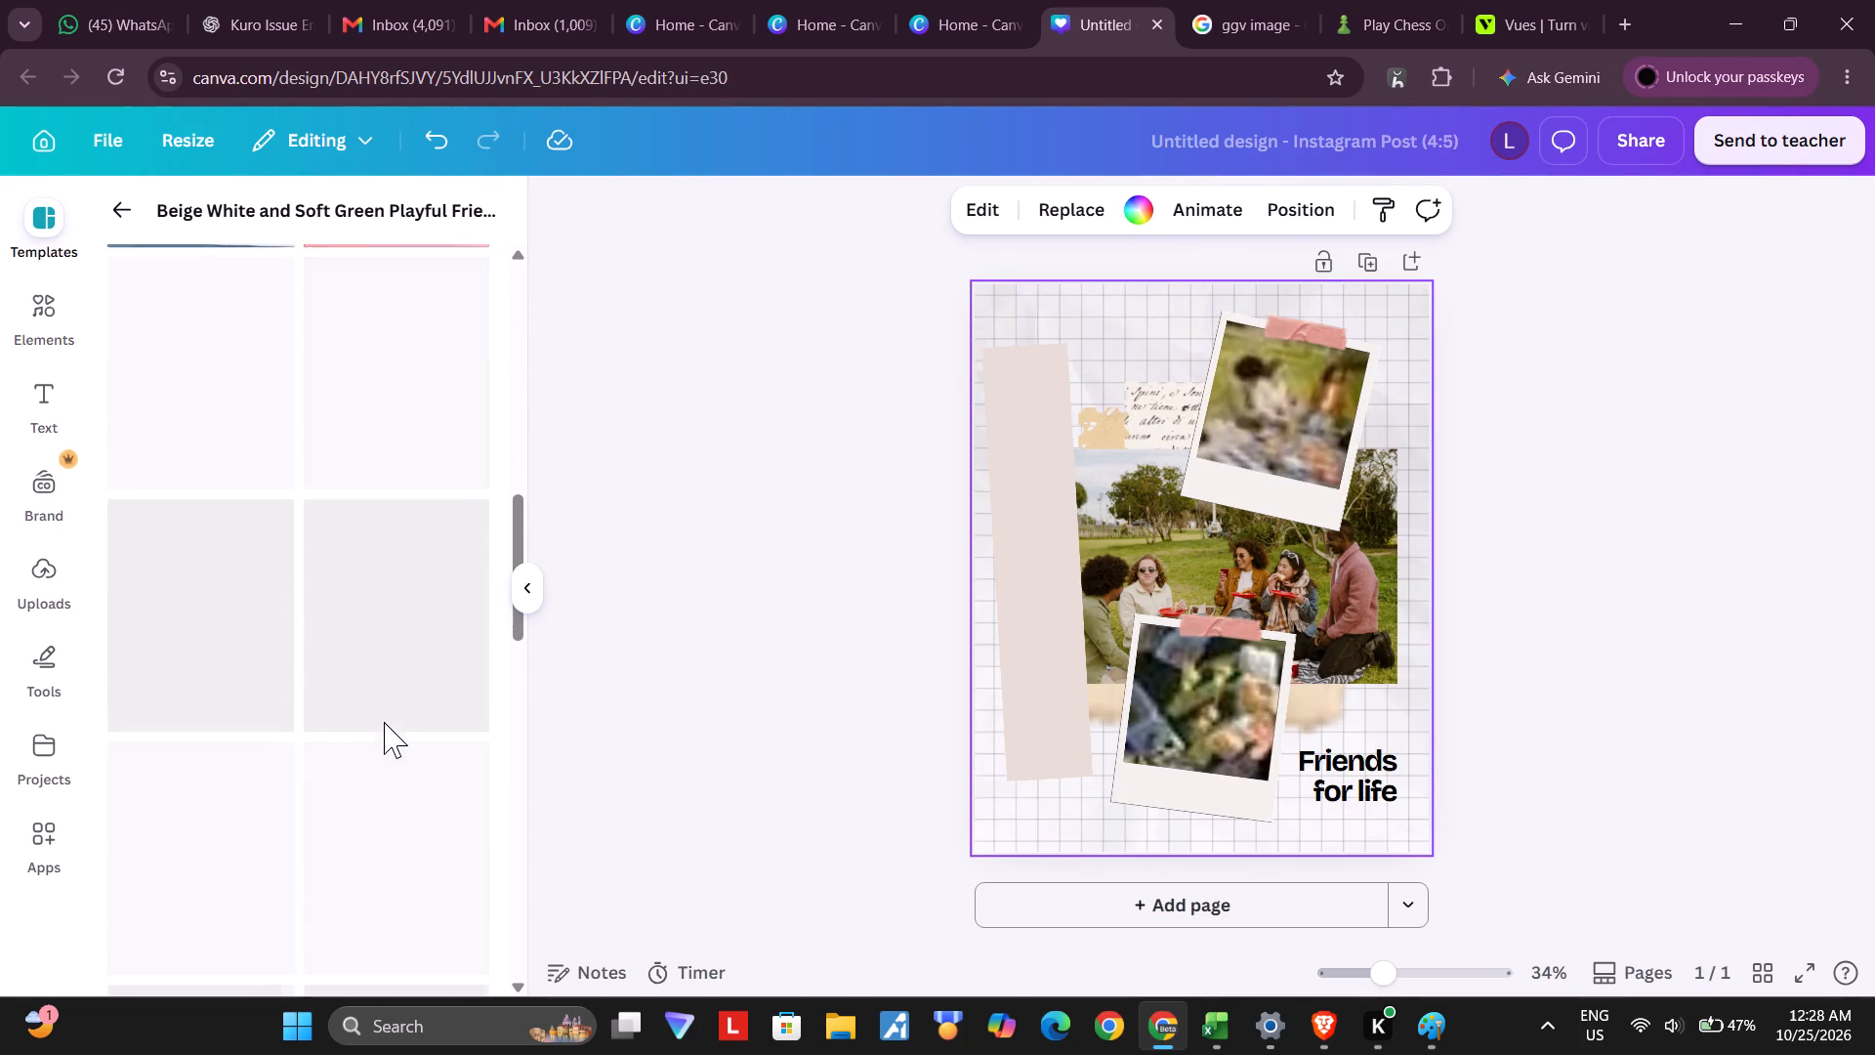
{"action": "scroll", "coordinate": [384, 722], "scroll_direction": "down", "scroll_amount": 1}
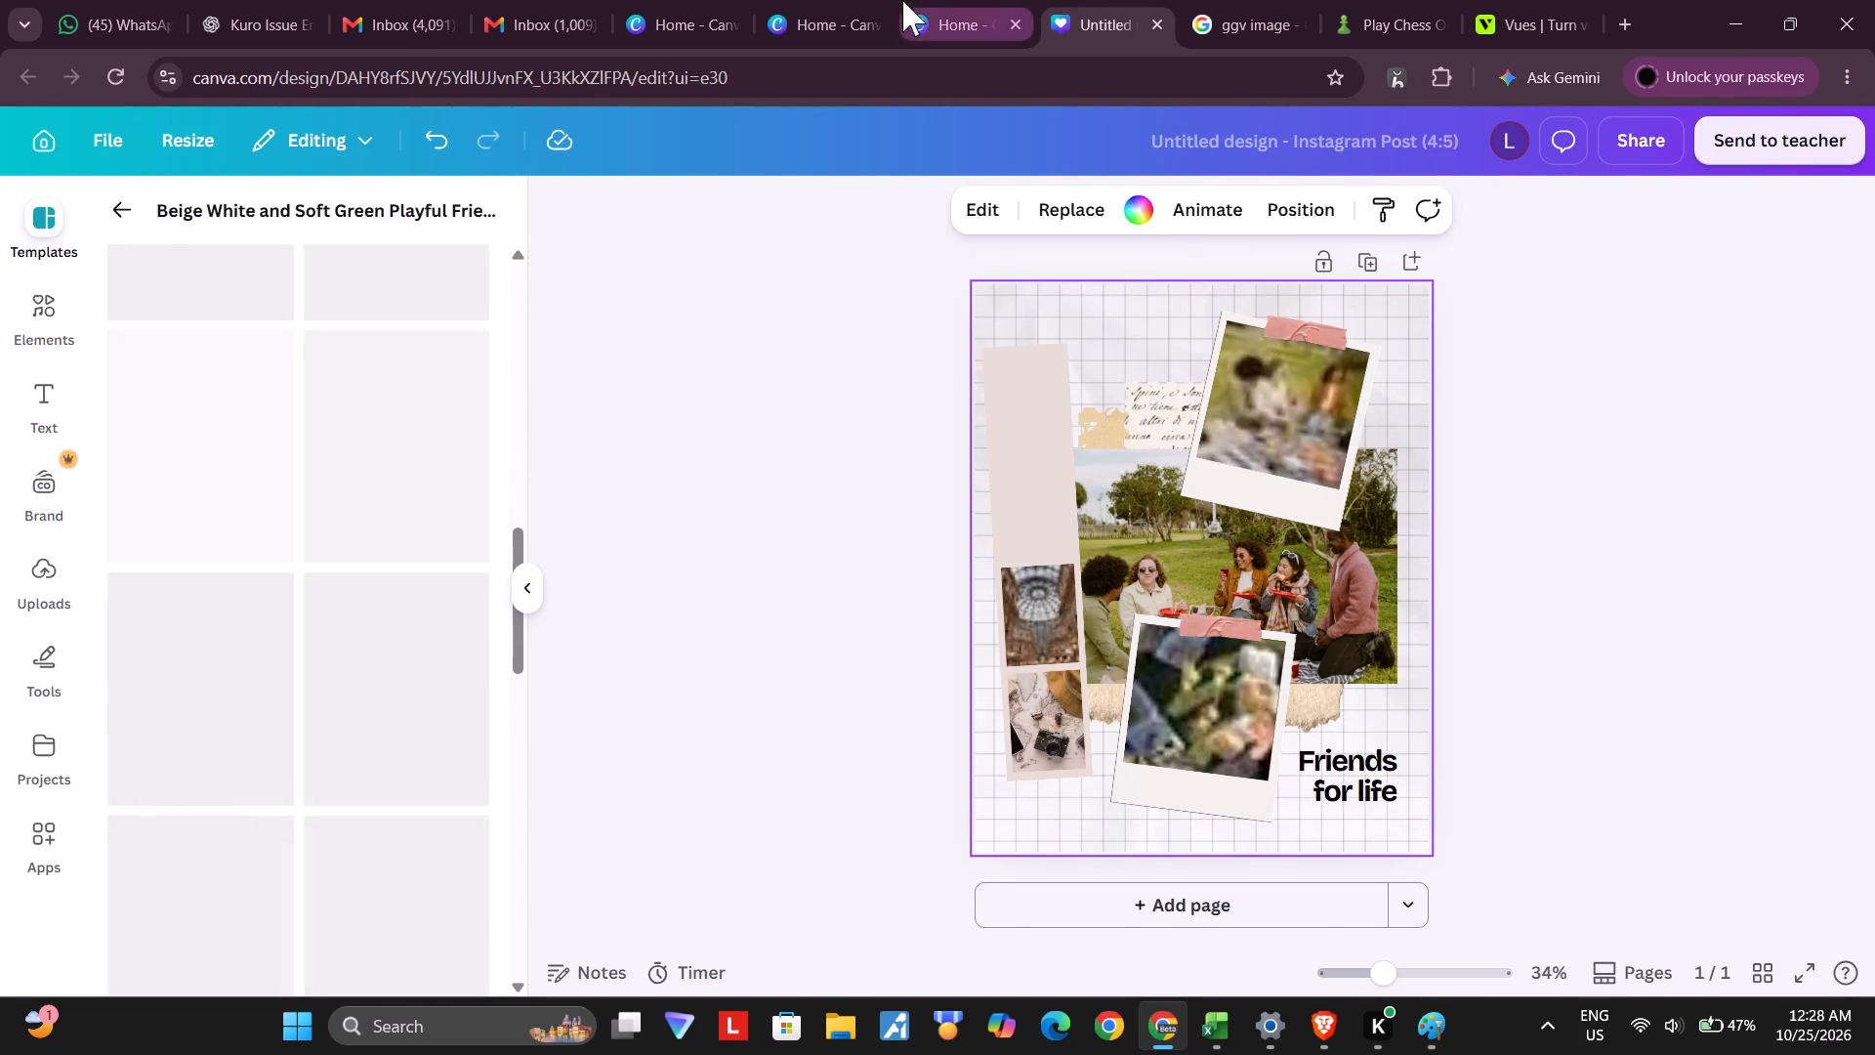
Return to the open design type chooser and create a blank Instagram Story design.
{"action": "left_click", "coordinate": [902, 0]}
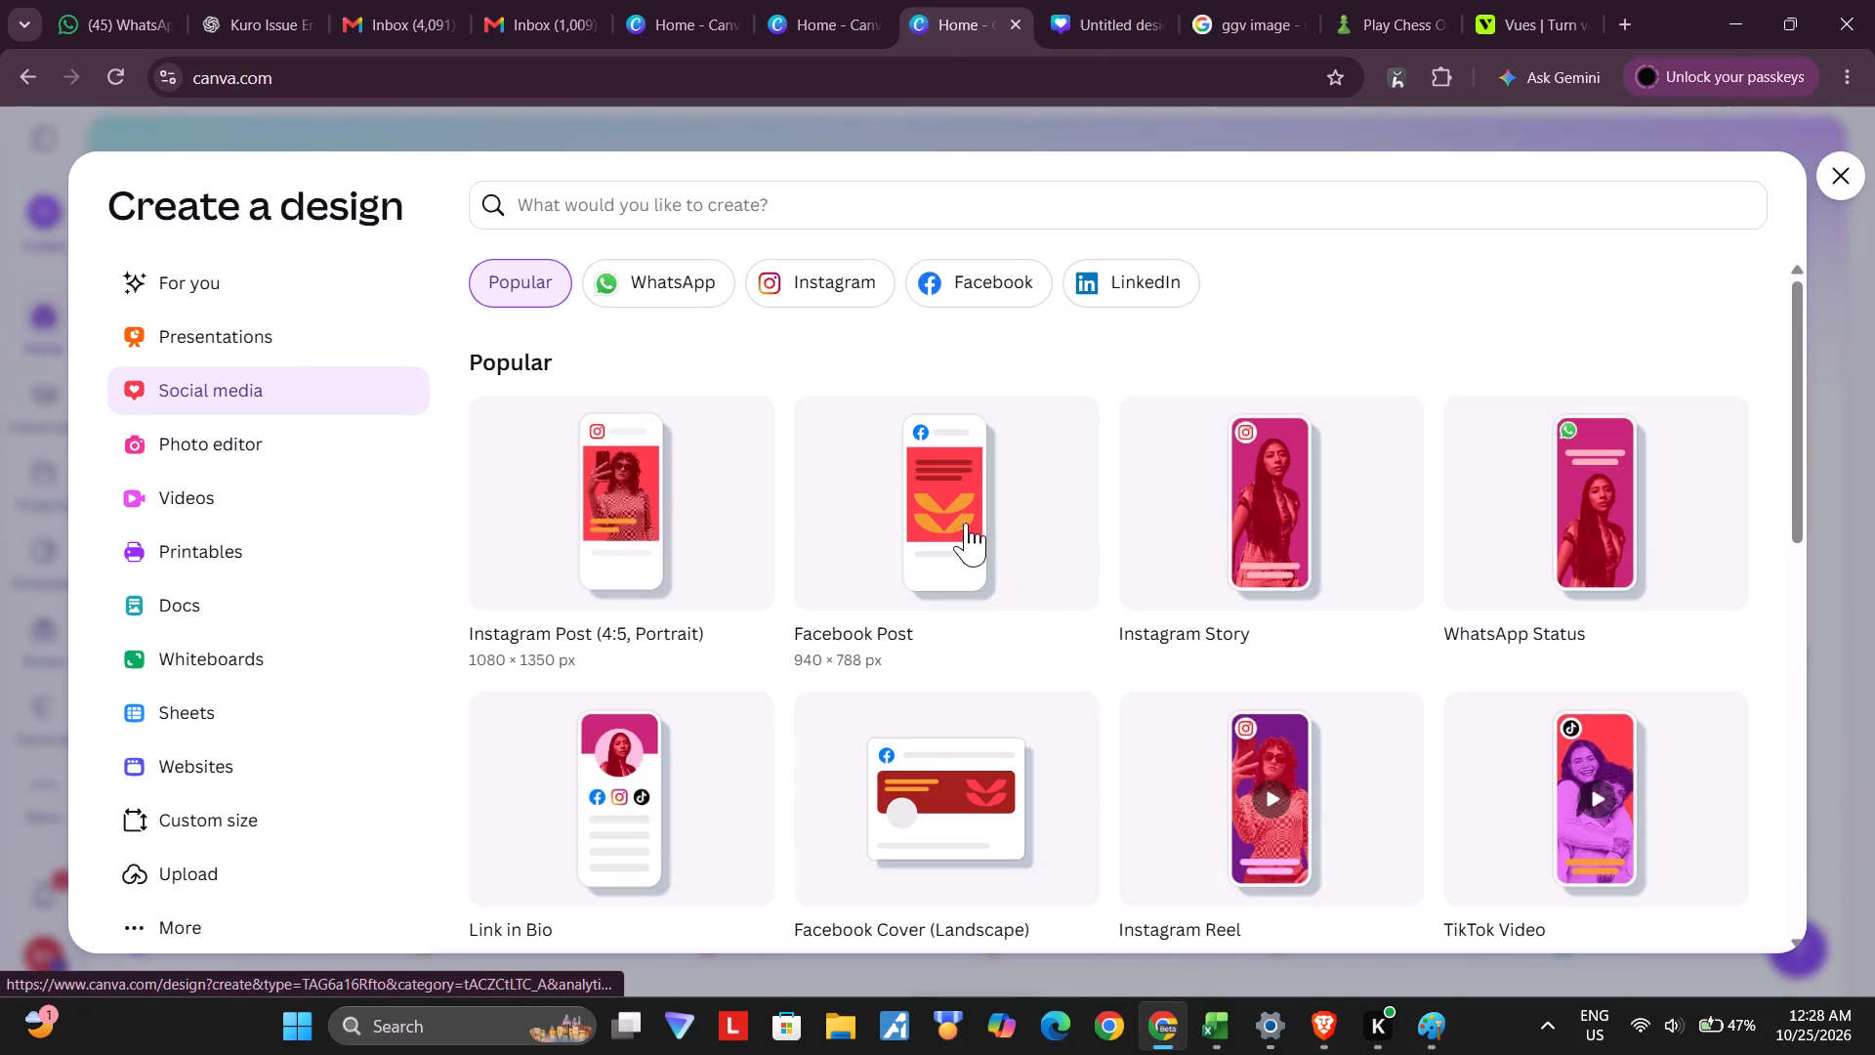
{"action": "left_click", "coordinate": [1226, 486]}
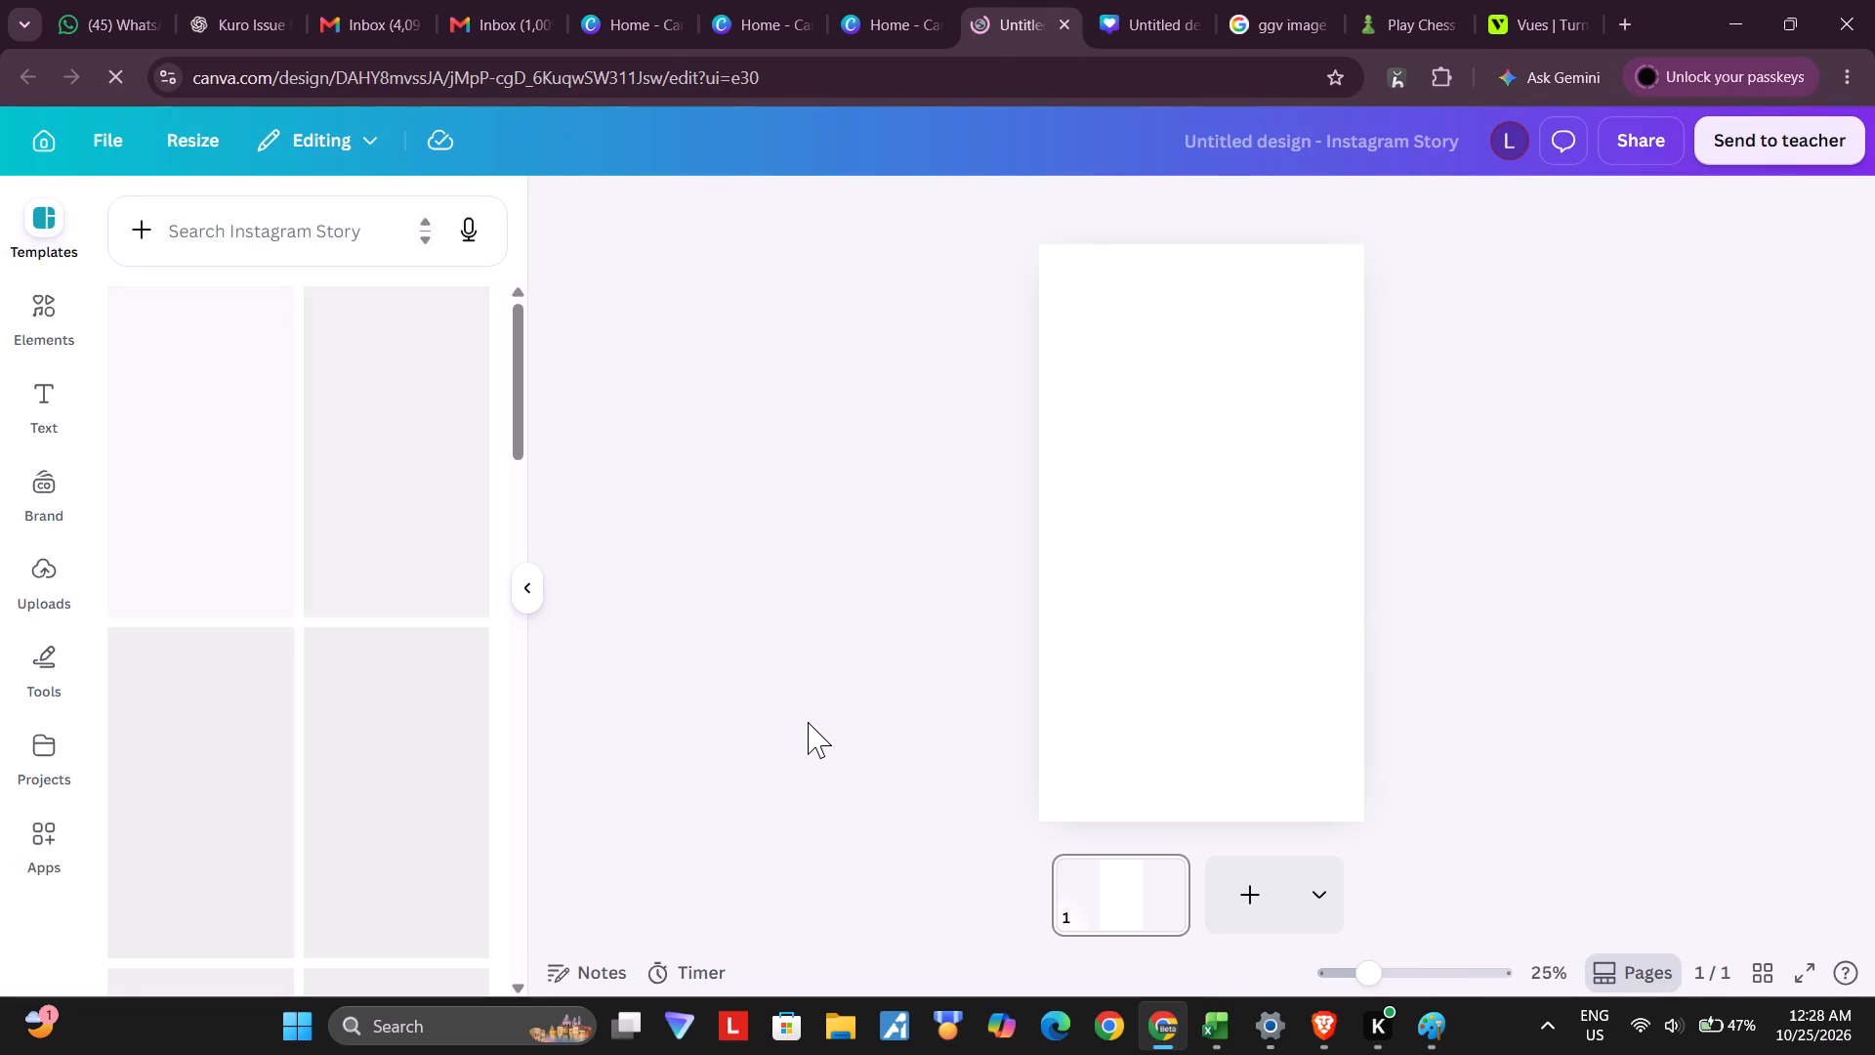
Apply the Beige and Brown Minimalist Summer template, titled "Summer Travel Story", to the blank Instagram Story.
{"action": "scroll", "coordinate": [943, 668], "scroll_direction": "down", "scroll_amount": 2}
{"action": "scroll", "coordinate": [633, 670], "scroll_direction": "down", "scroll_amount": 10}
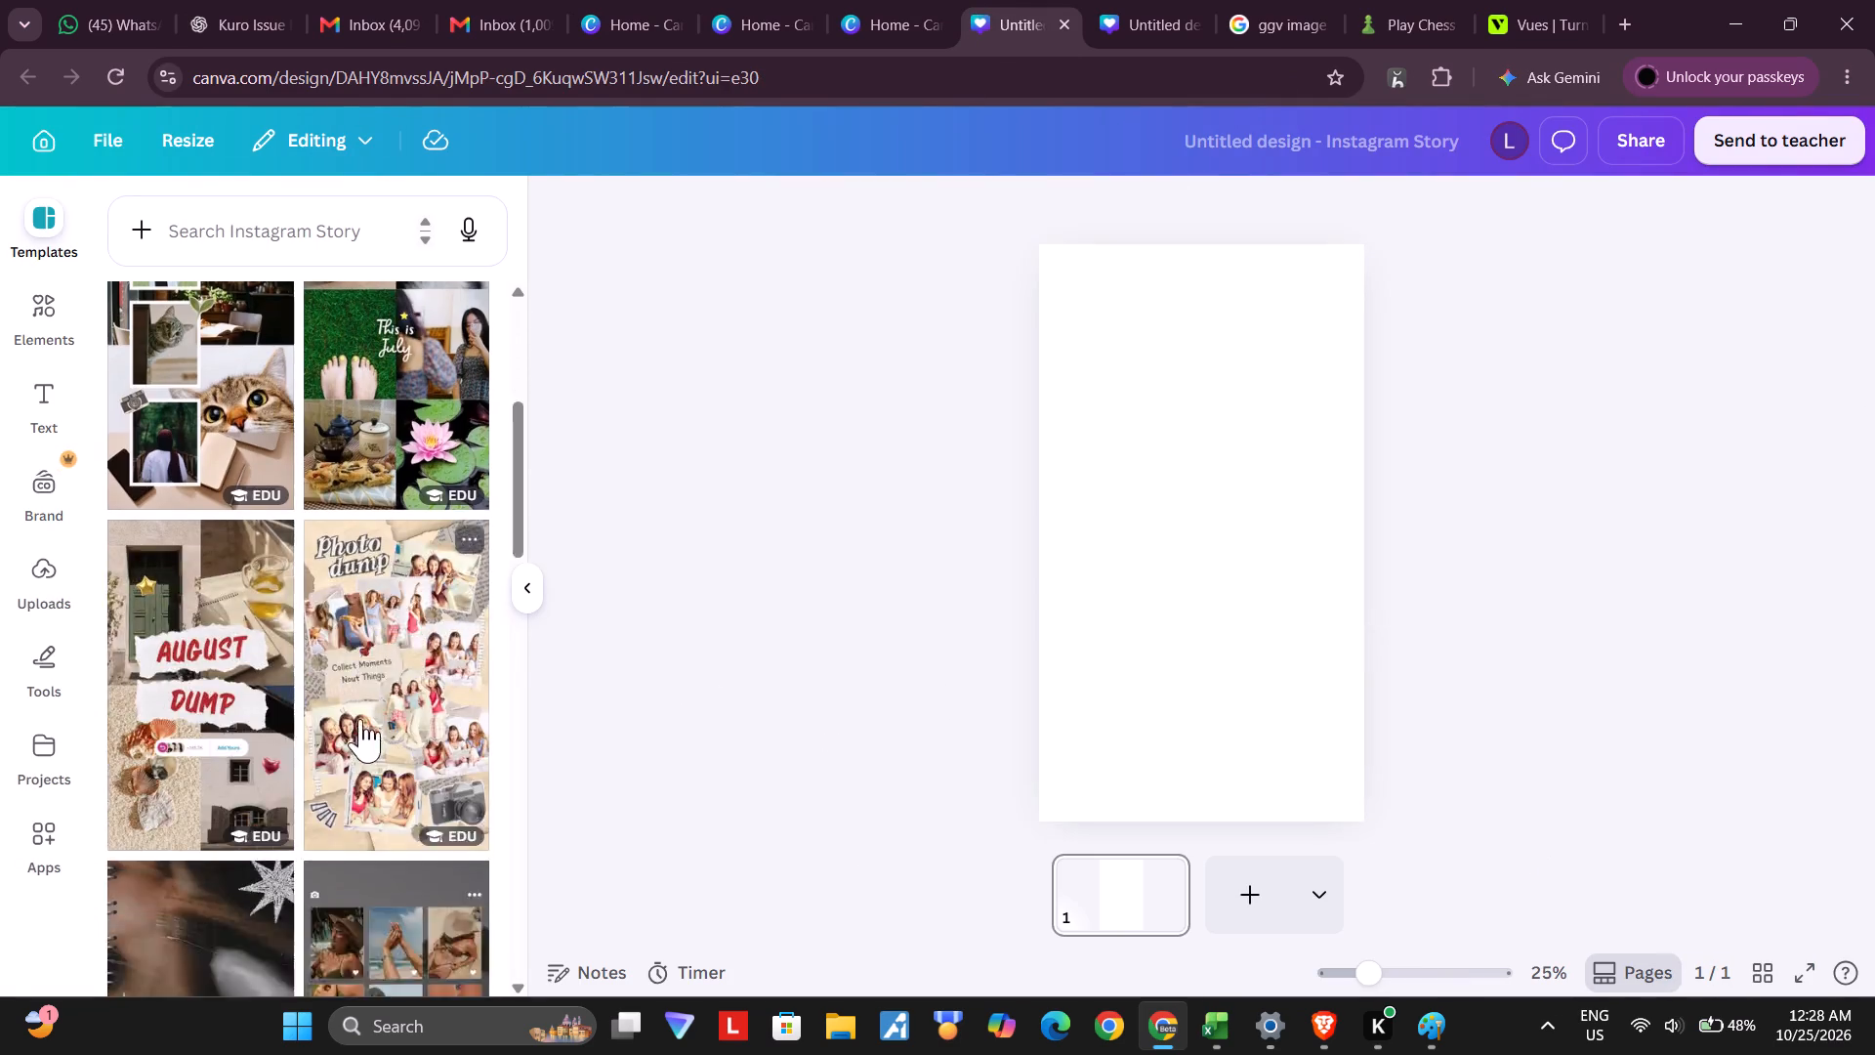
{"action": "scroll", "coordinate": [353, 714], "scroll_direction": "down", "scroll_amount": 11}
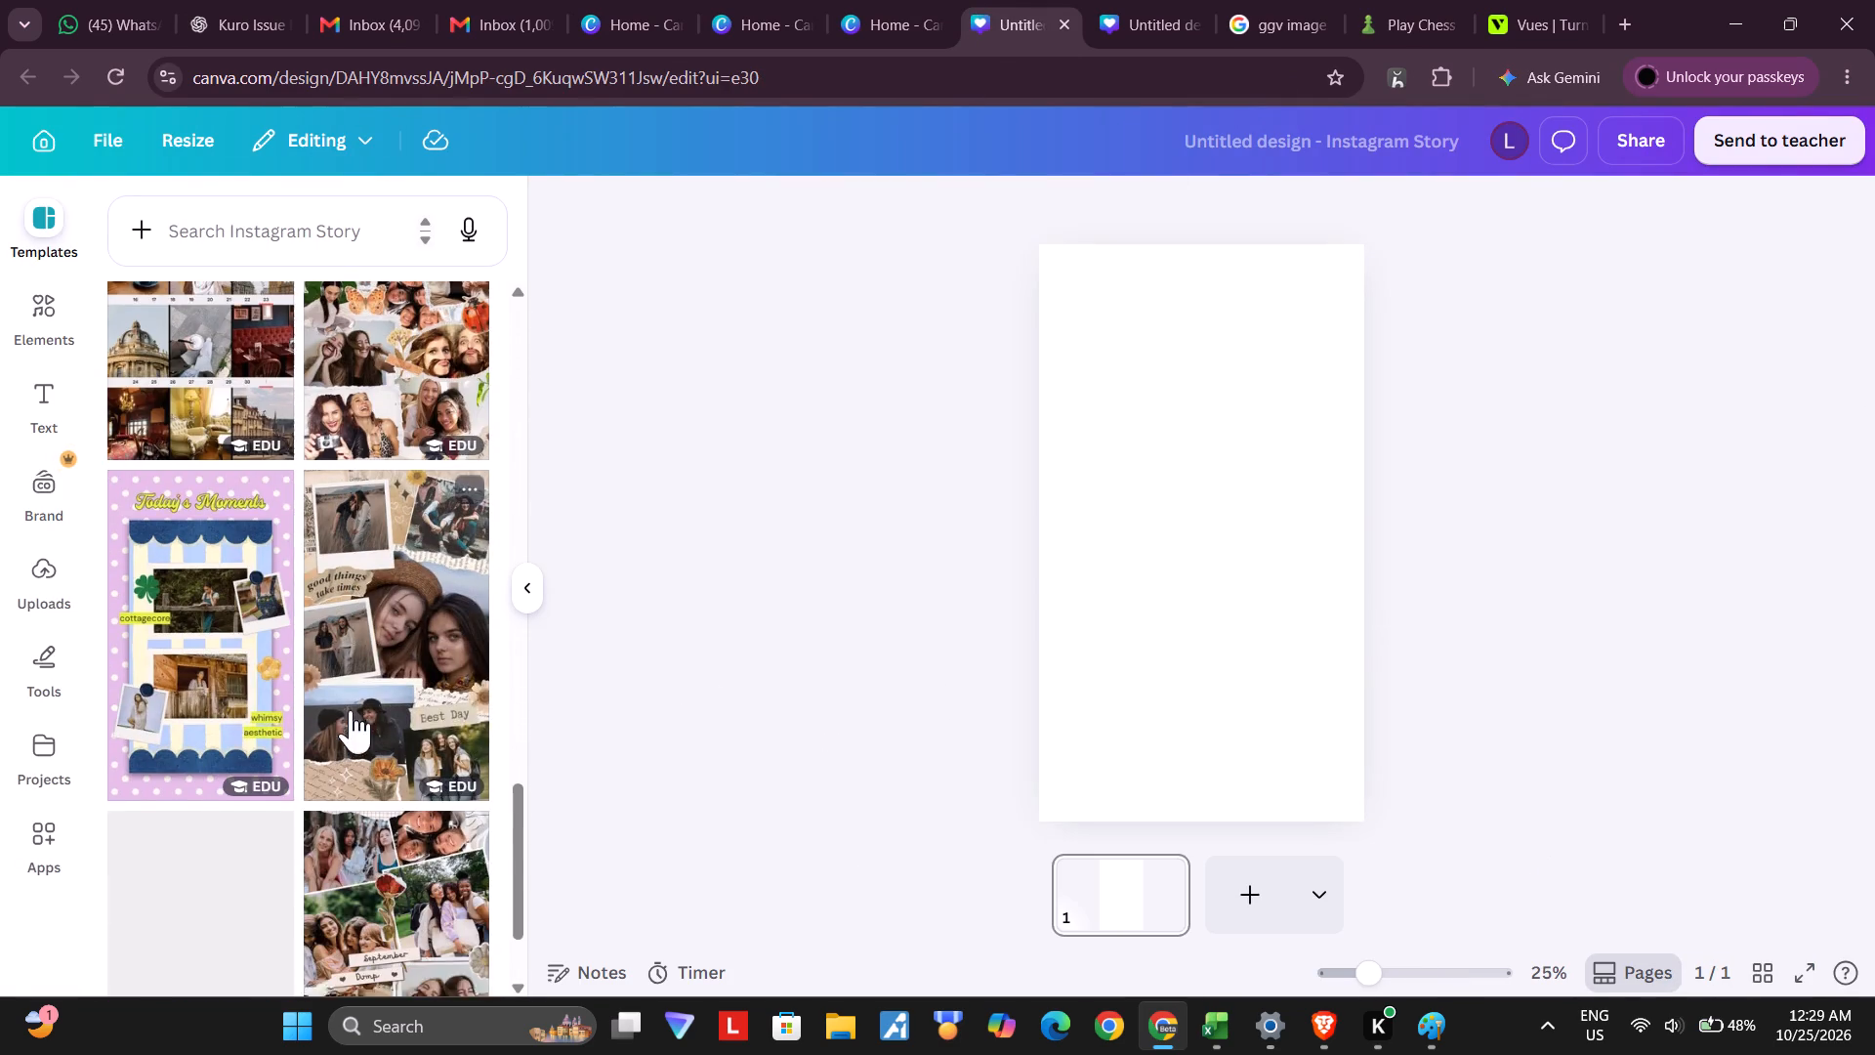
{"action": "scroll", "coordinate": [351, 710], "scroll_direction": "down", "scroll_amount": 9}
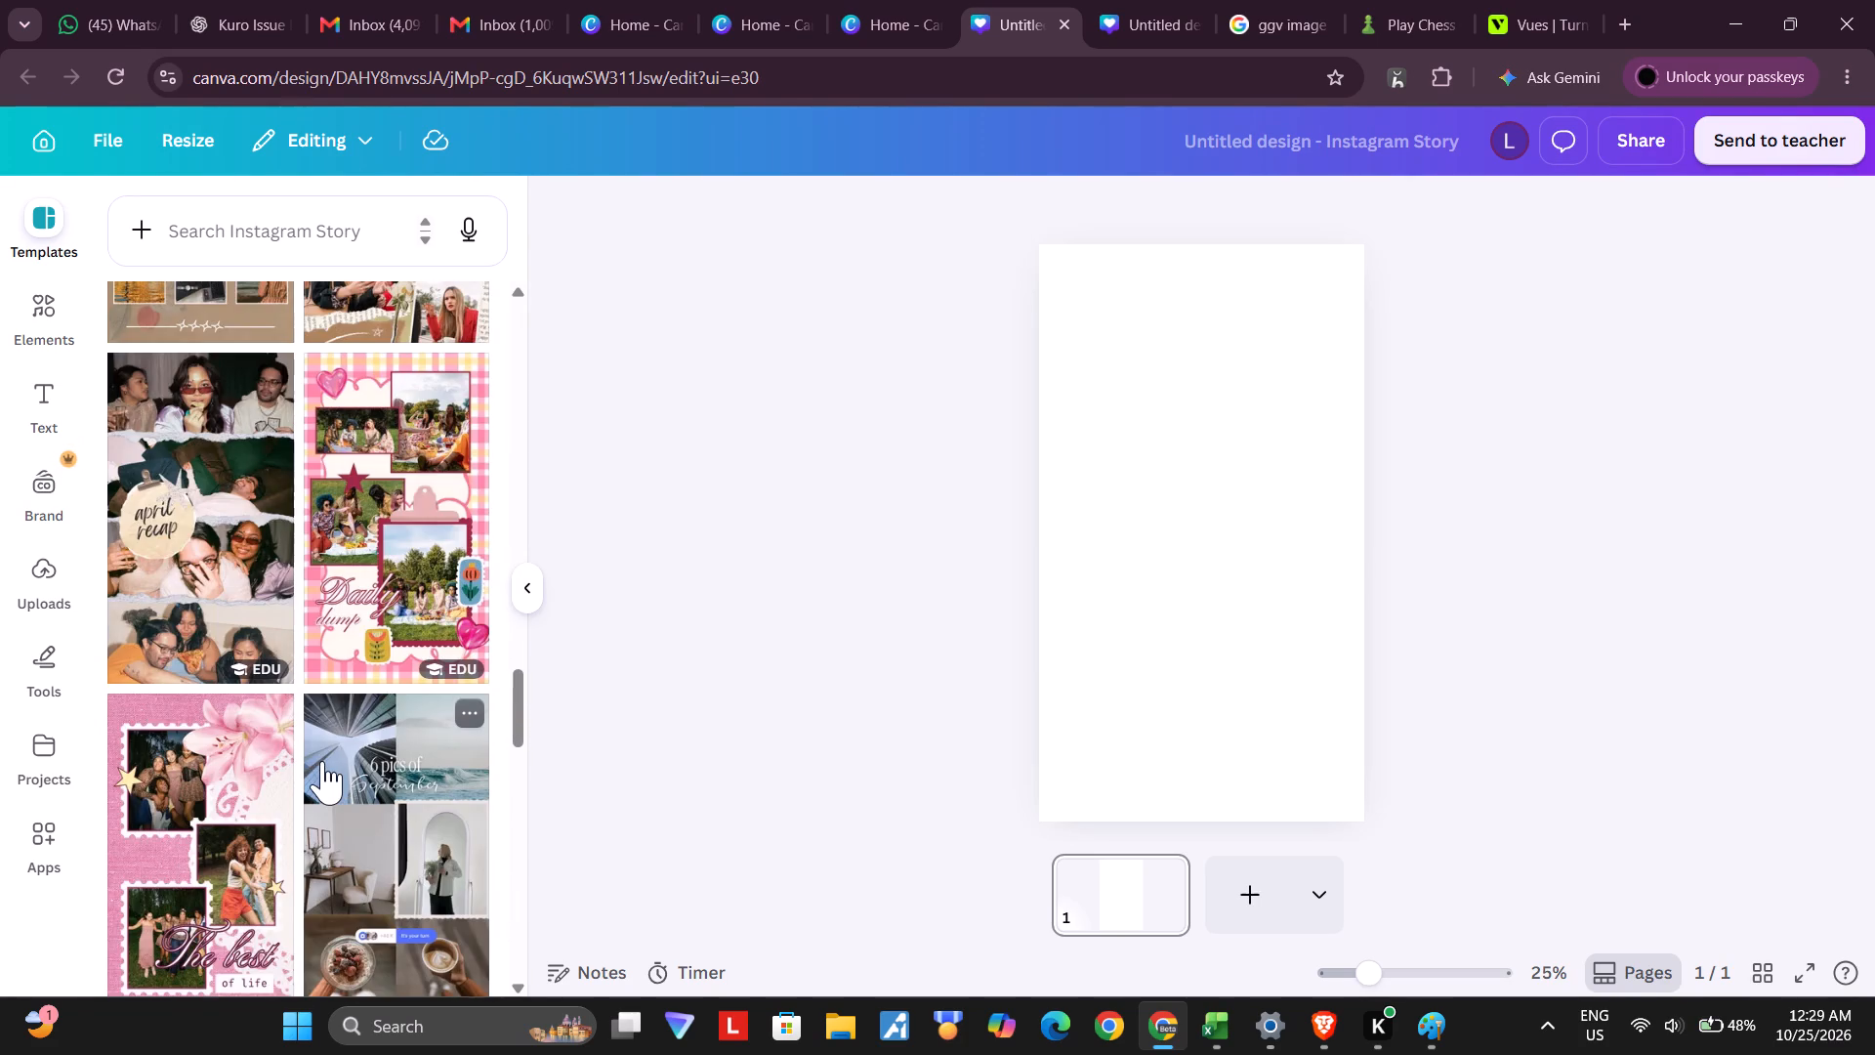
{"action": "scroll", "coordinate": [322, 761], "scroll_direction": "down", "scroll_amount": 5}
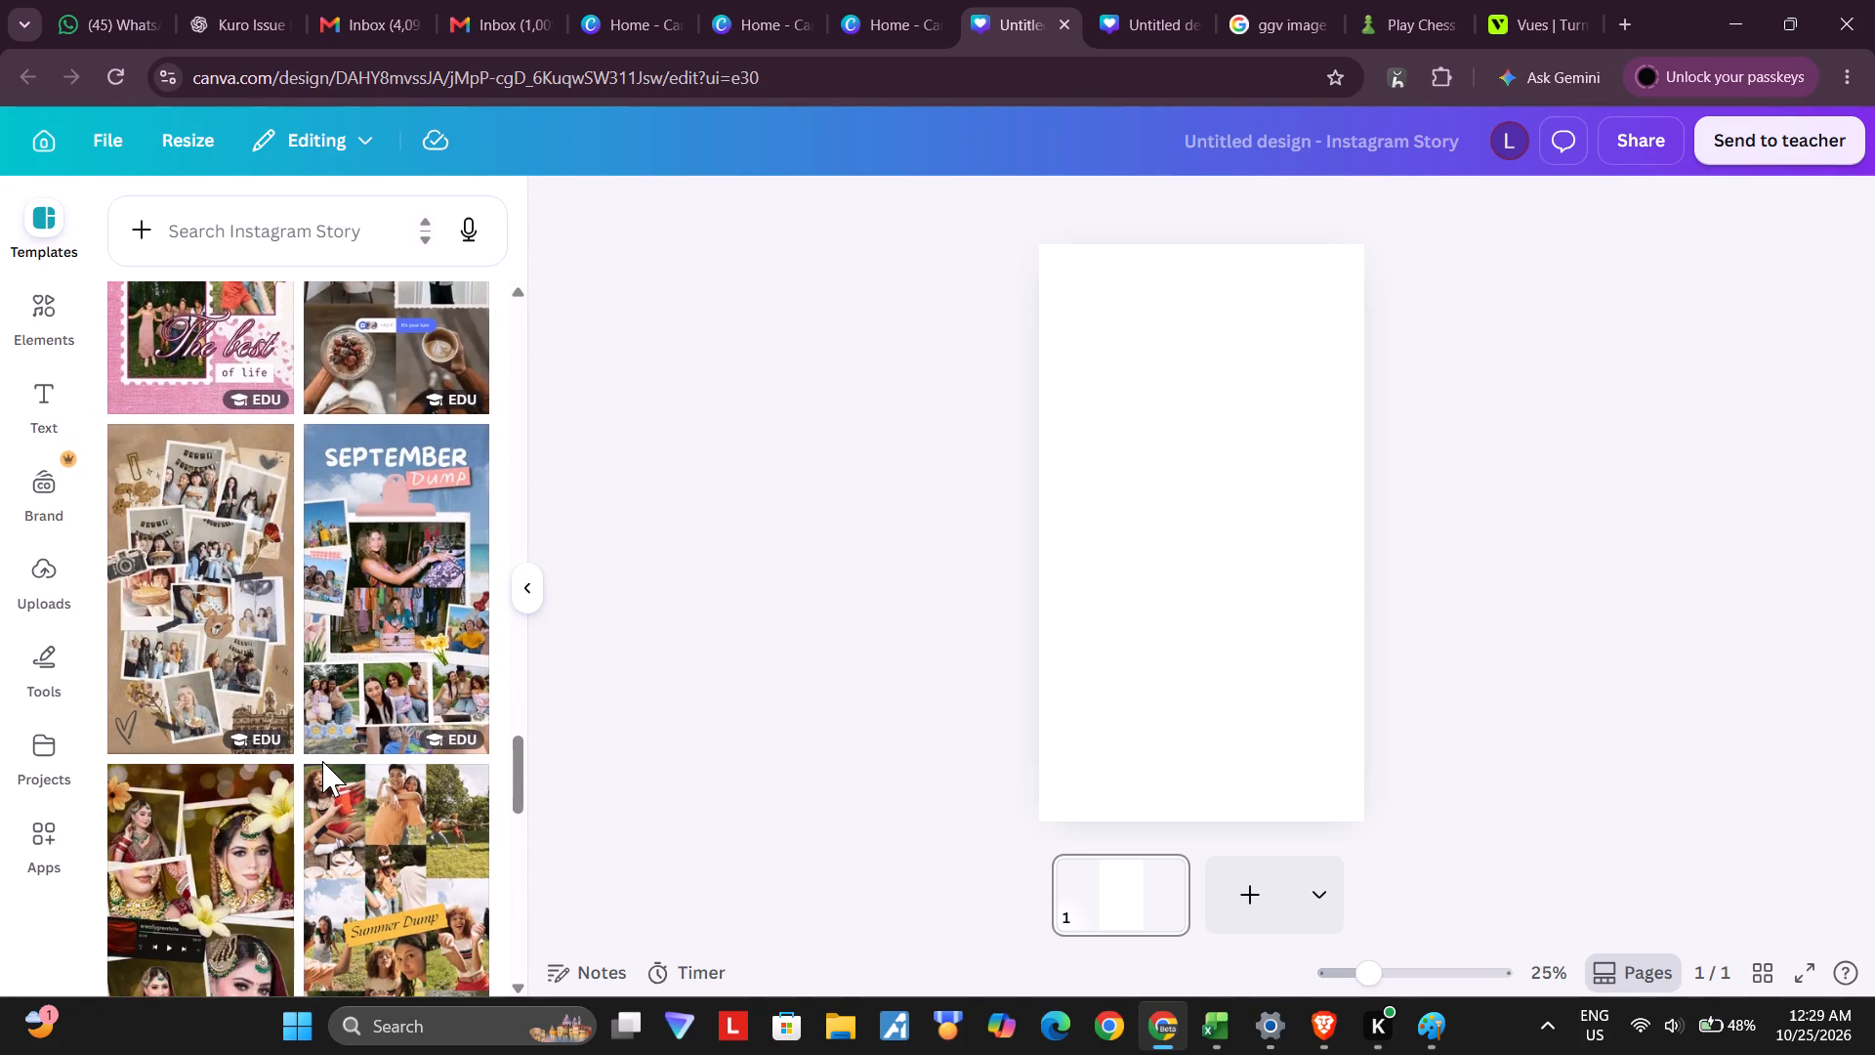
{"action": "scroll", "coordinate": [322, 761], "scroll_direction": "down", "scroll_amount": 16}
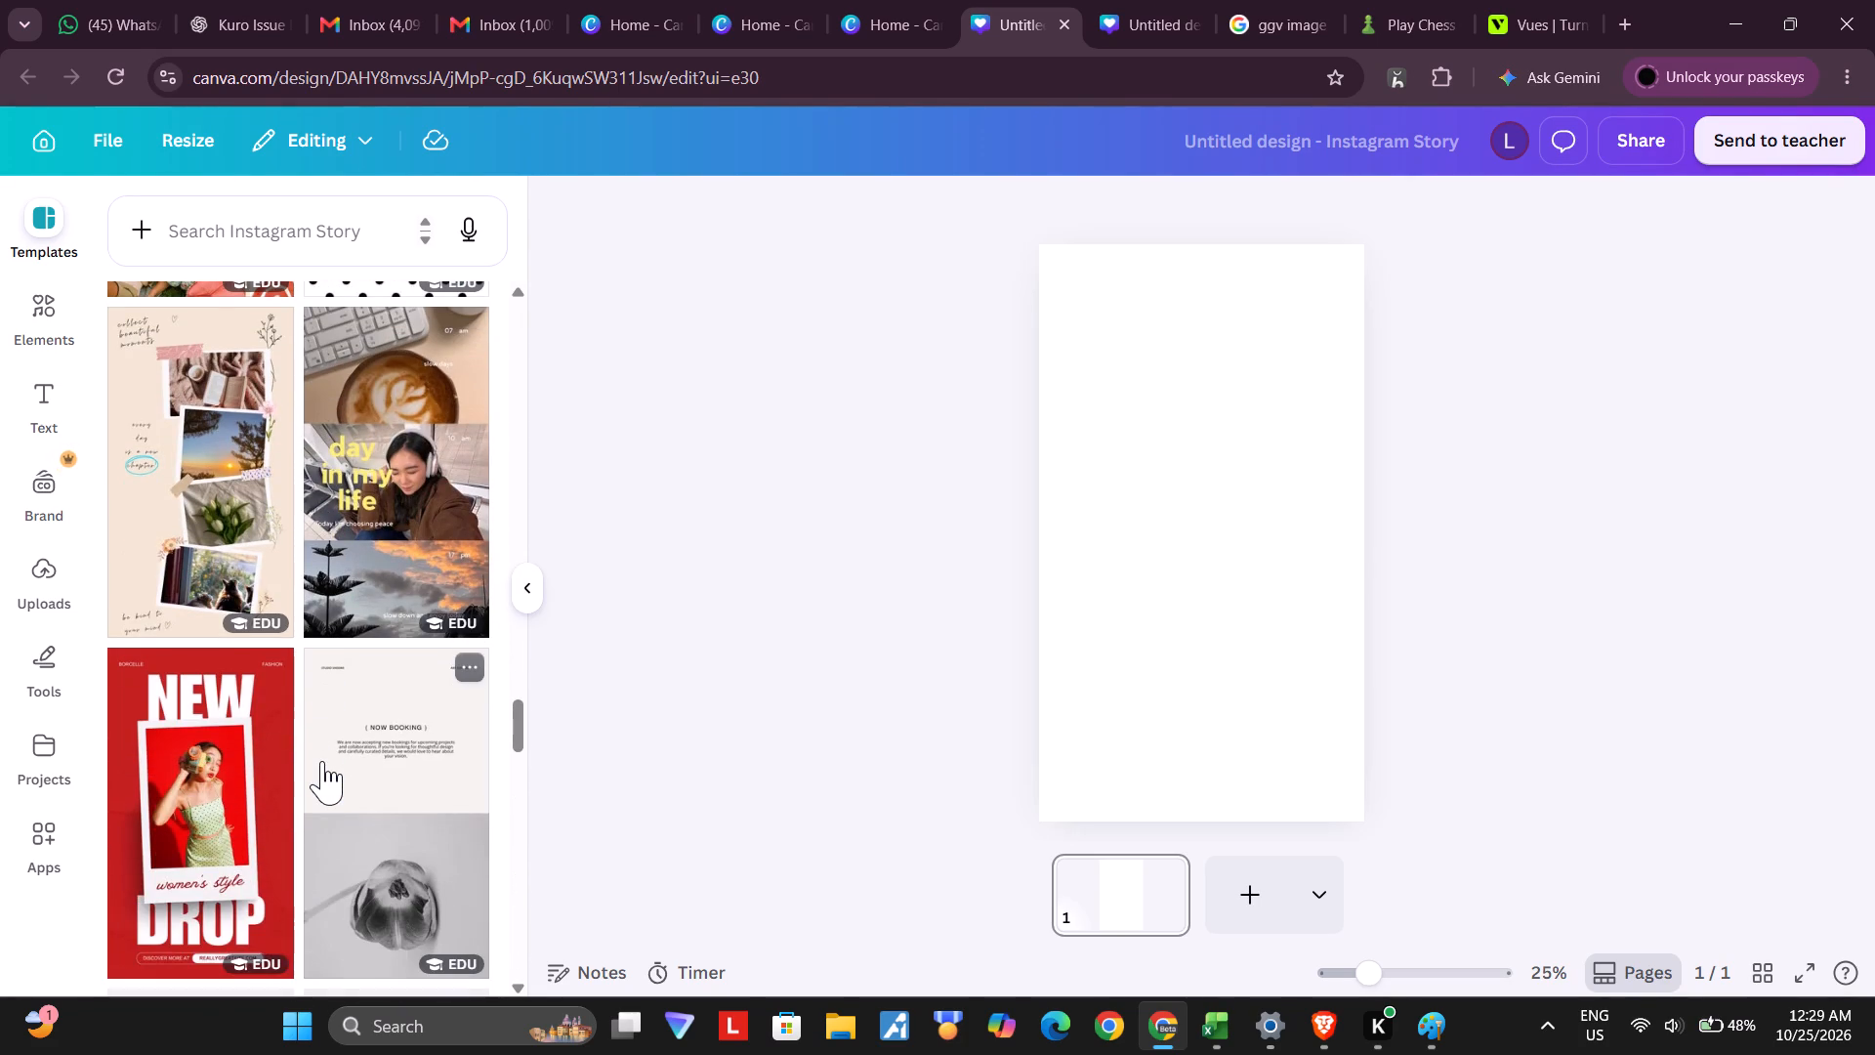
{"action": "scroll", "coordinate": [322, 761], "scroll_direction": "down", "scroll_amount": 11}
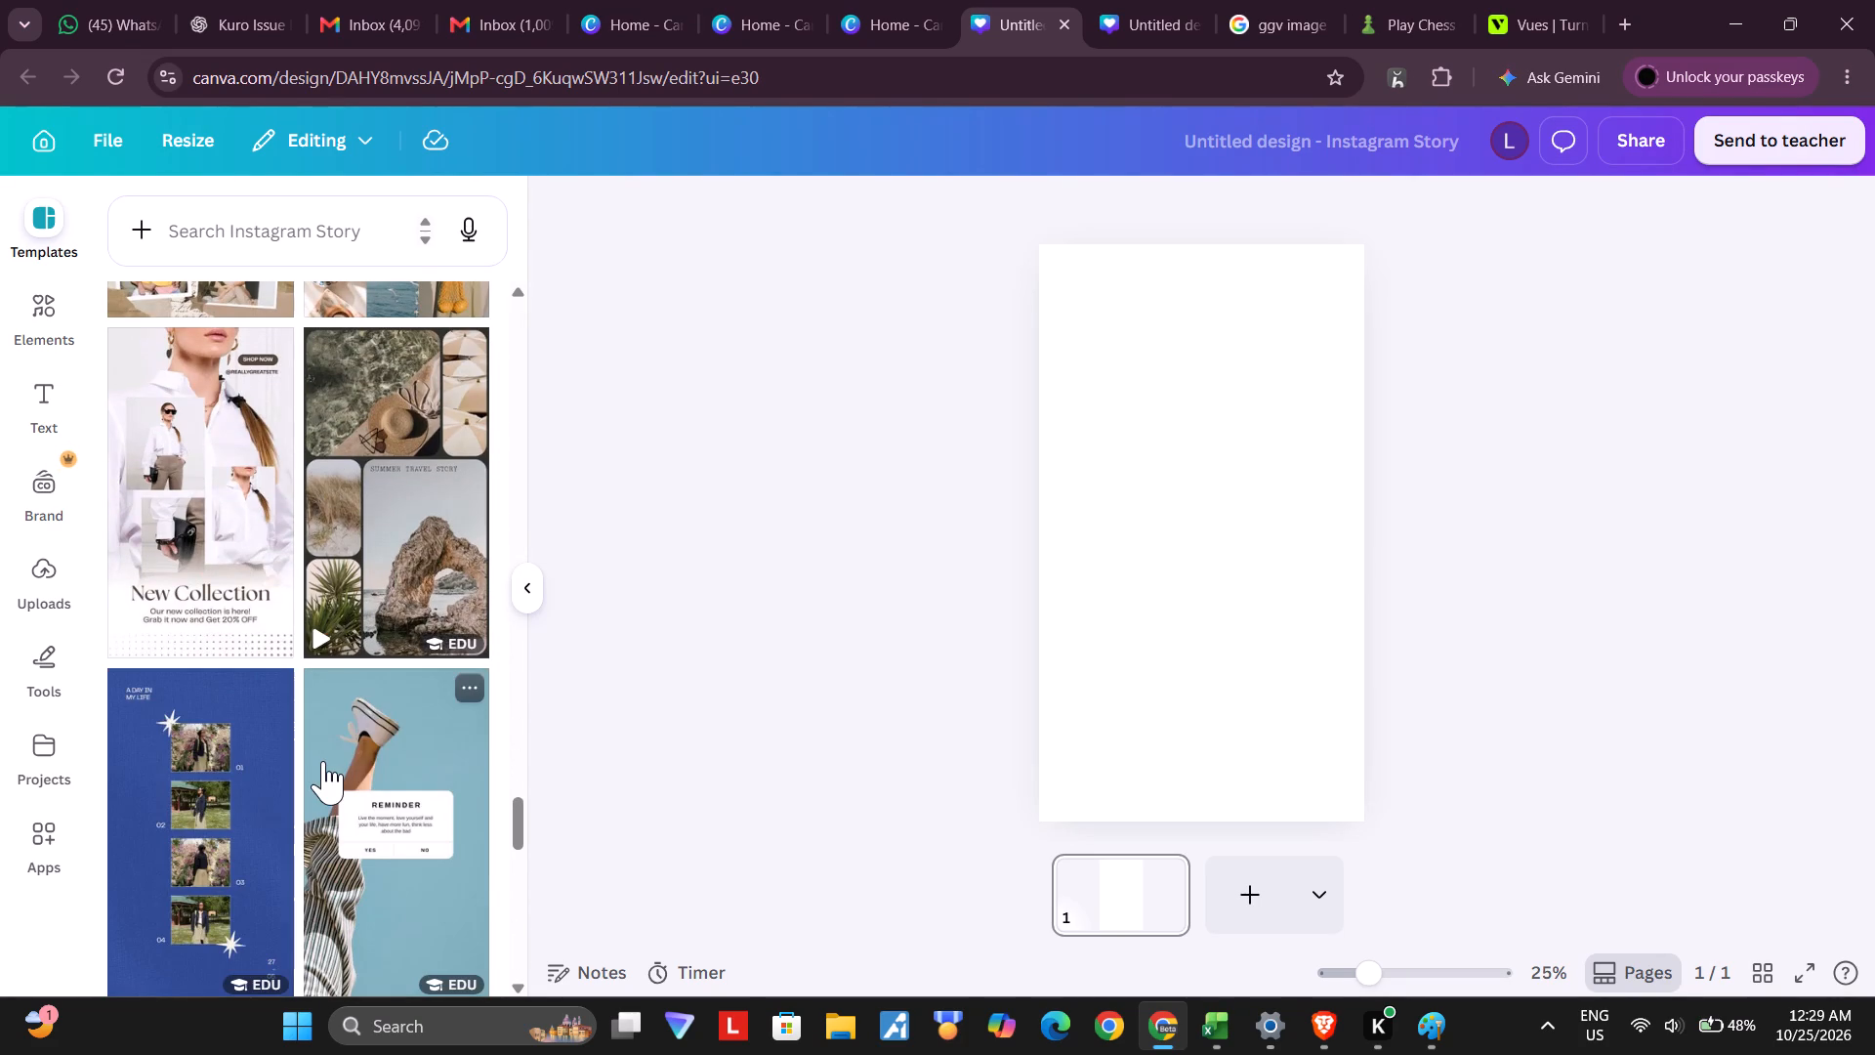
{"action": "left_click", "coordinate": [369, 553]}
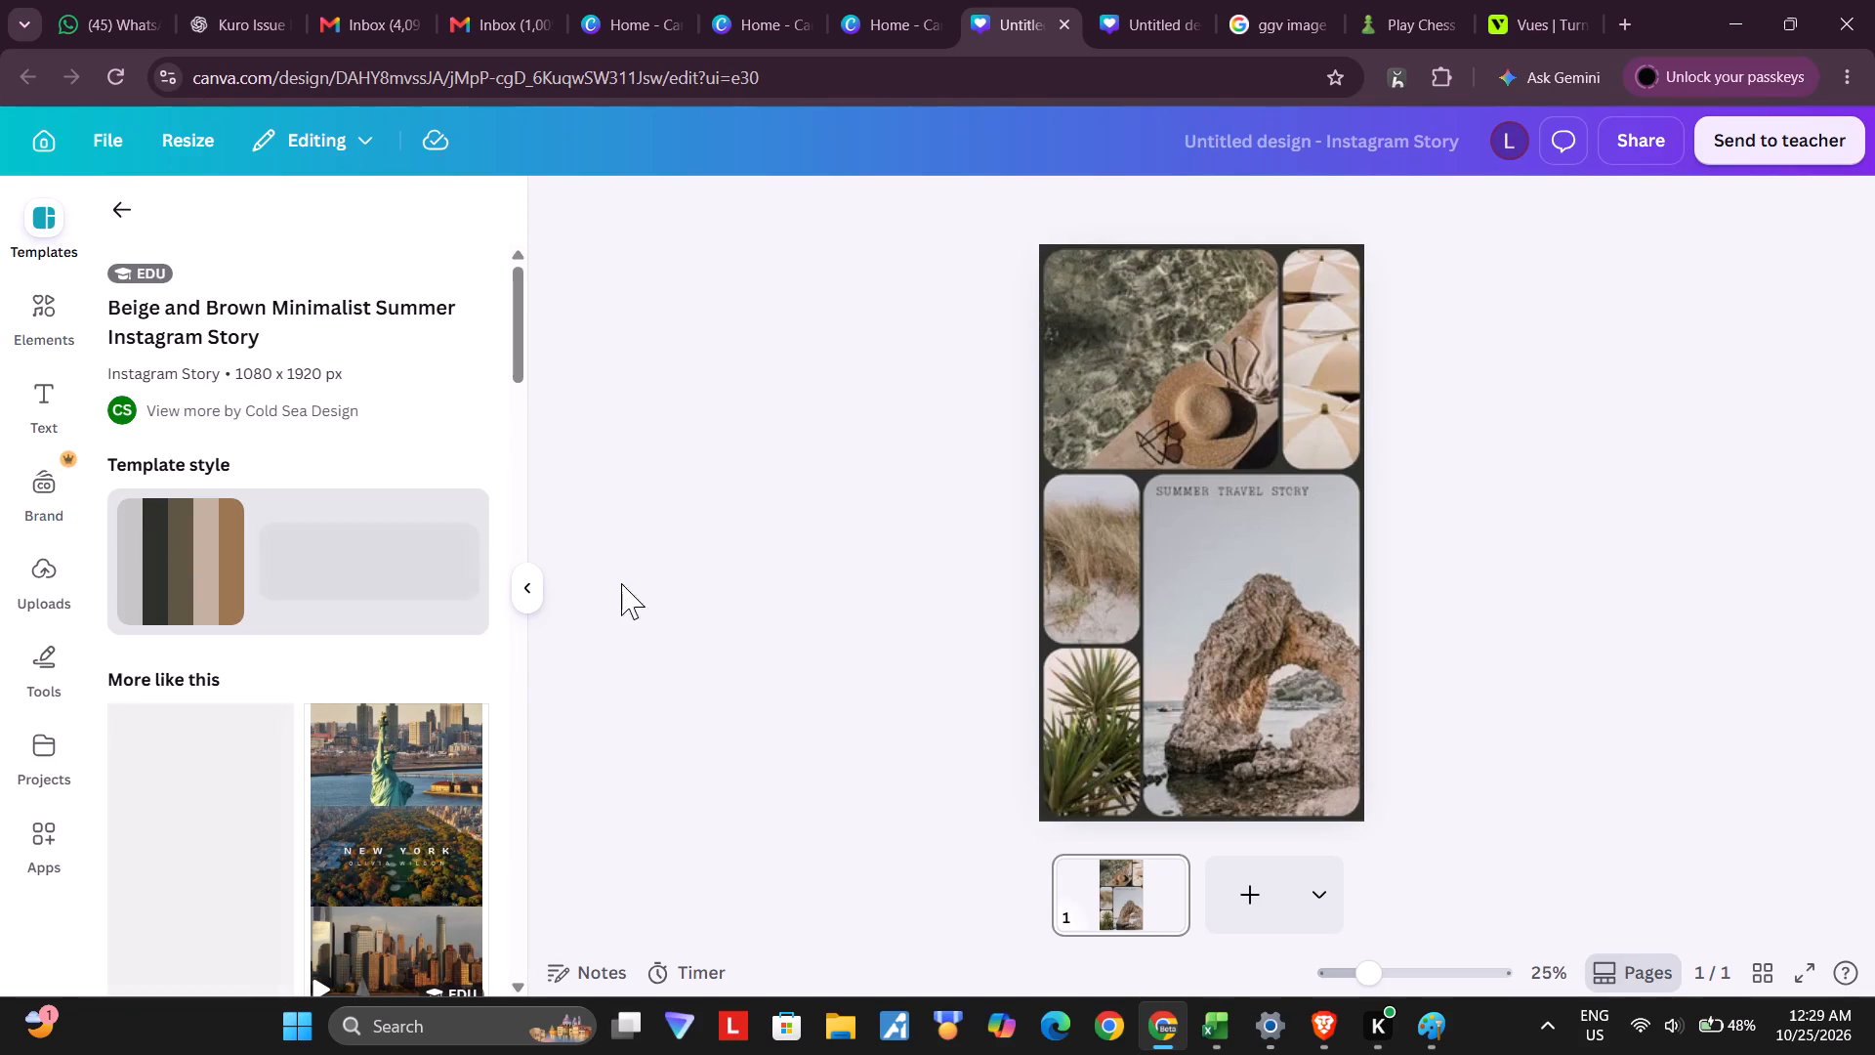
{"action": "left_click", "coordinate": [1129, 485]}
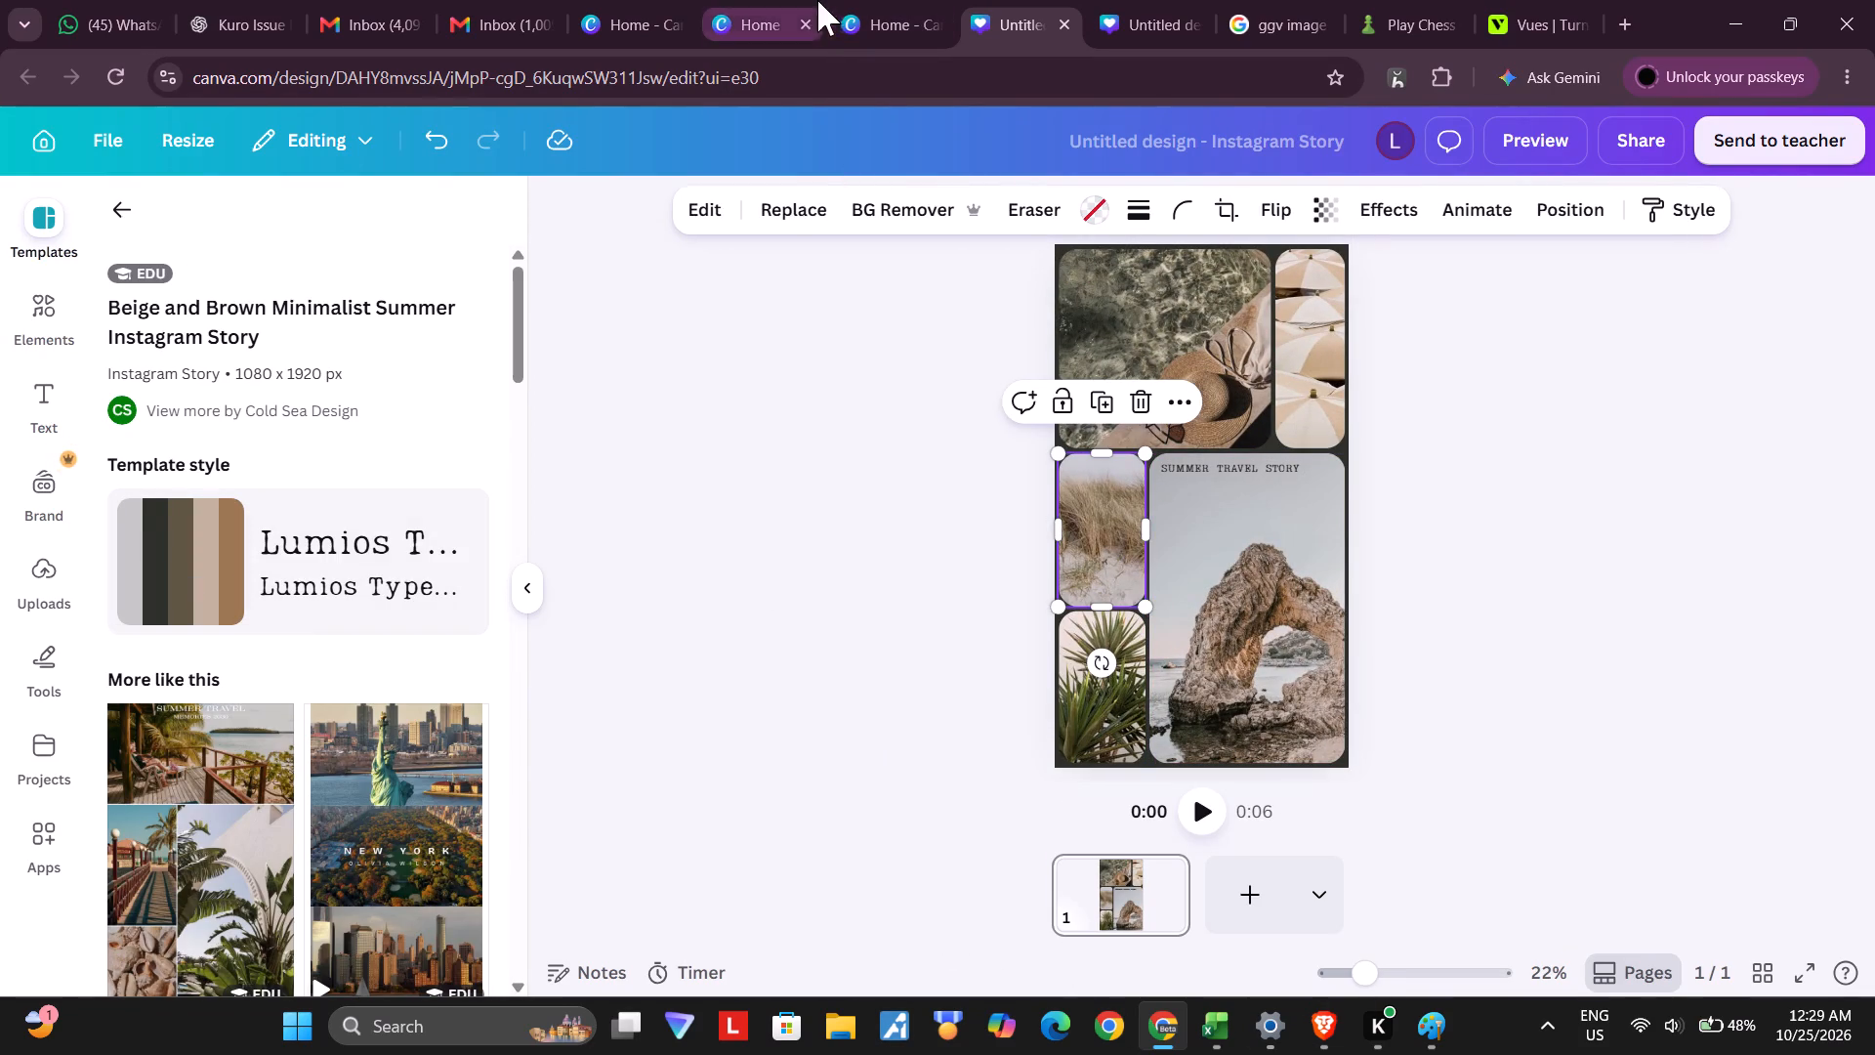
Go to another open Canva home page and create a blank presentation design.
{"action": "left_click", "coordinate": [788, 0]}
{"action": "left_click", "coordinate": [514, 493]}
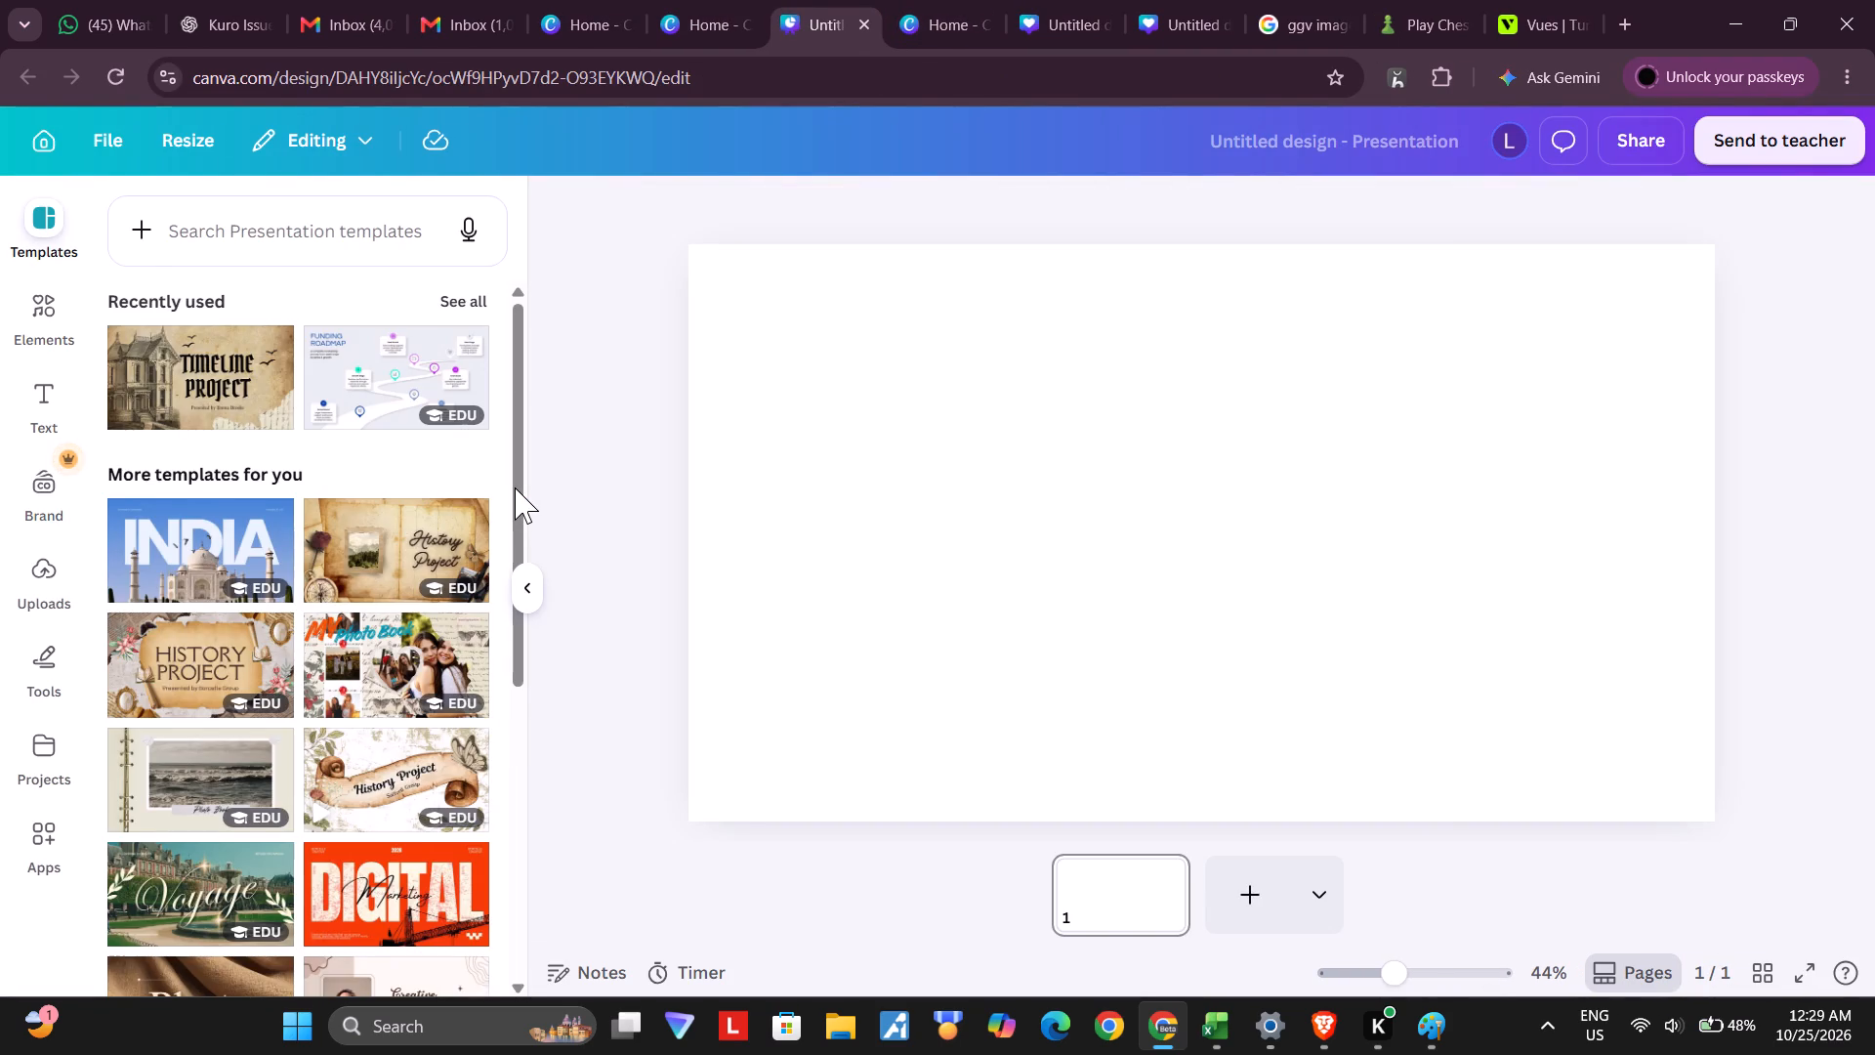
Search the templates for "app flo" and apply all 10 pages of the Purple and Black Gradient Modern Minimalist Pitch Deck App Presentation.
{"action": "scroll", "coordinate": [355, 647], "scroll_direction": "down", "scroll_amount": 13}
{"action": "scroll", "coordinate": [313, 901], "scroll_direction": "up", "scroll_amount": 5}
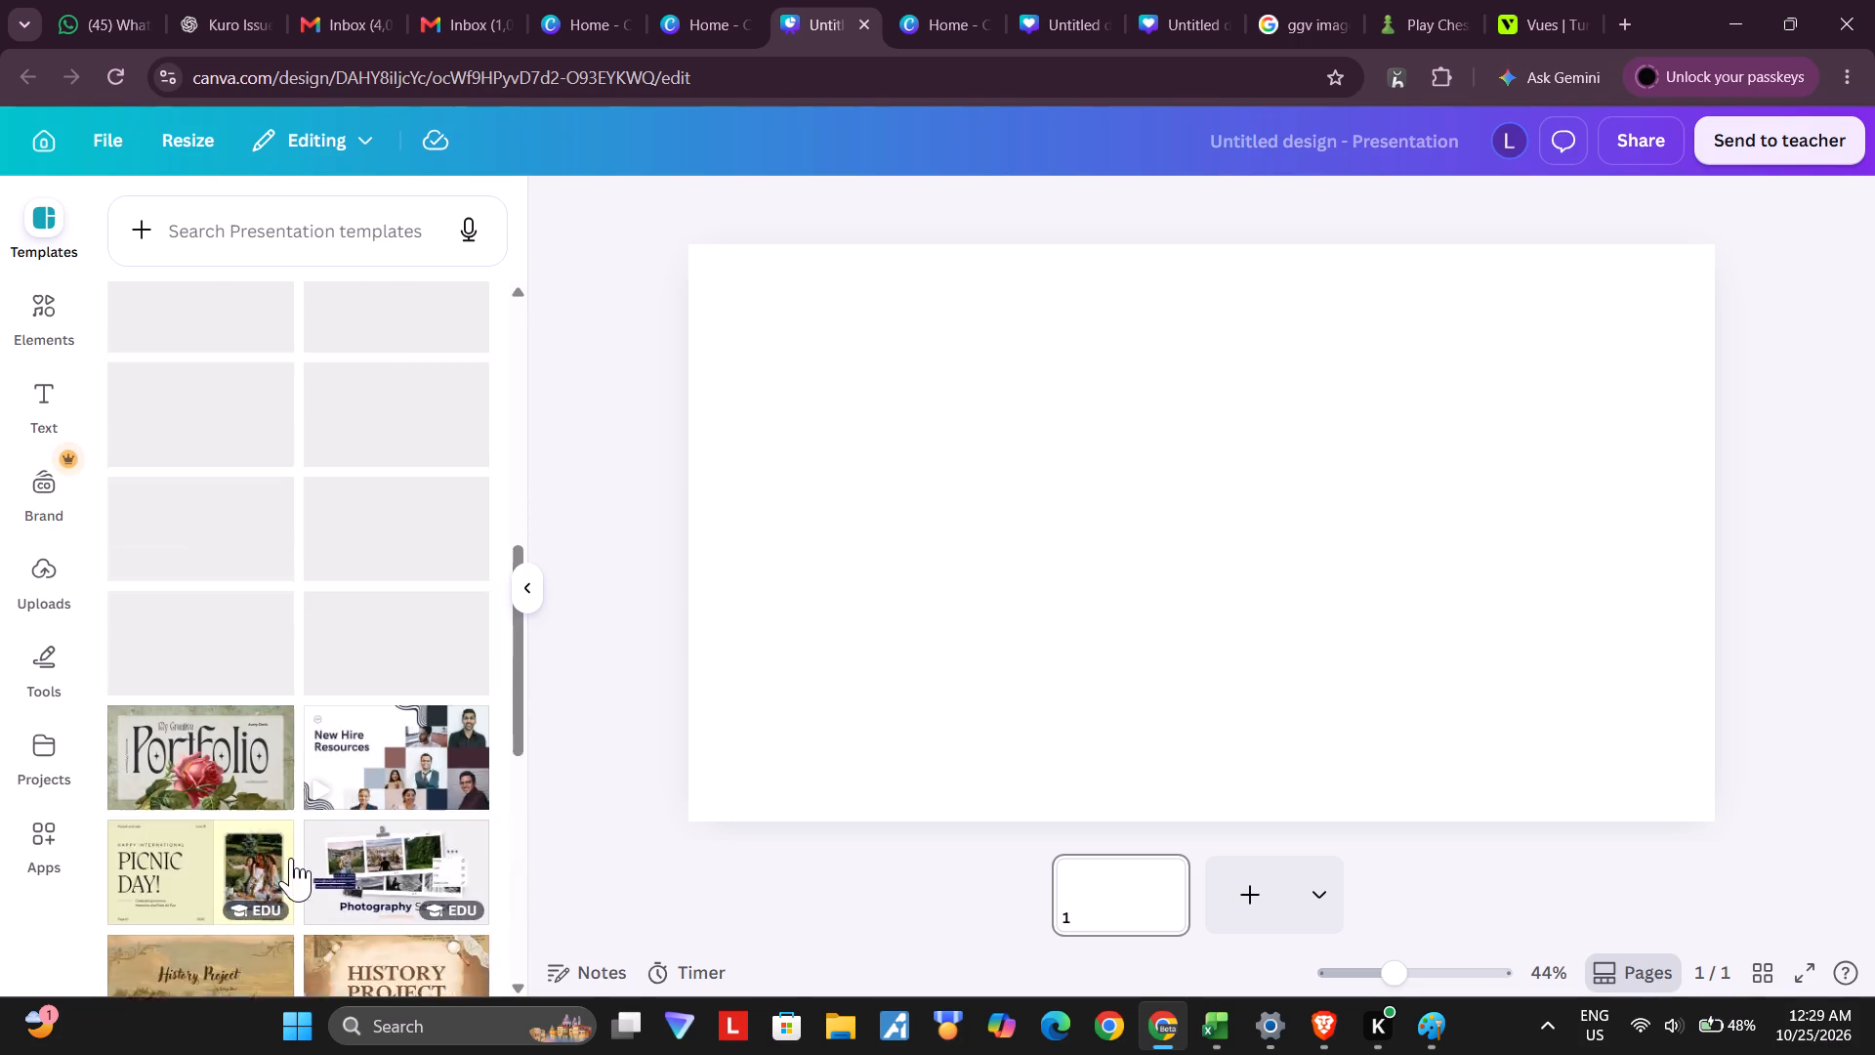
{"action": "scroll", "coordinate": [291, 858], "scroll_direction": "up", "scroll_amount": 3}
{"action": "left_click", "coordinate": [274, 230]}
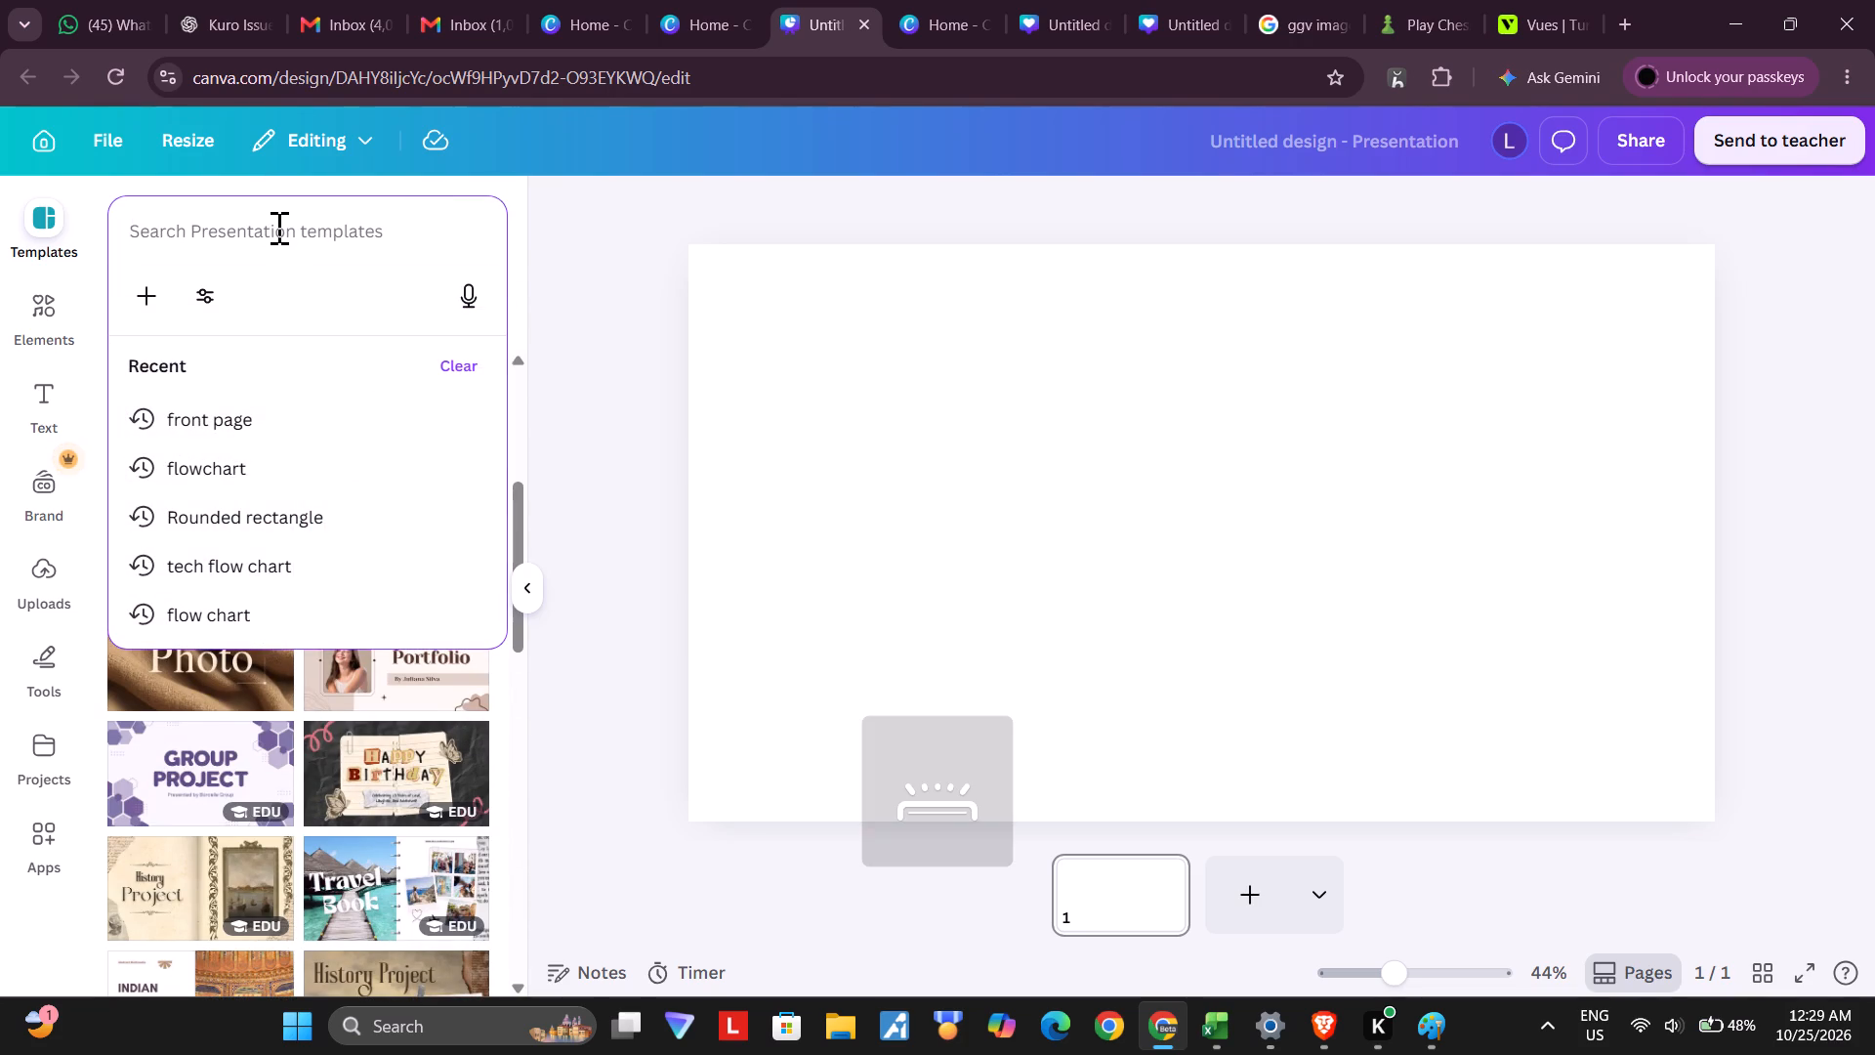
{"action": "type", "text": "app"}
{"action": "key", "text": "space"}
{"action": "type", "text": "flo"}
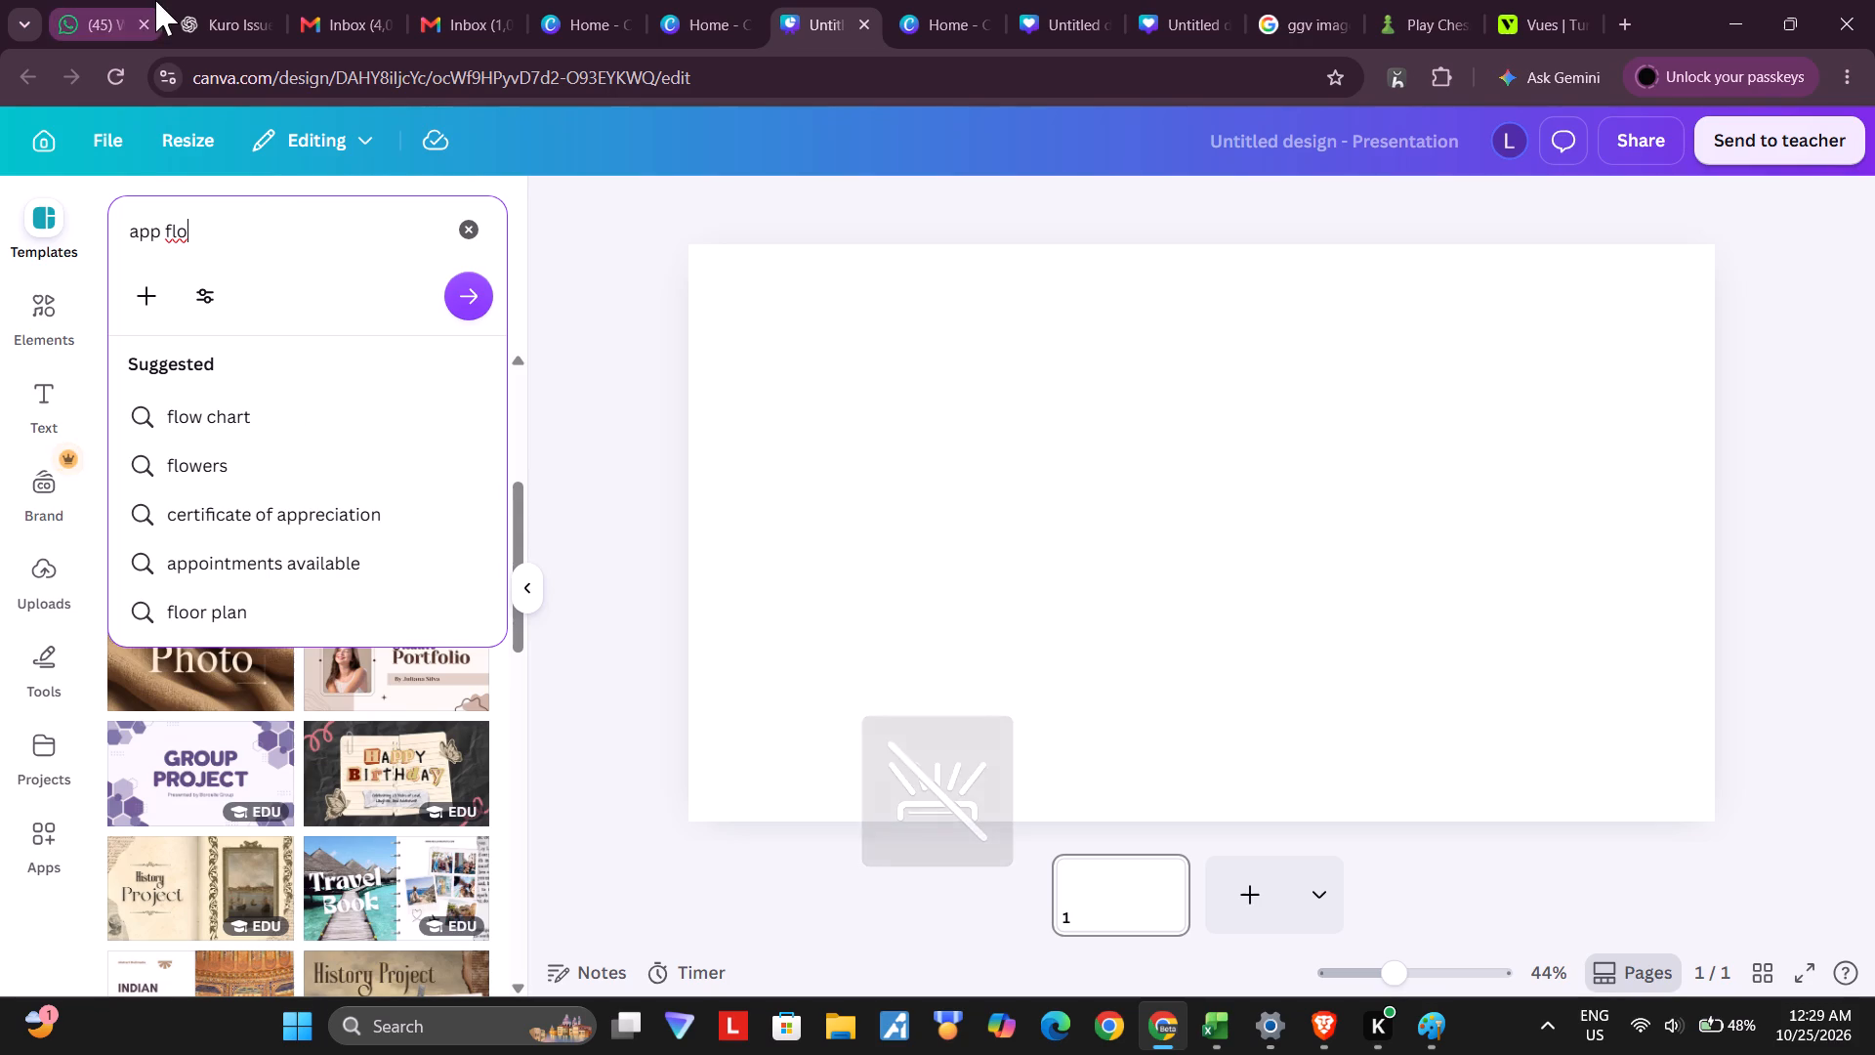
{"action": "key", "text": "Return"}
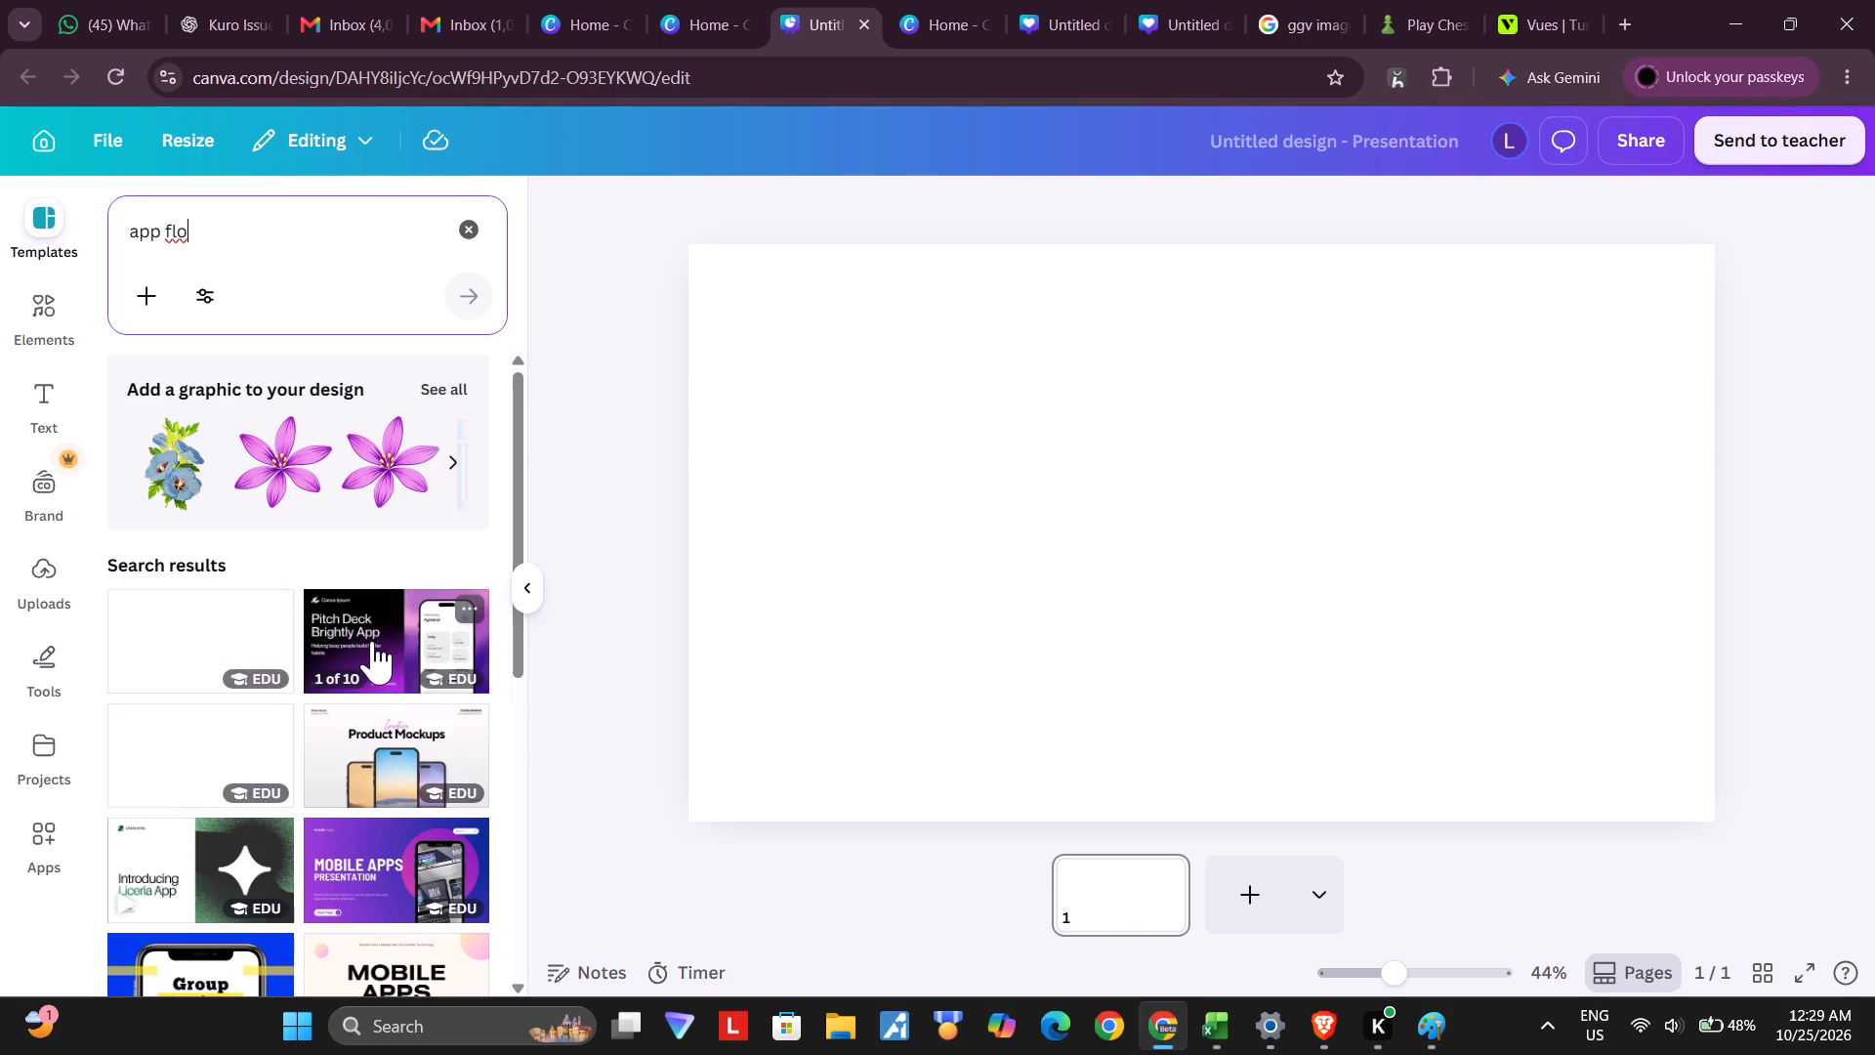
{"action": "left_click", "coordinate": [377, 638]}
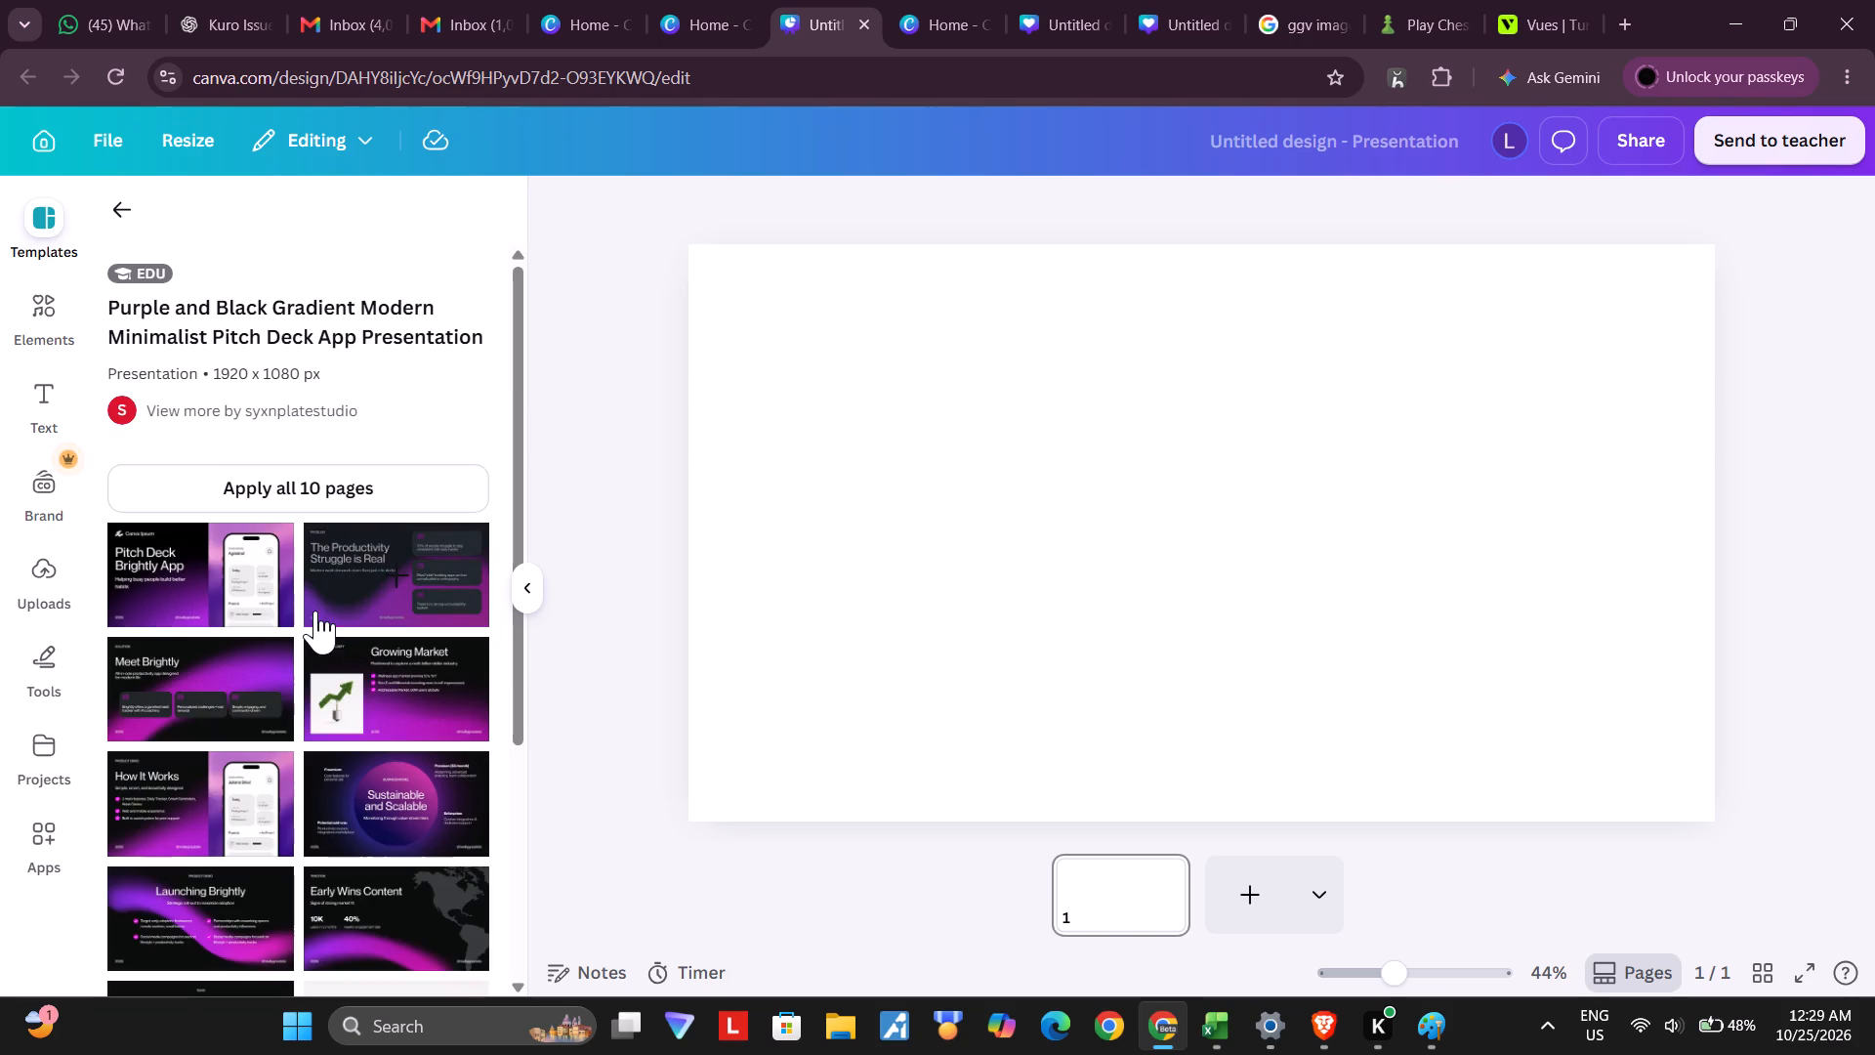
{"action": "left_click", "coordinate": [249, 480]}
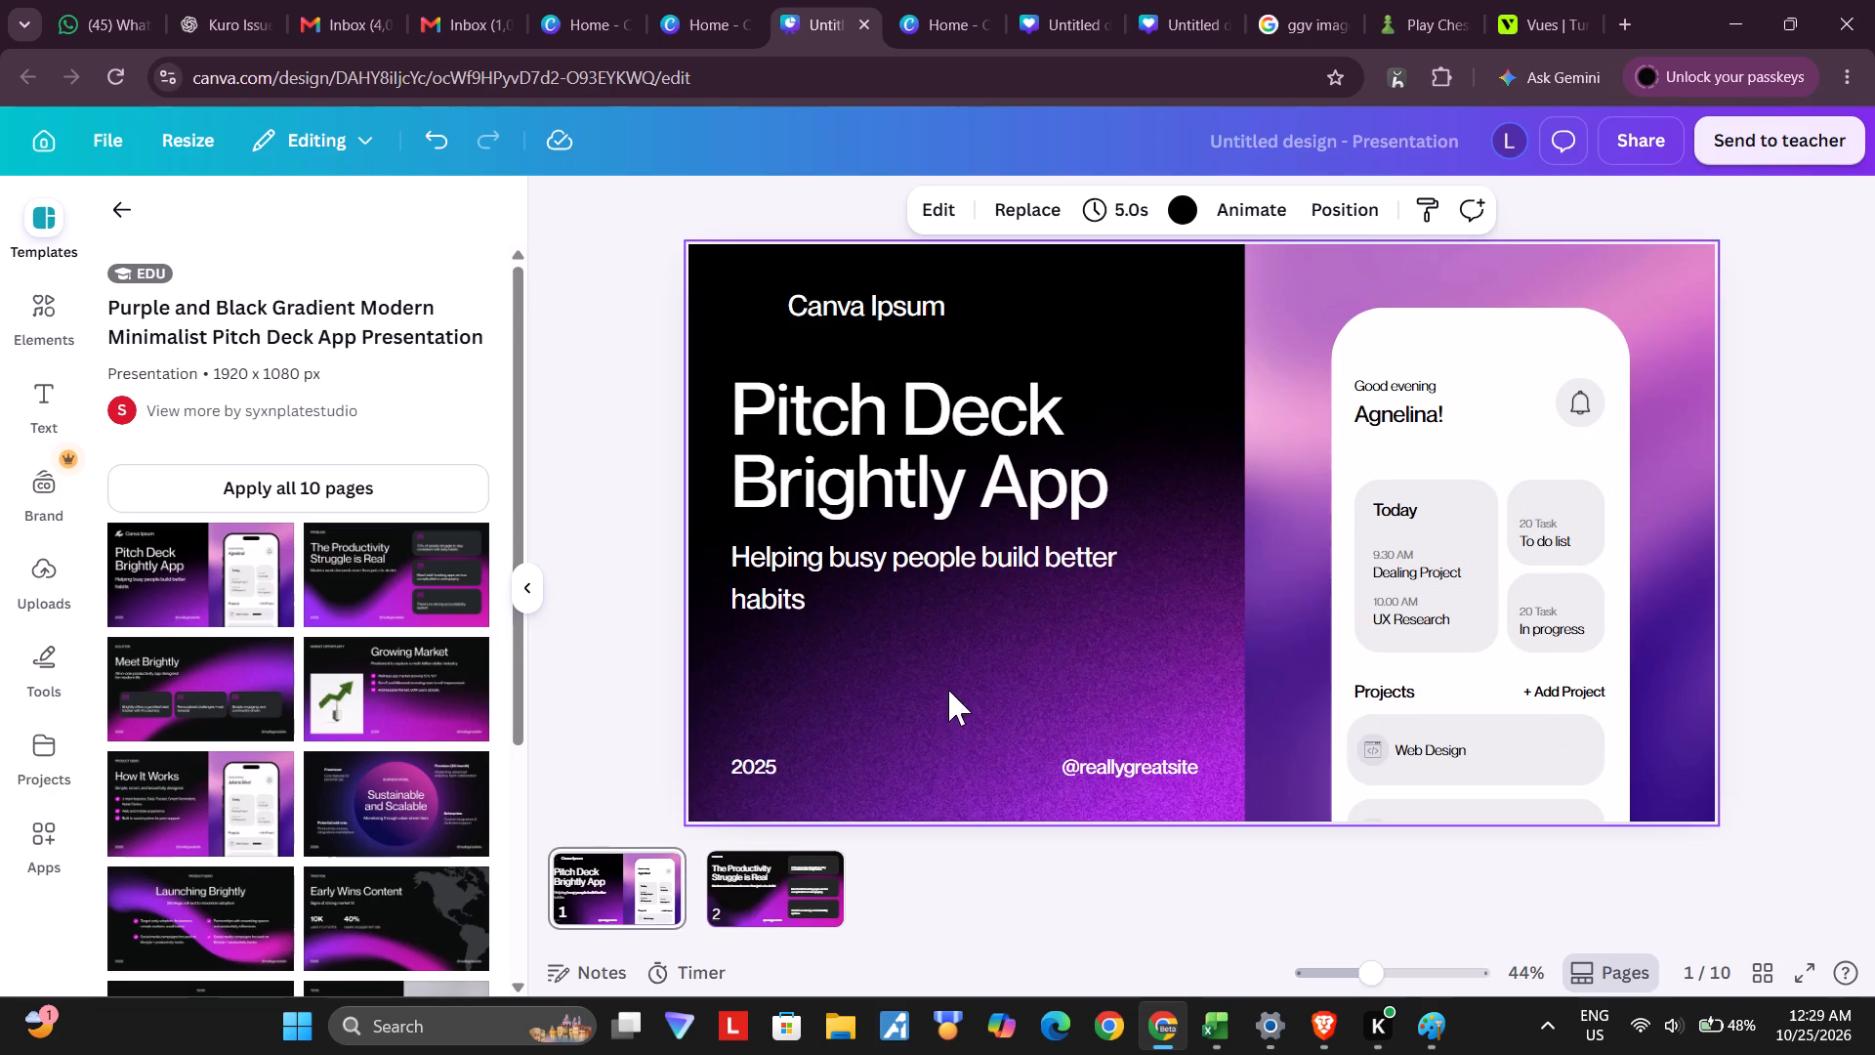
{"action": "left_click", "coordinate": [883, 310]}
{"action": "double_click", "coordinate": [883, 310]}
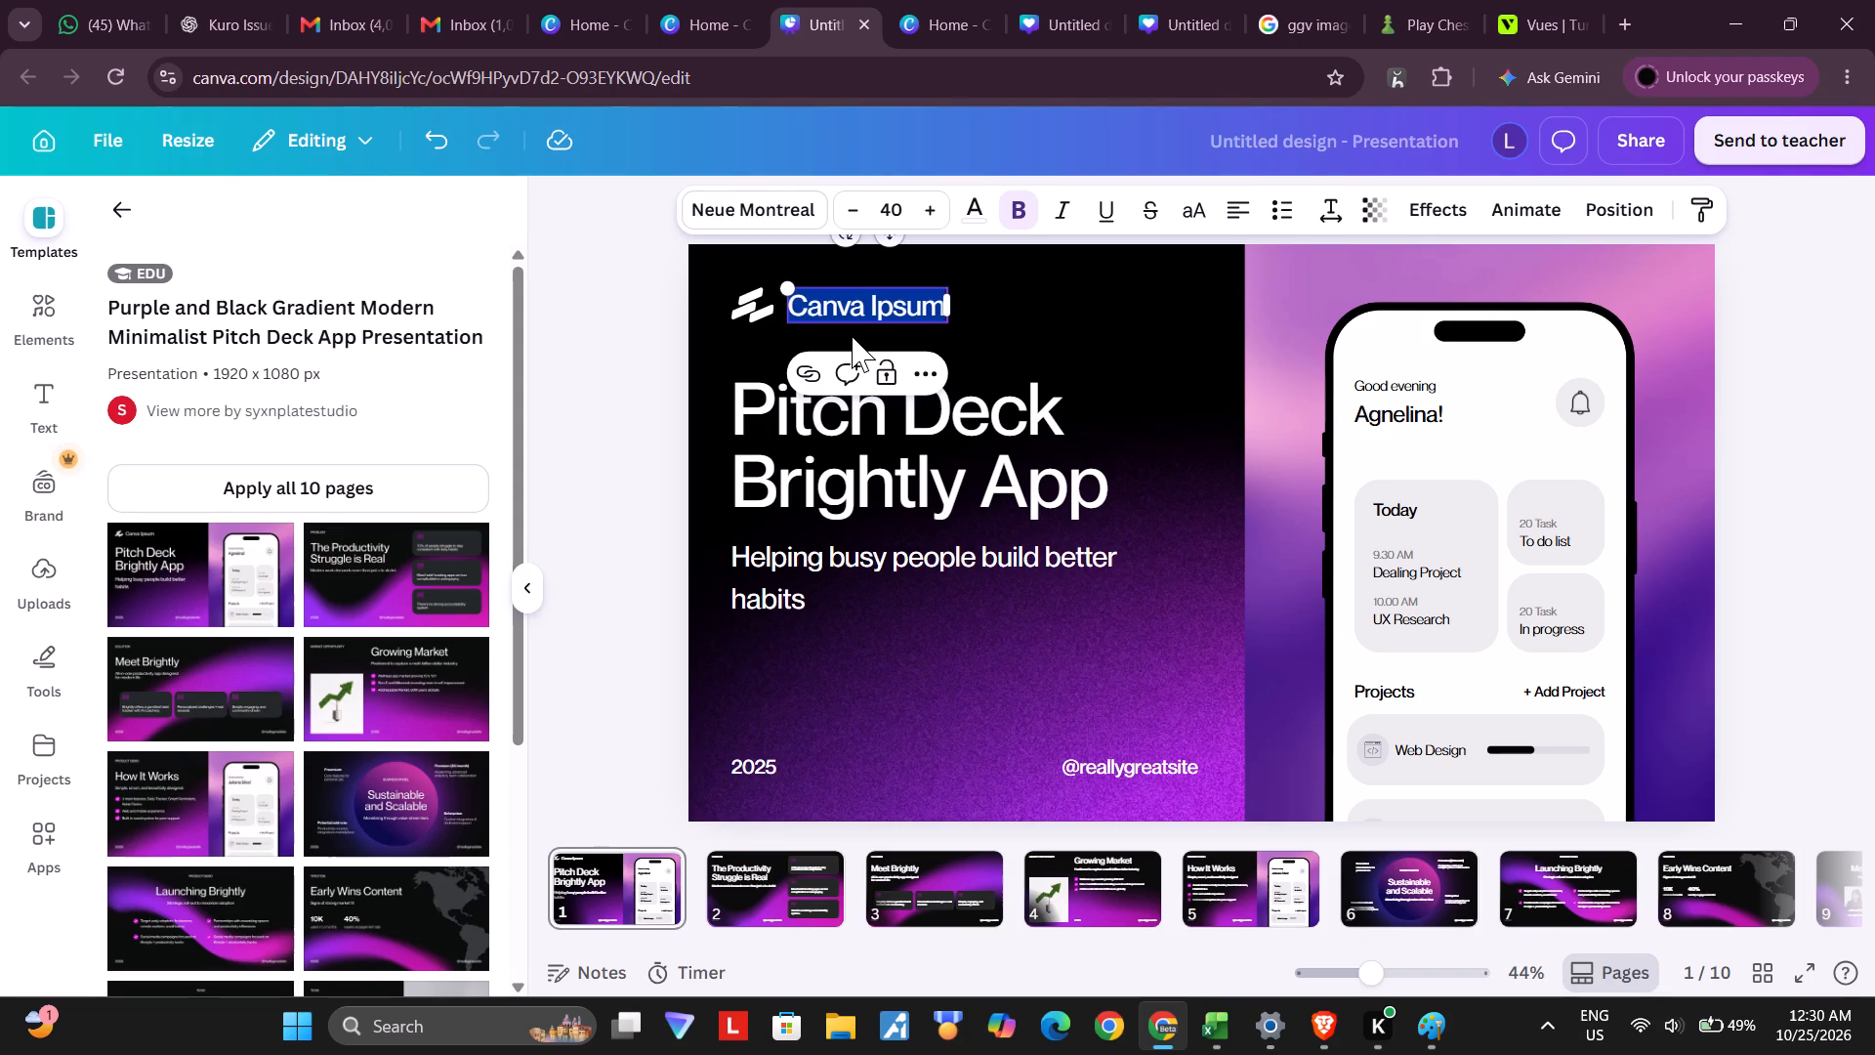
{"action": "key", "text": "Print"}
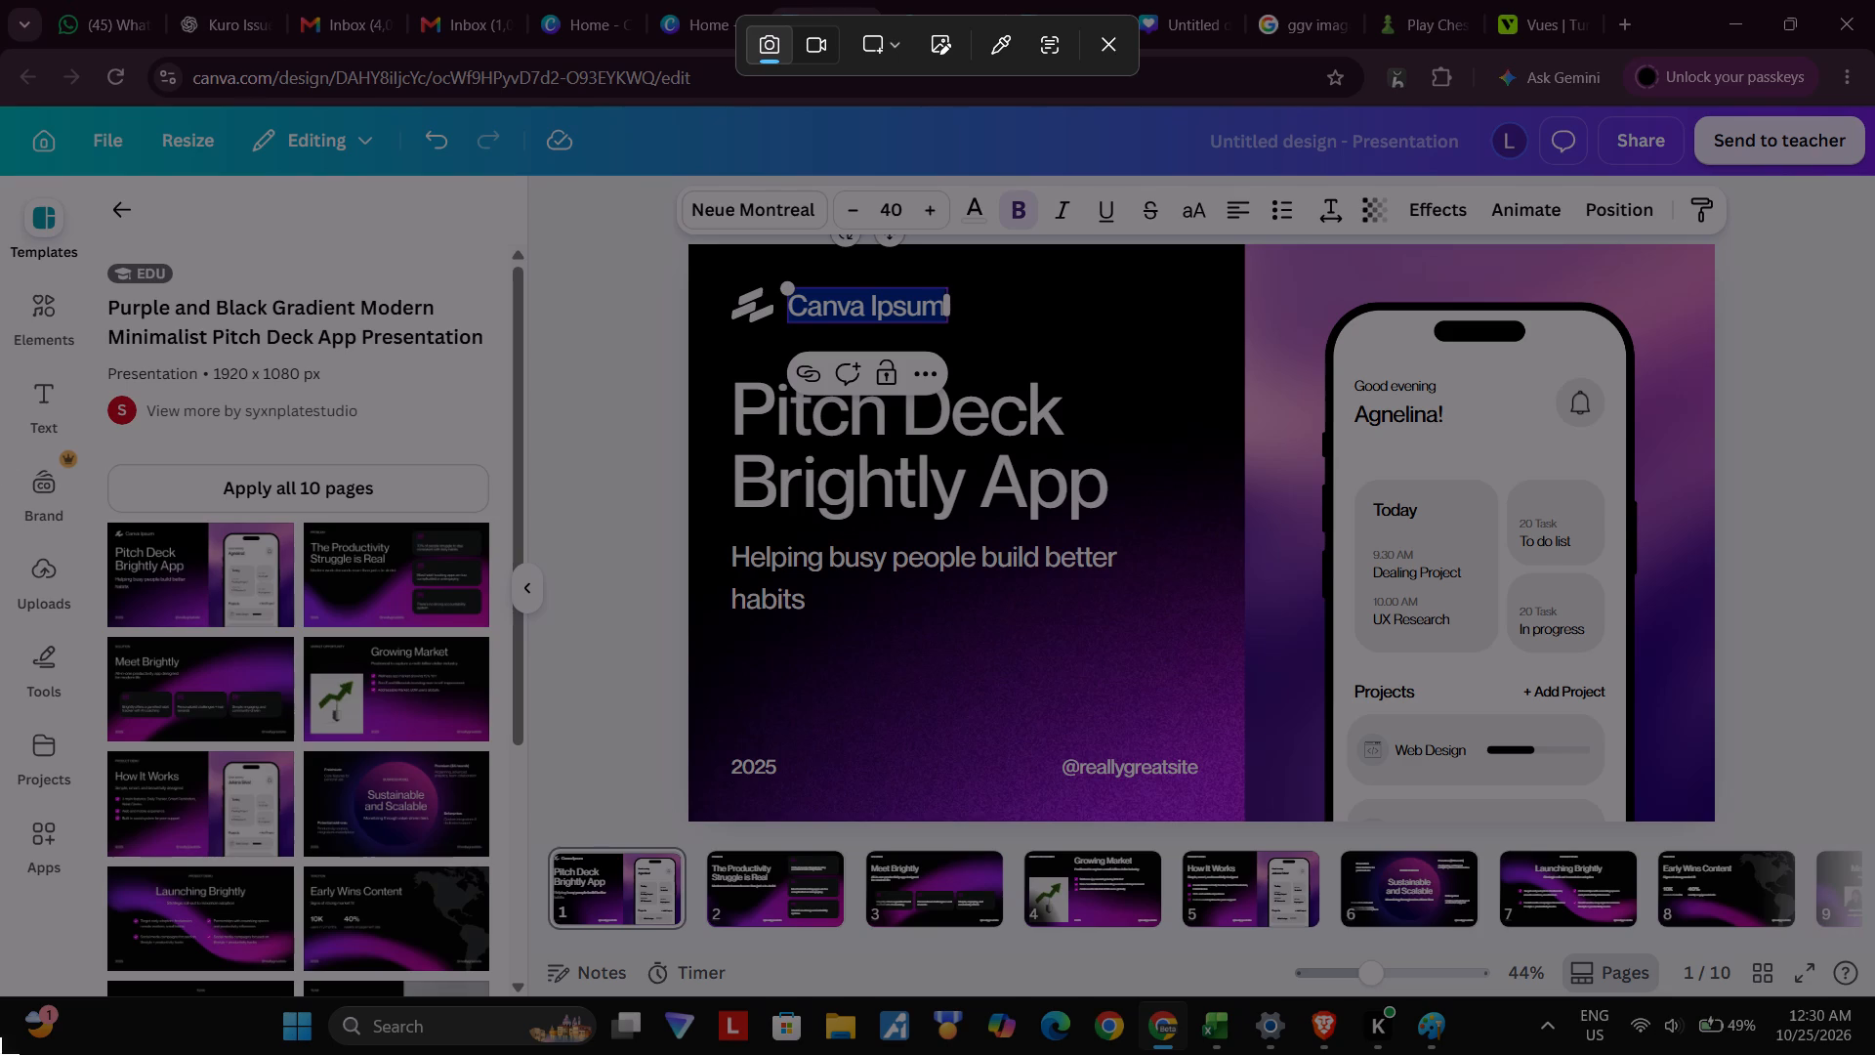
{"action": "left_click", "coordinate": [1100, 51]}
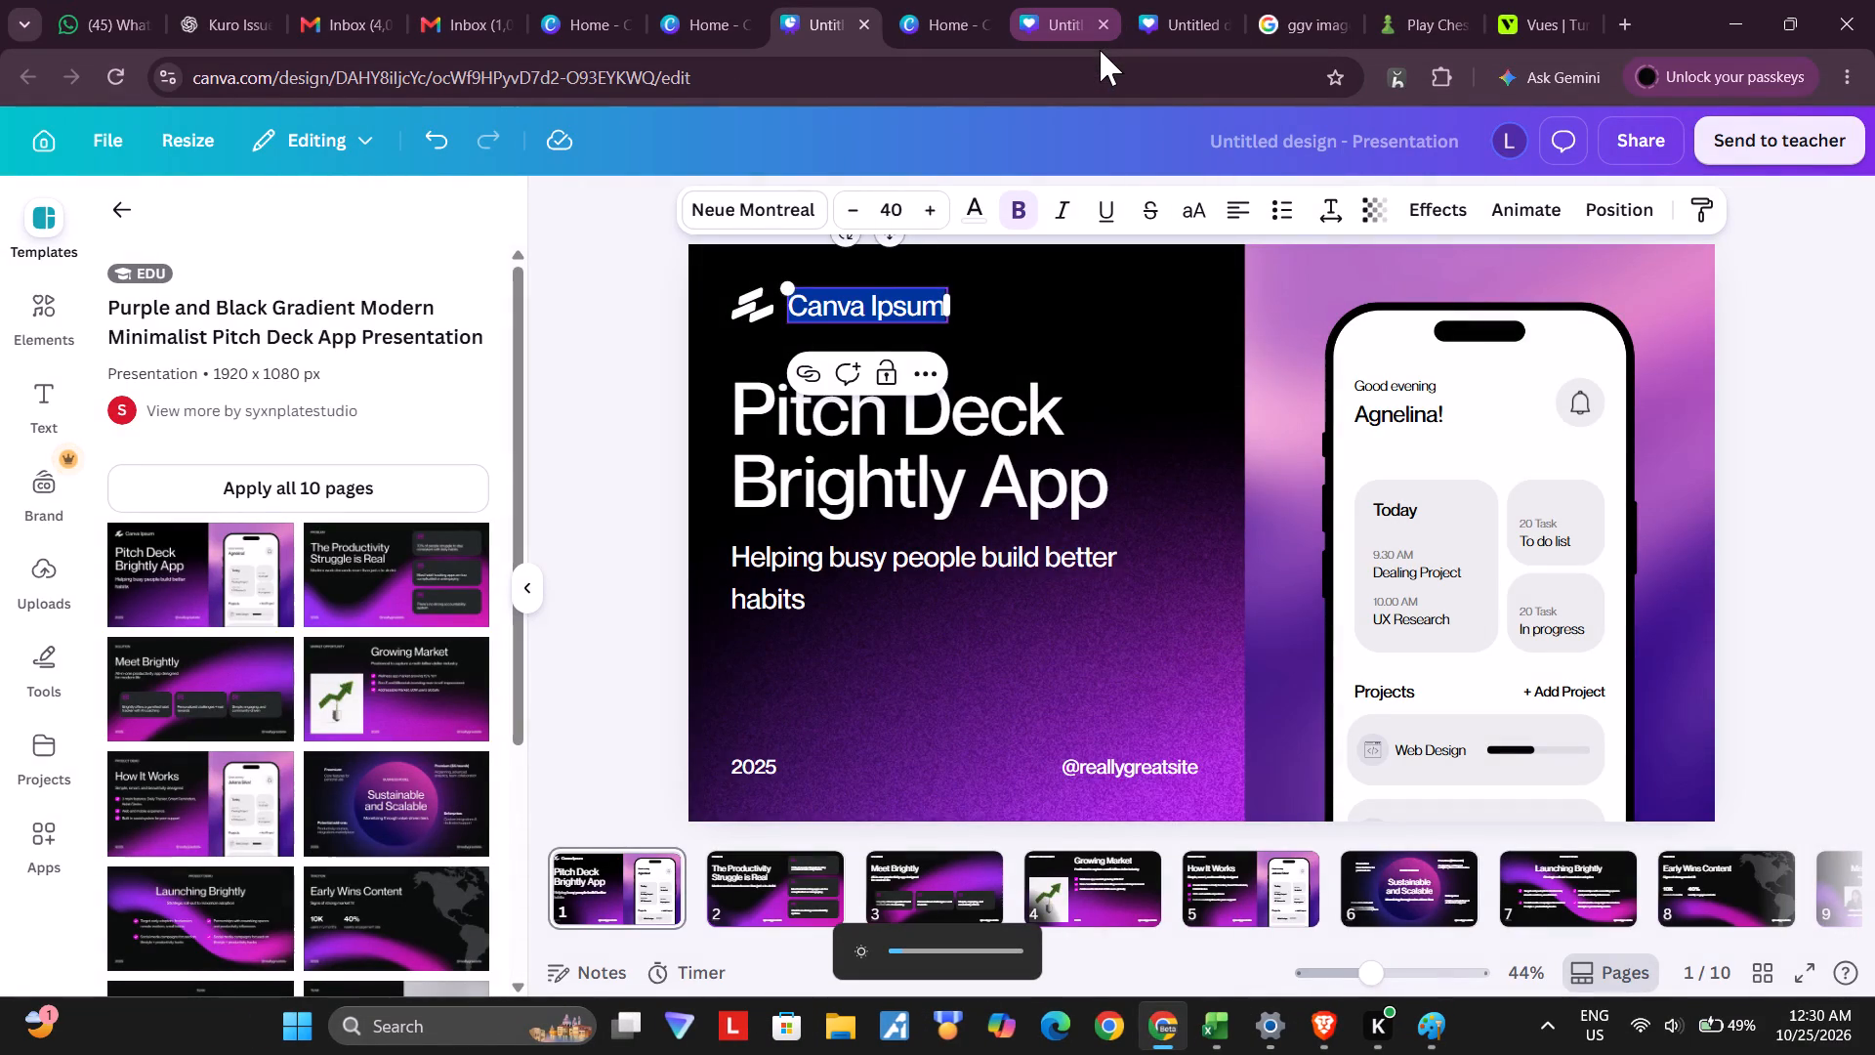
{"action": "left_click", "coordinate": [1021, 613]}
Replace the "Canva Ipsum" brand text beside the logo on page 1 with "Find Ur Roof".
{"action": "double_click", "coordinate": [918, 314]}
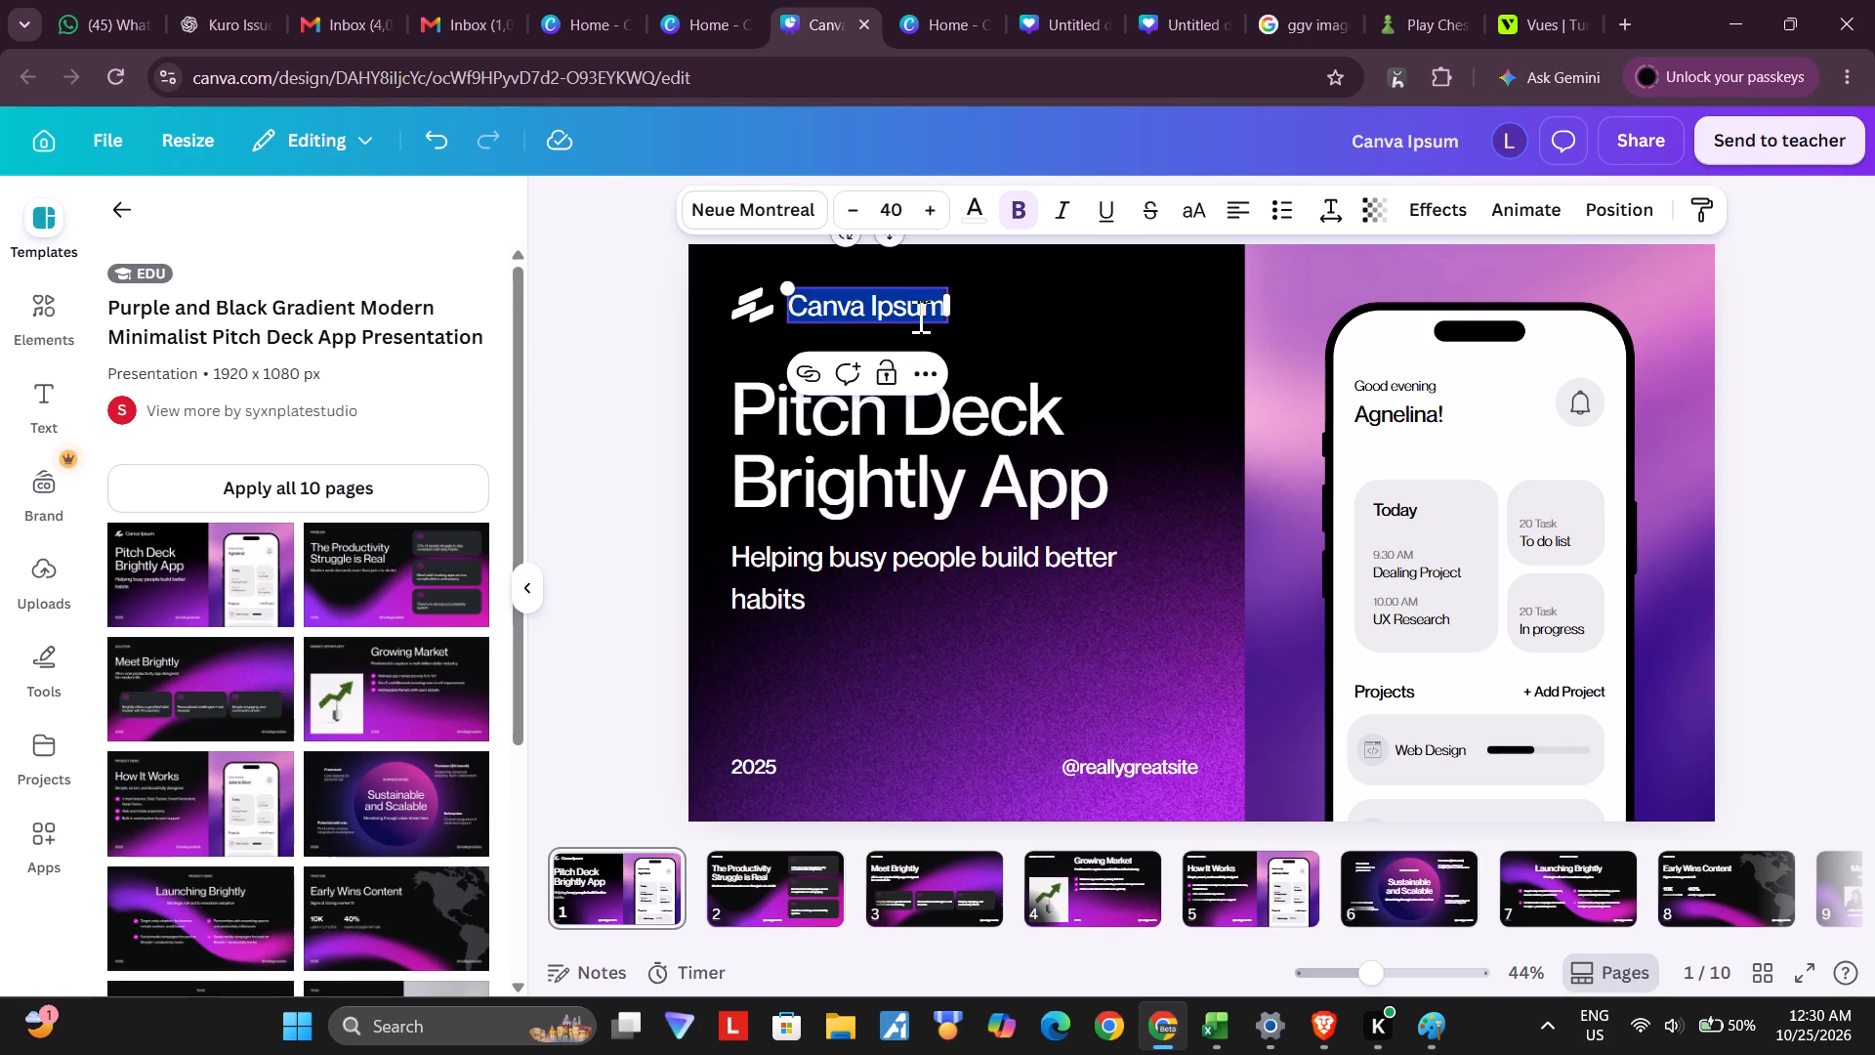
{"action": "type", "text": "fi"}
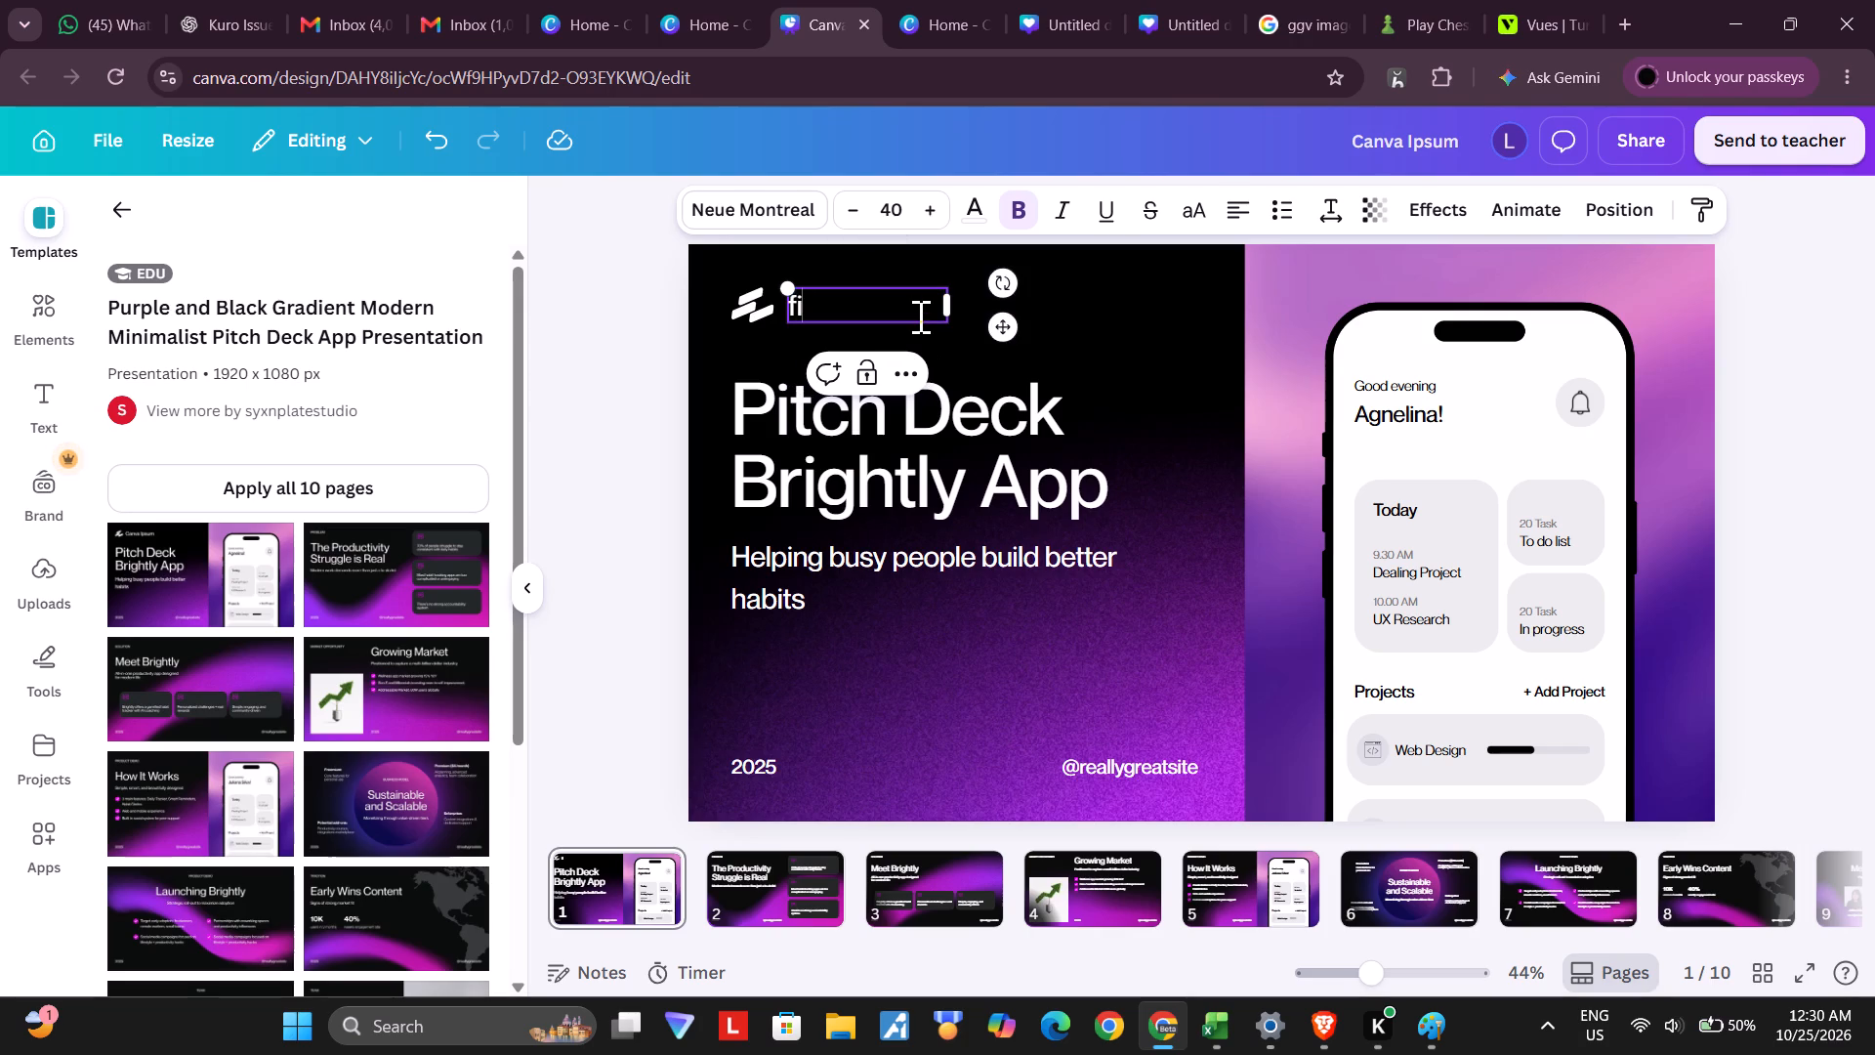
{"action": "key", "text": "BackSpace"}
{"action": "key", "text": "BackSpace"}
{"action": "key", "text": "f"}
{"action": "key", "text": "i"}
{"action": "type", "text": "nd"}
{"action": "key", "text": "space"}
{"action": "key", "text": "r"}
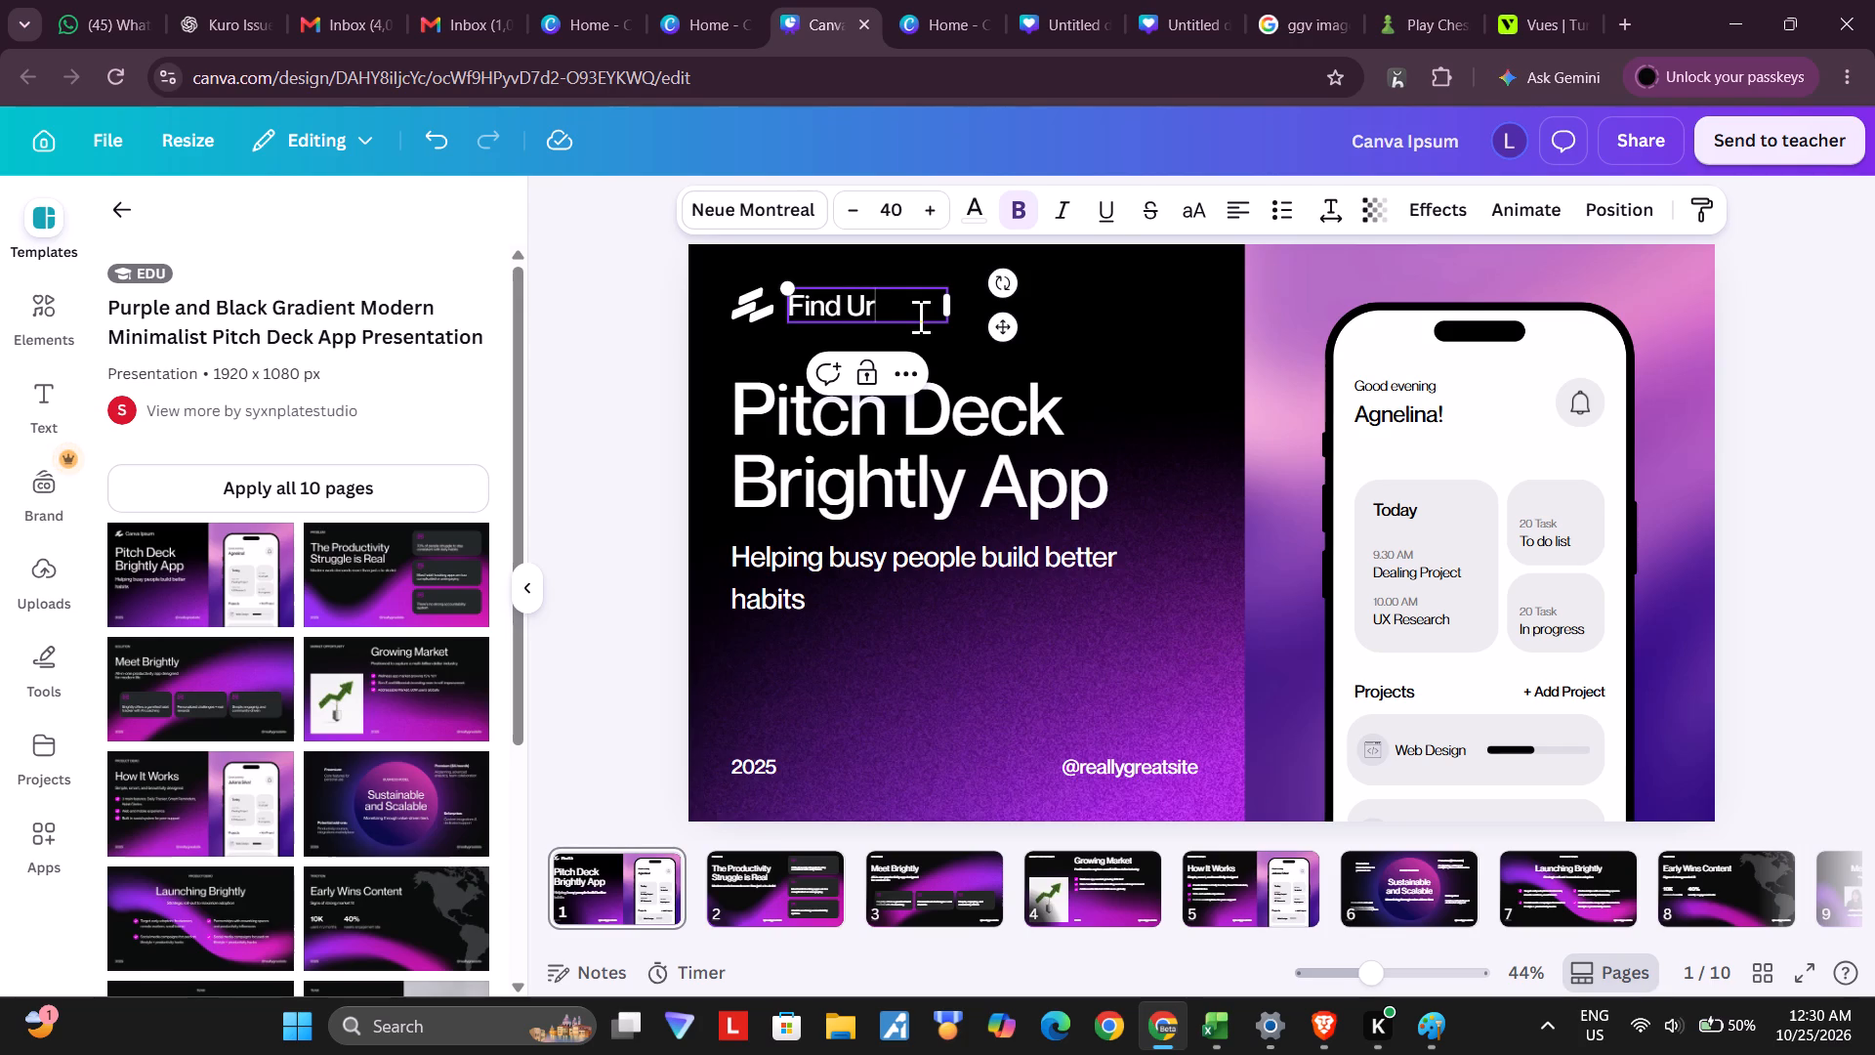
{"action": "key", "text": "space"}
{"action": "key", "text": "r"}
{"action": "key", "text": "f"}
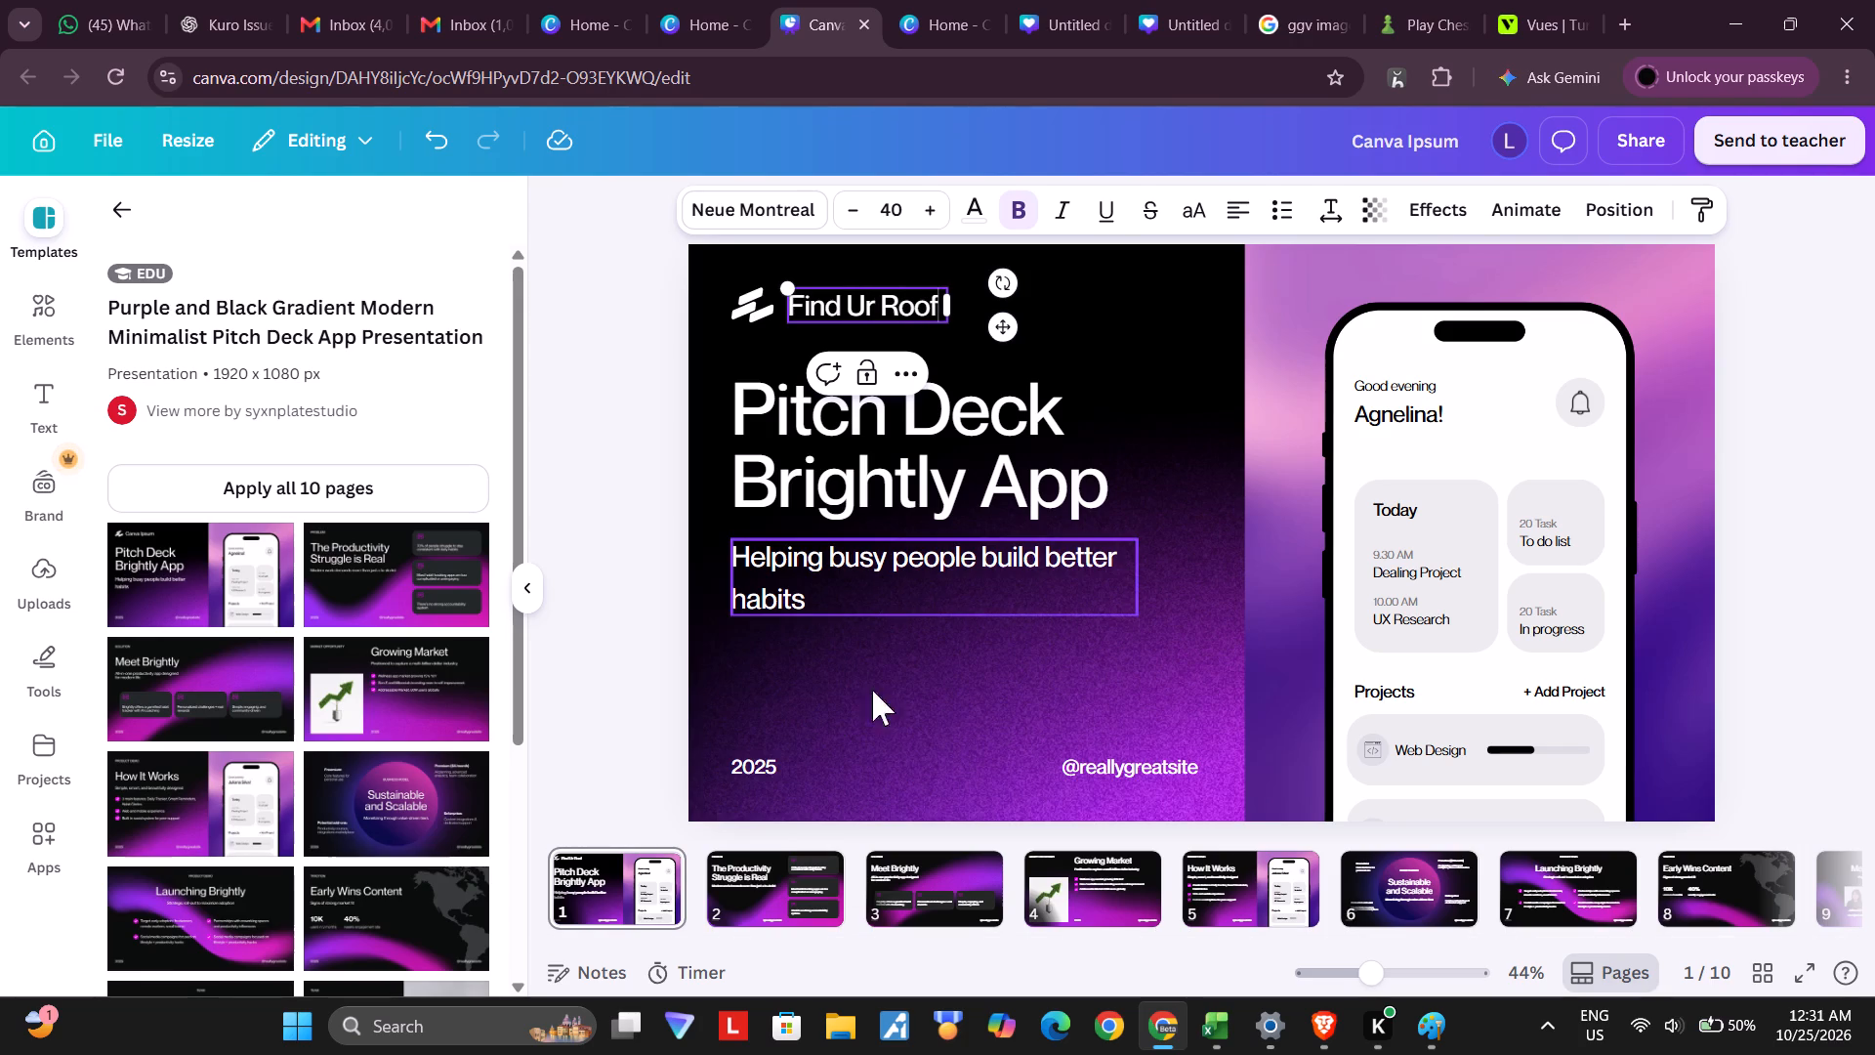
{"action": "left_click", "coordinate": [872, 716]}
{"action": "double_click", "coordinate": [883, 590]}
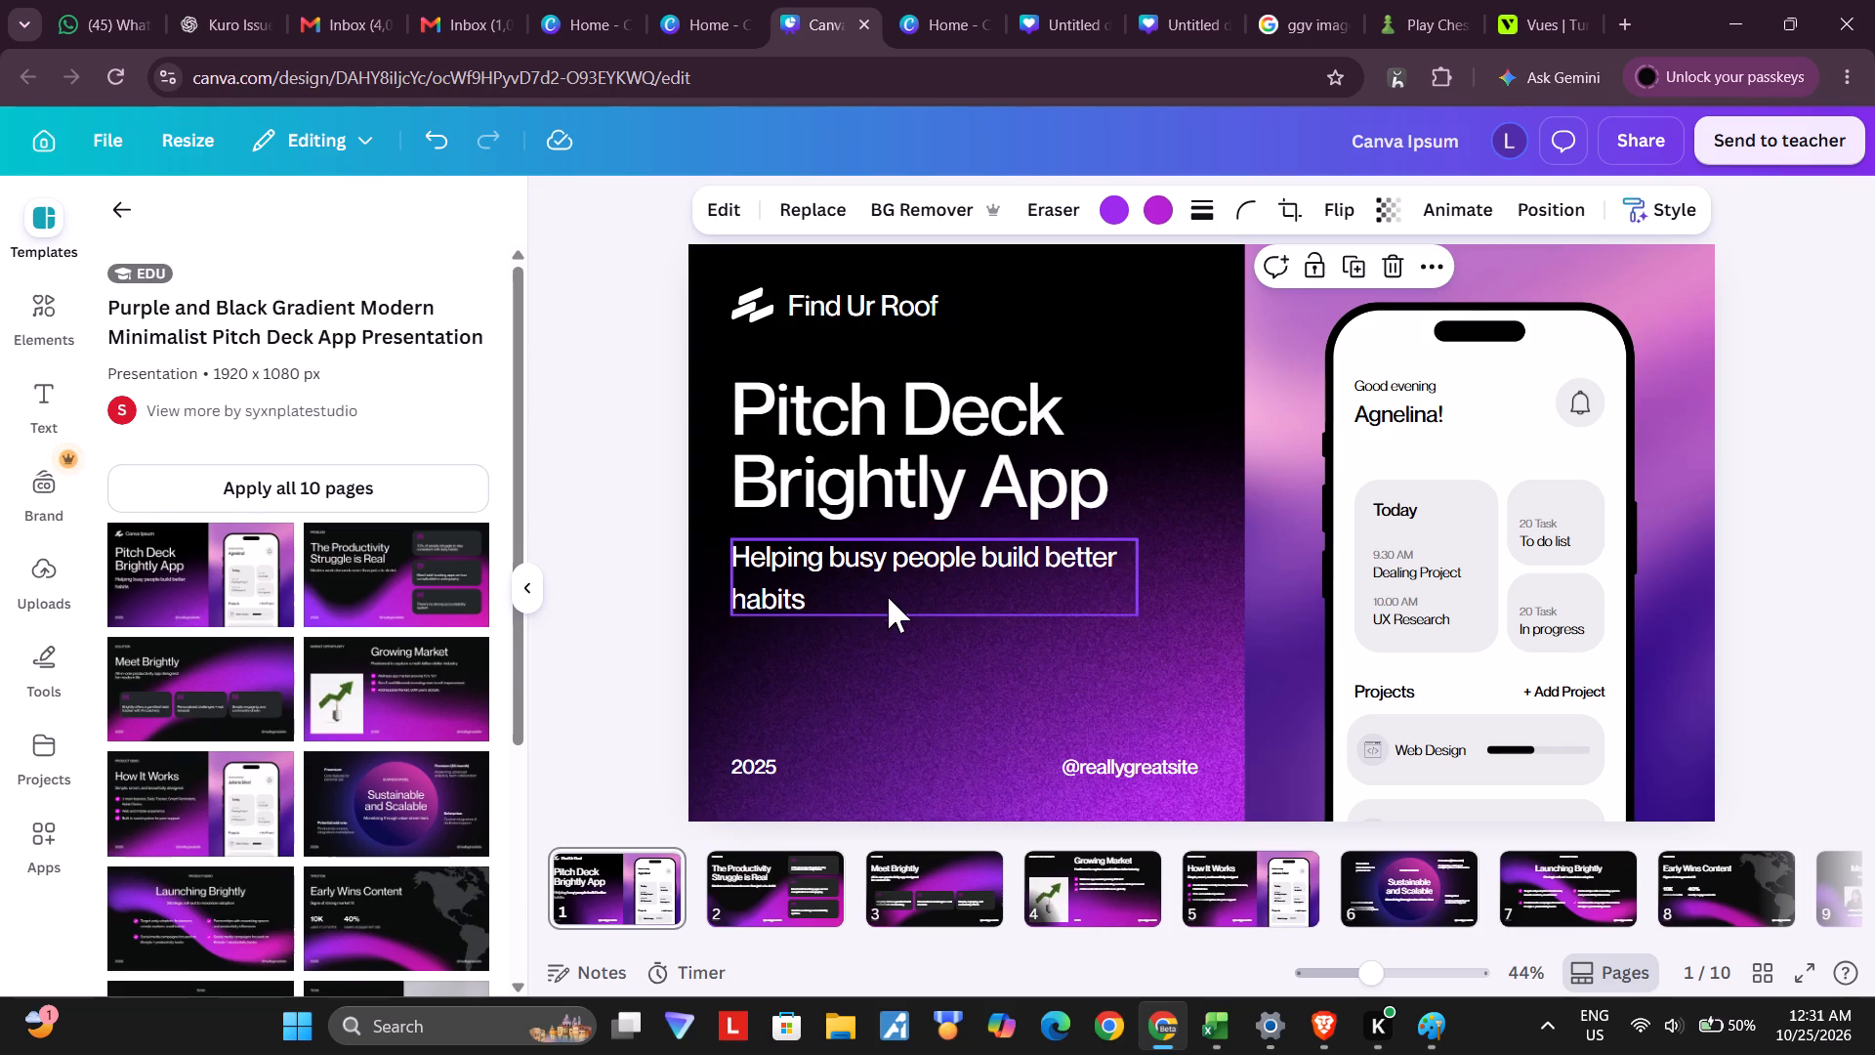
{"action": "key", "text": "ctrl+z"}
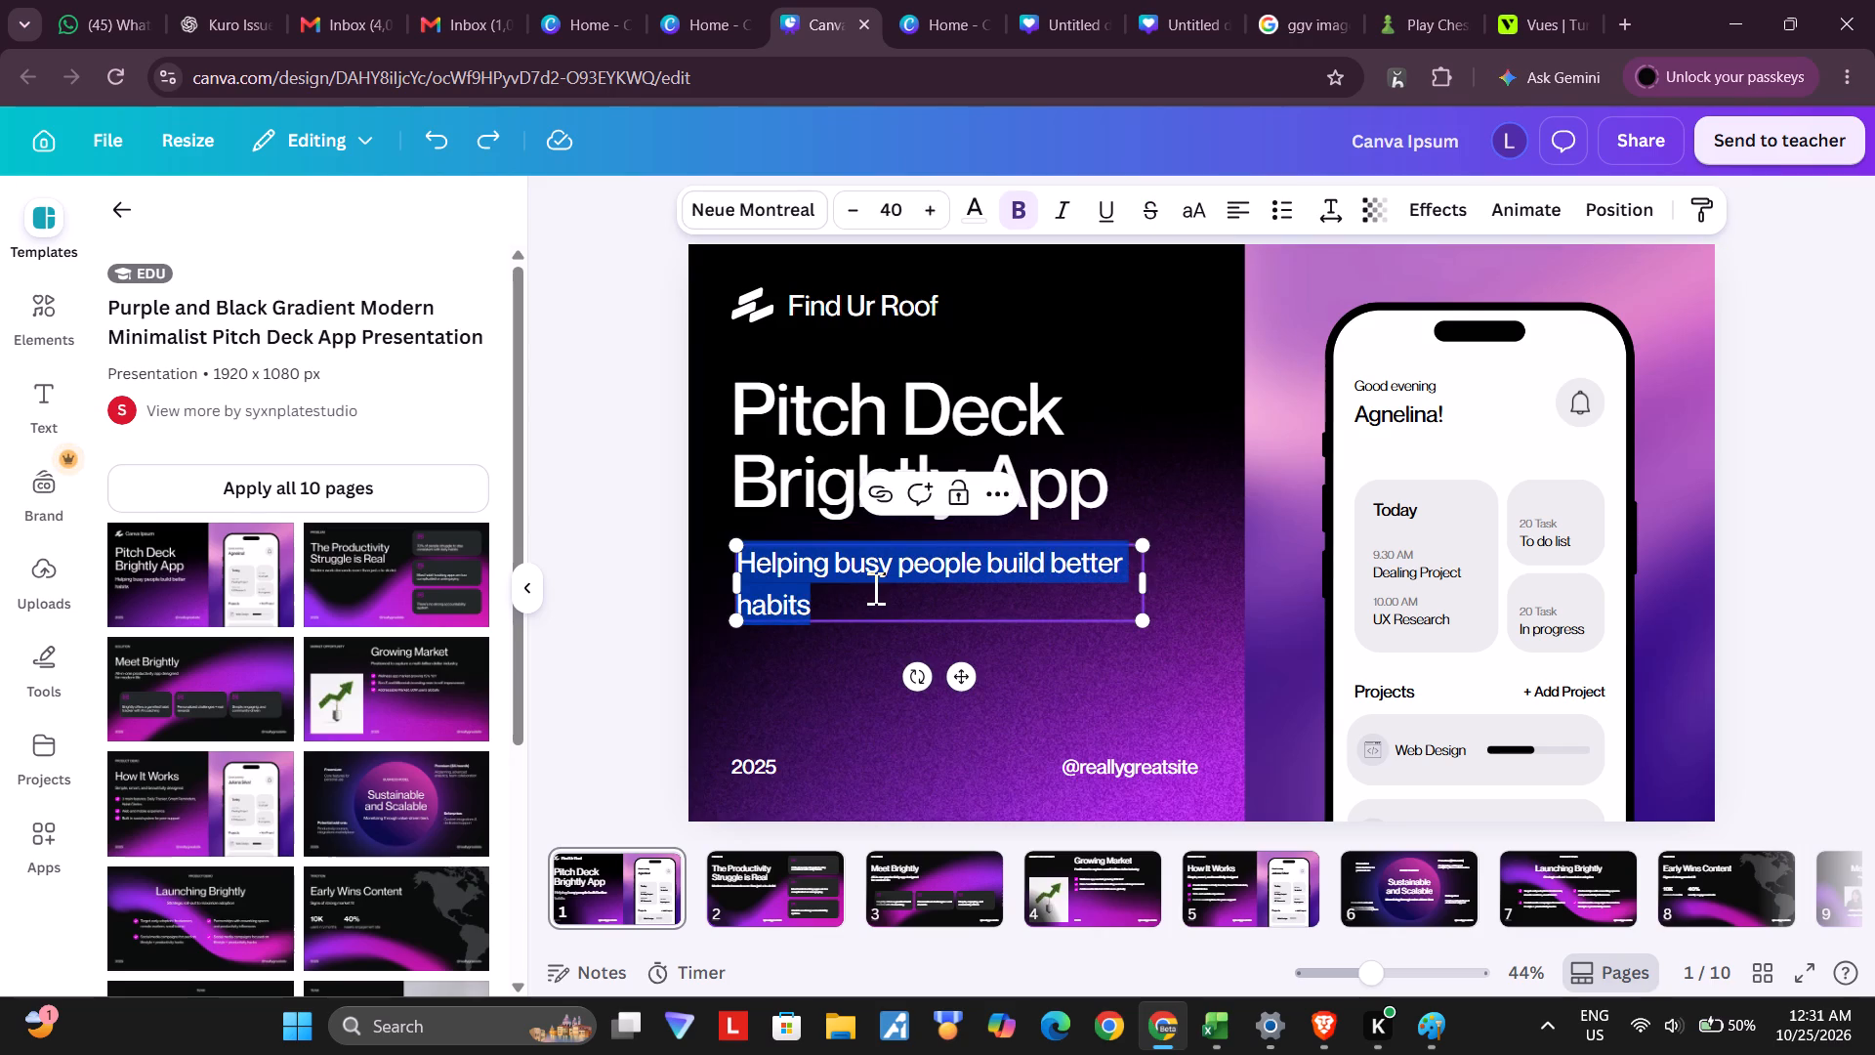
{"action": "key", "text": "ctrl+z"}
Replace the tagline under the page 1 title with "Helping people find the roof".
{"action": "left_click", "coordinate": [851, 631]}
{"action": "double_click", "coordinate": [851, 600]}
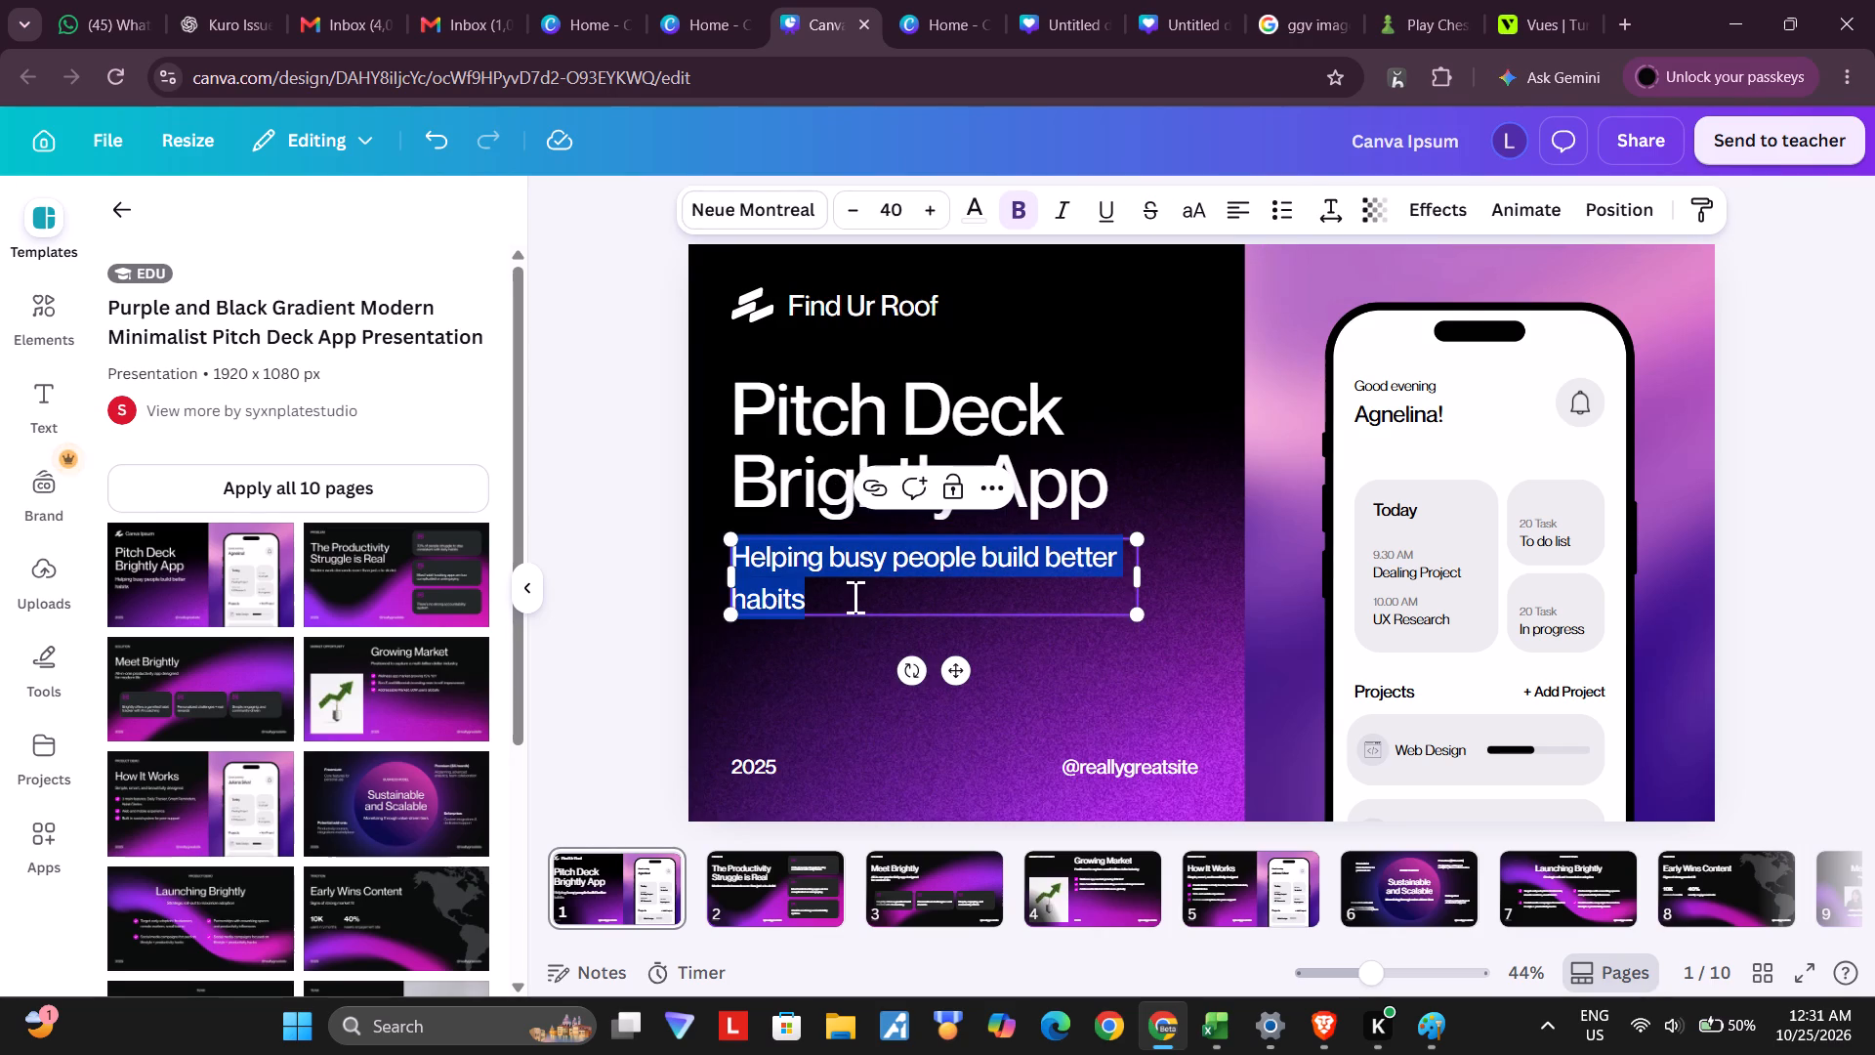
{"action": "key", "text": "BackSpace"}
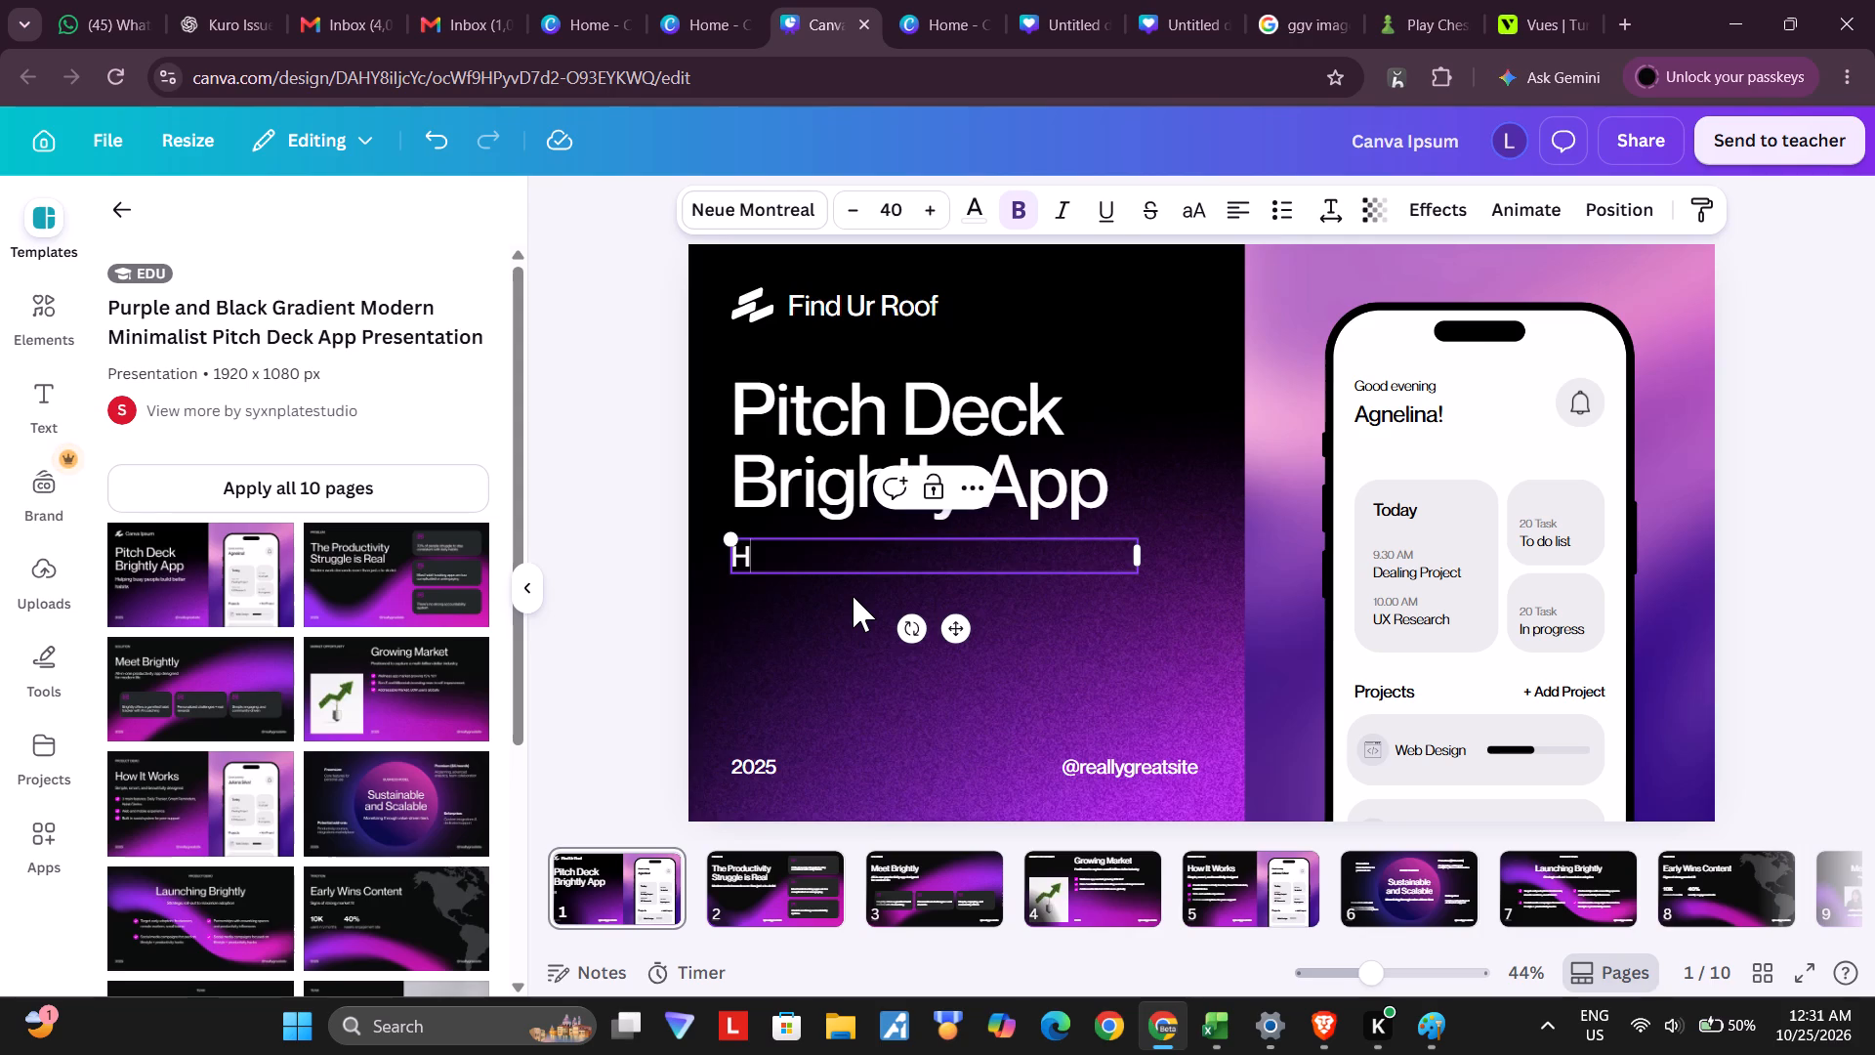
{"action": "type", "text": "elping"}
{"action": "key", "text": "space"}
{"action": "type", "text": "peop"}
{"action": "type", "text": "le find the"}
{"action": "key", "text": "space"}
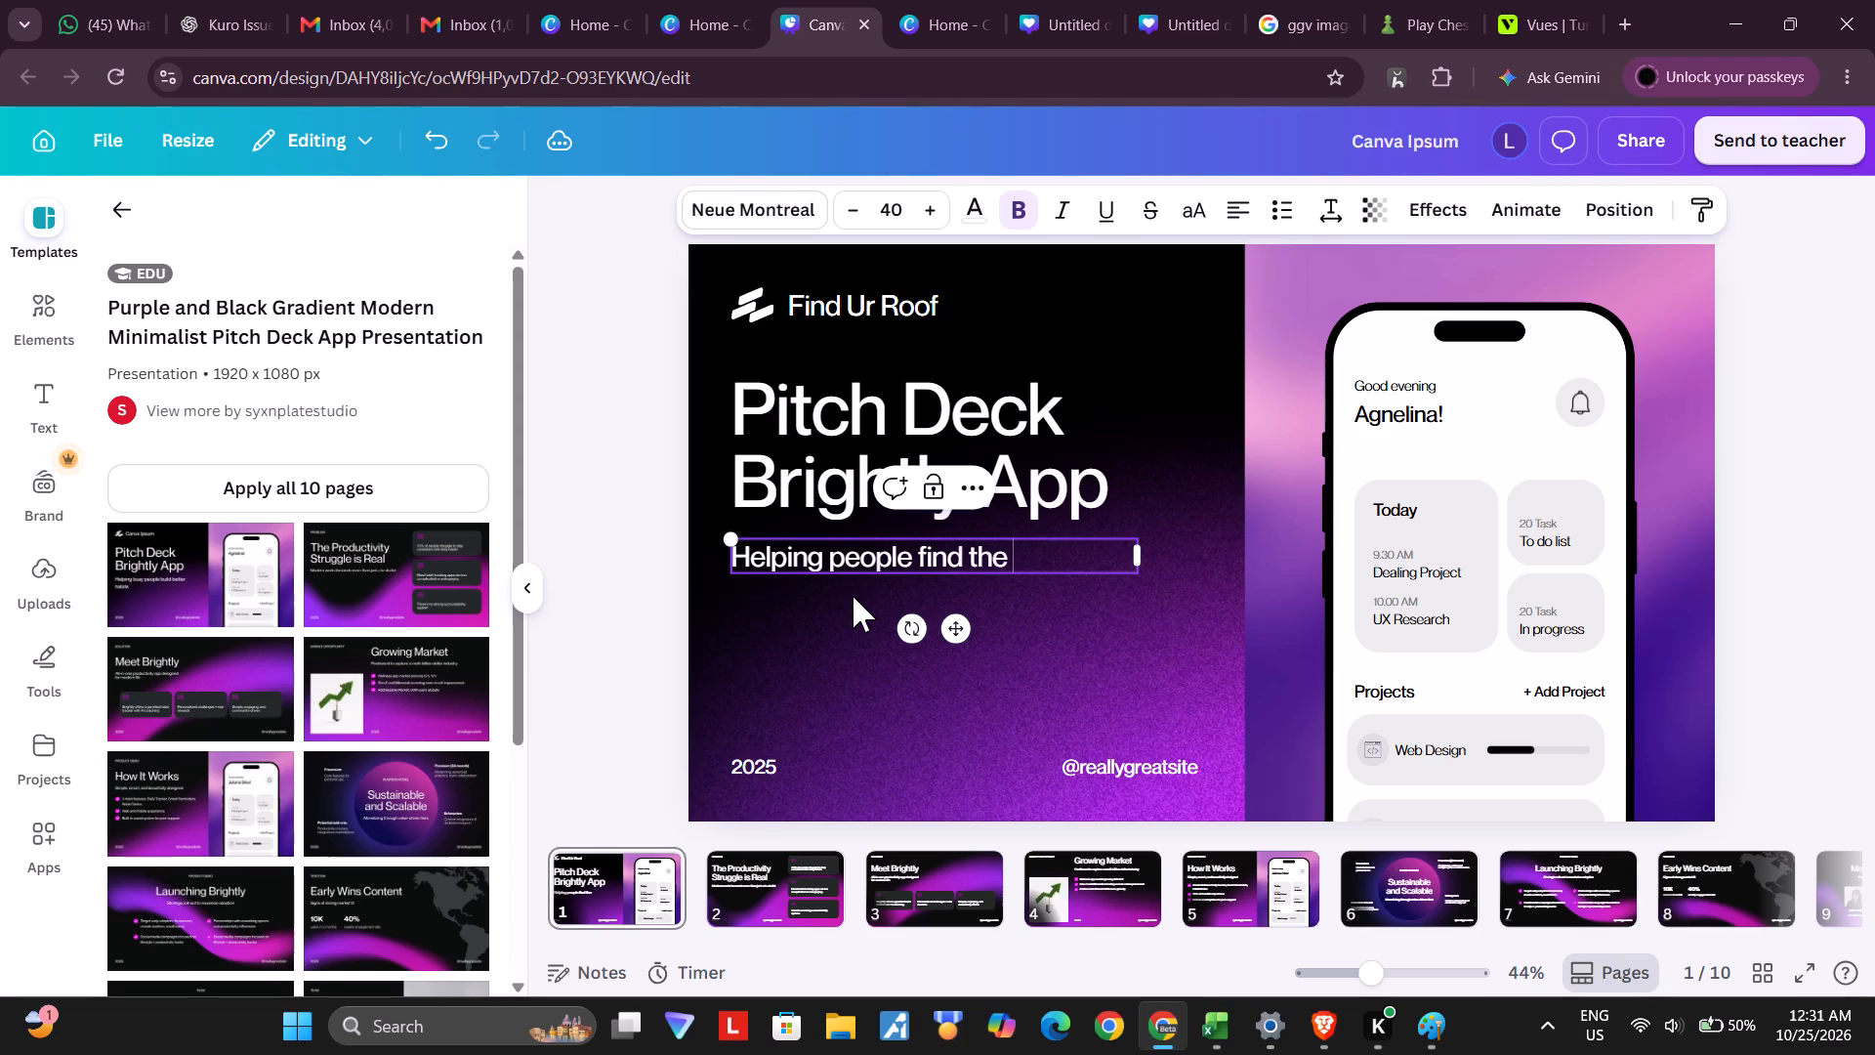
{"action": "type", "text": "roof"}
{"action": "key", "text": "space"}
Reword the page 1 tagline after "Helping people" so it reads "Helping people to find rented house and shops".
{"action": "key", "text": "BackSpace"}
{"action": "key", "text": "BackSpace"}
{"action": "key", "text": "BackSpace"}
{"action": "key", "text": "BackSpace"}
{"action": "key", "text": "BackSpace"}
{"action": "key", "text": "BackSpace"}
{"action": "key", "text": "BackSpace"}
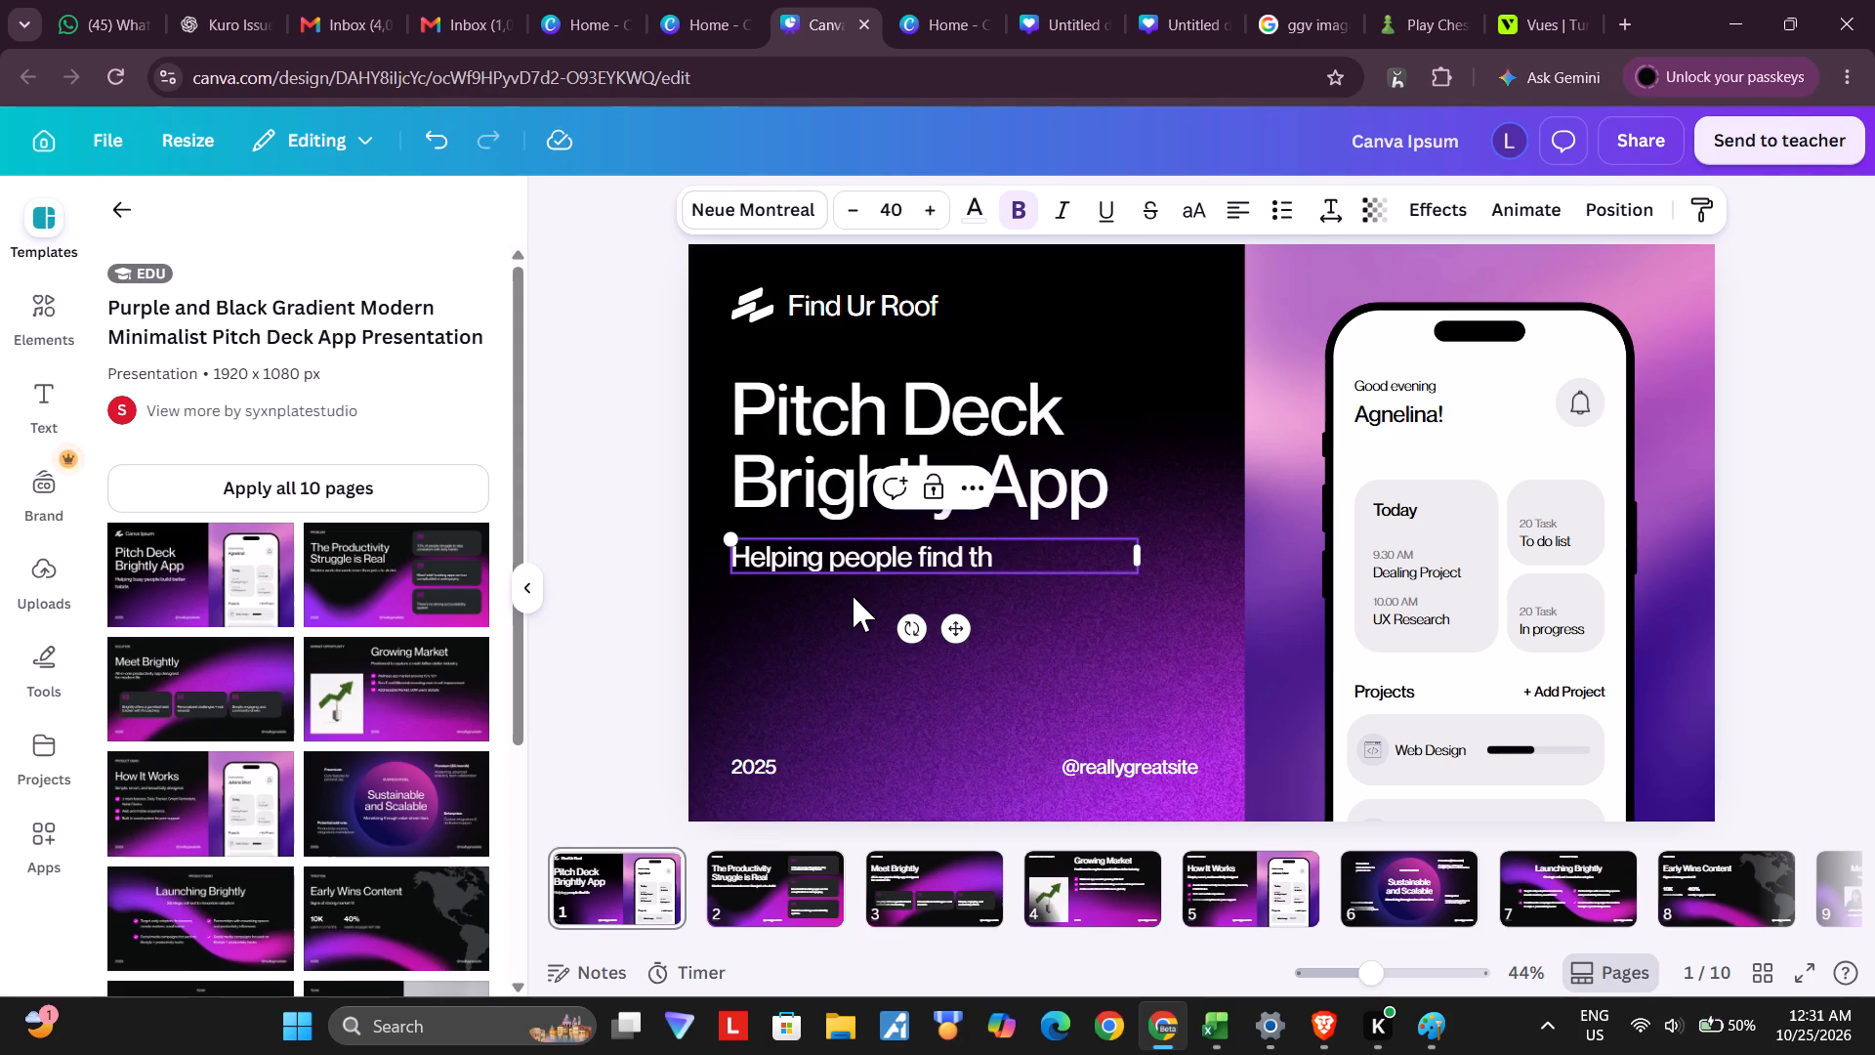
{"action": "key", "text": "BackSpace"}
{"action": "key", "text": "BackSpace"}
{"action": "key", "text": "BackSpace"}
{"action": "key", "text": "BackSpace"}
{"action": "key", "text": "BackSpace"}
{"action": "key", "text": "BackSpace"}
{"action": "key", "text": "BackSpace"}
{"action": "key", "text": "BackSpace"}
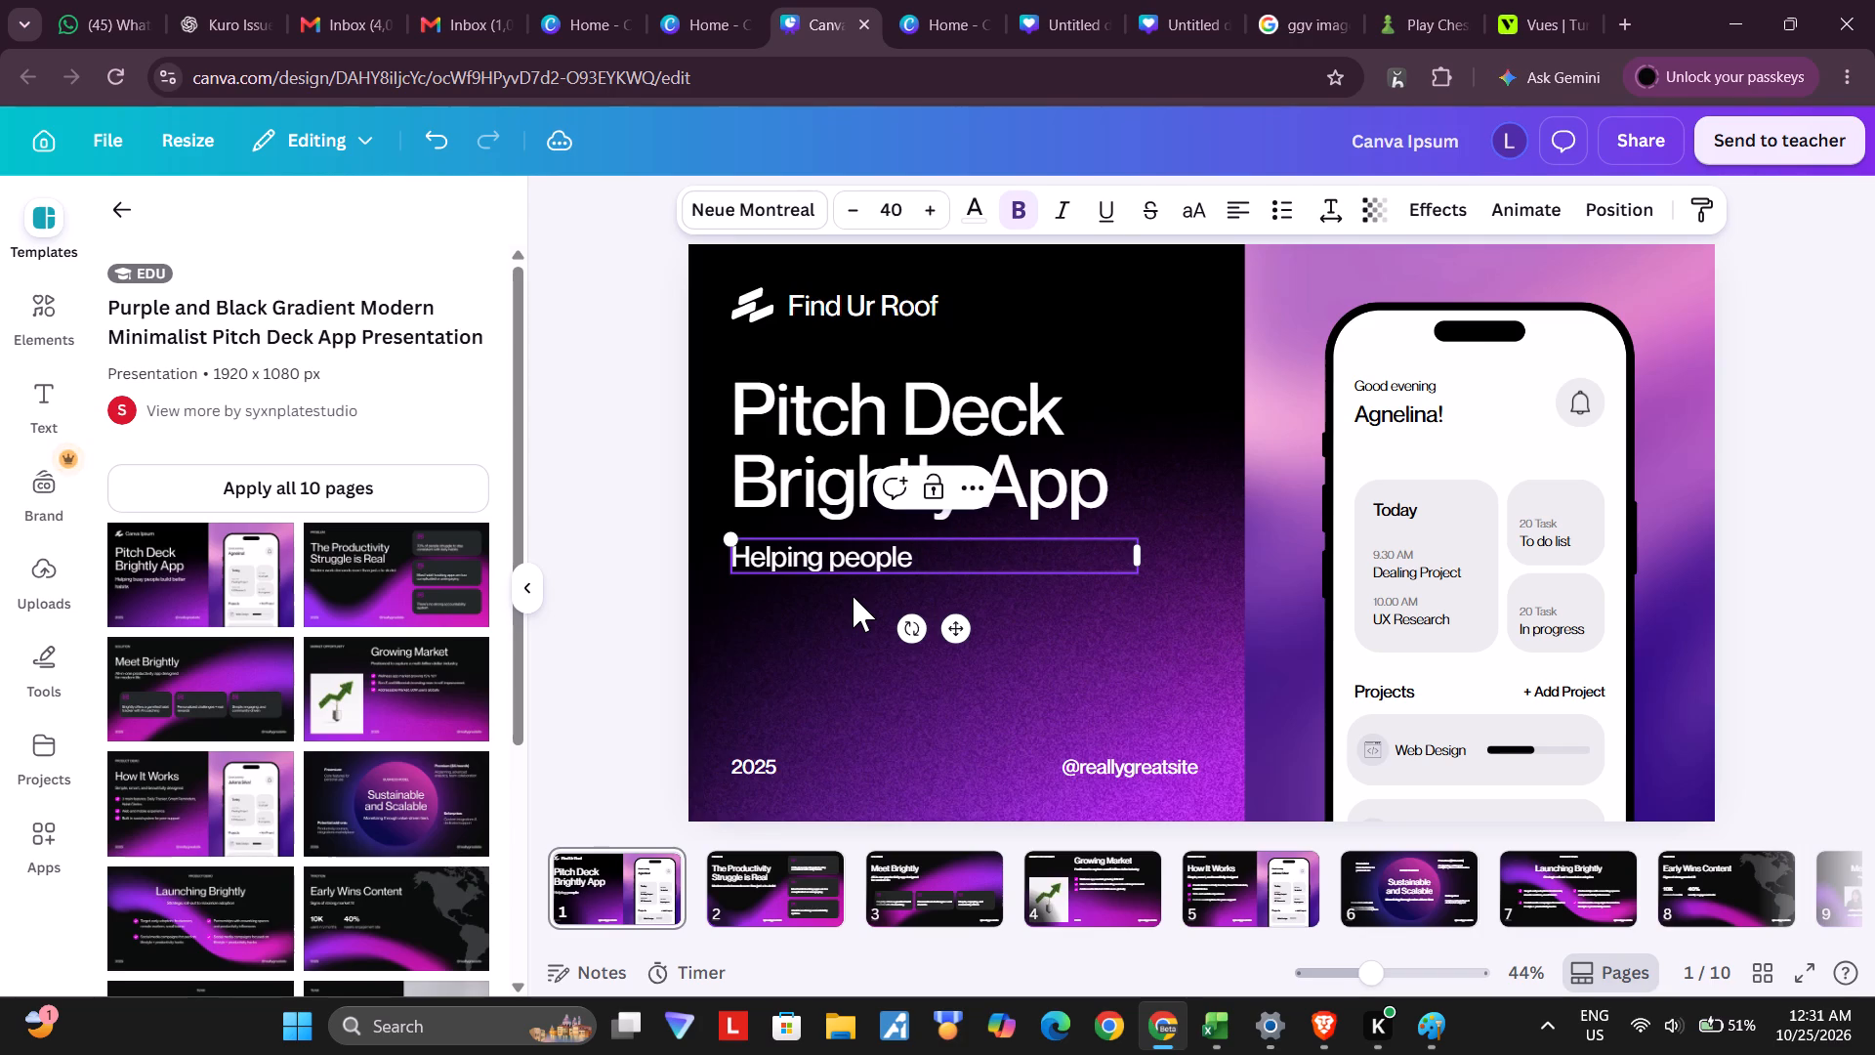
{"action": "key", "text": "space"}
{"action": "type", "text": "to find"}
{"action": "key", "text": "space"}
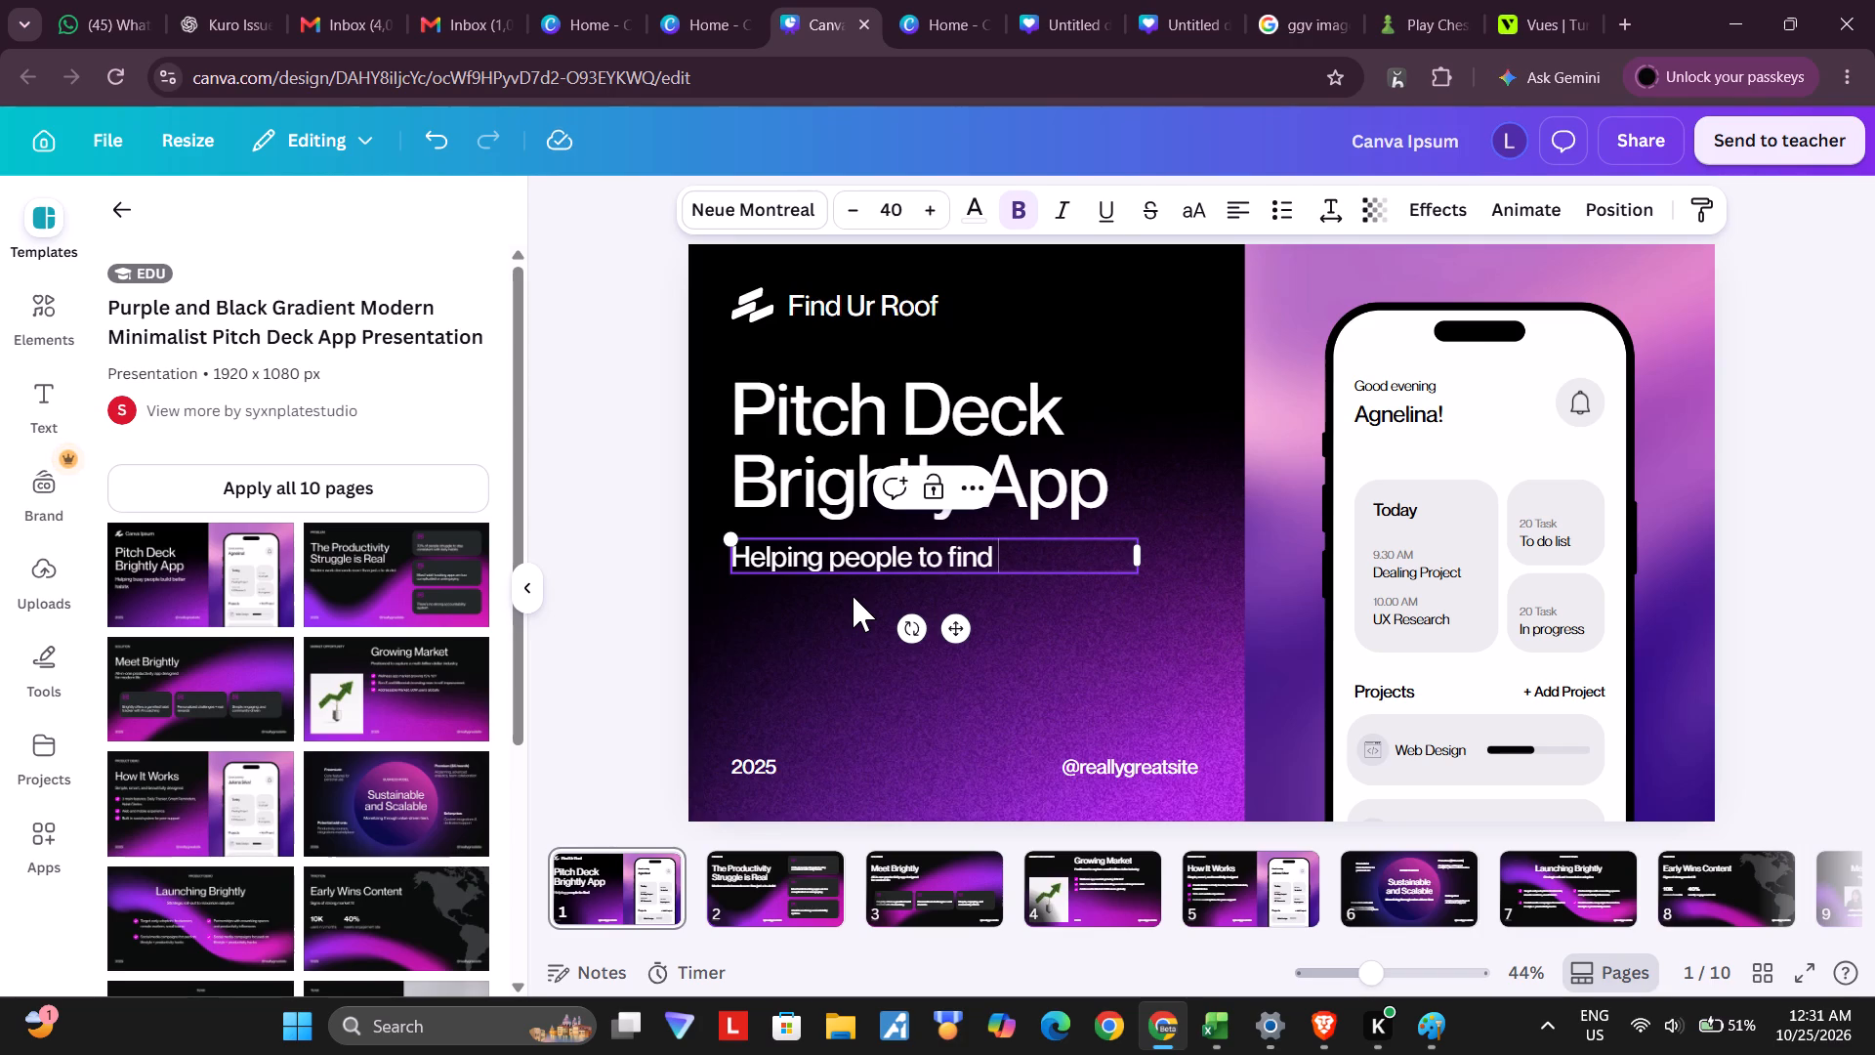
{"action": "type", "text": "rent"}
{"action": "key", "text": "space"}
{"action": "key", "text": "BackSpace"}
{"action": "type", "text": "ed"}
{"action": "key", "text": "space"}
{"action": "key", "text": "h"}
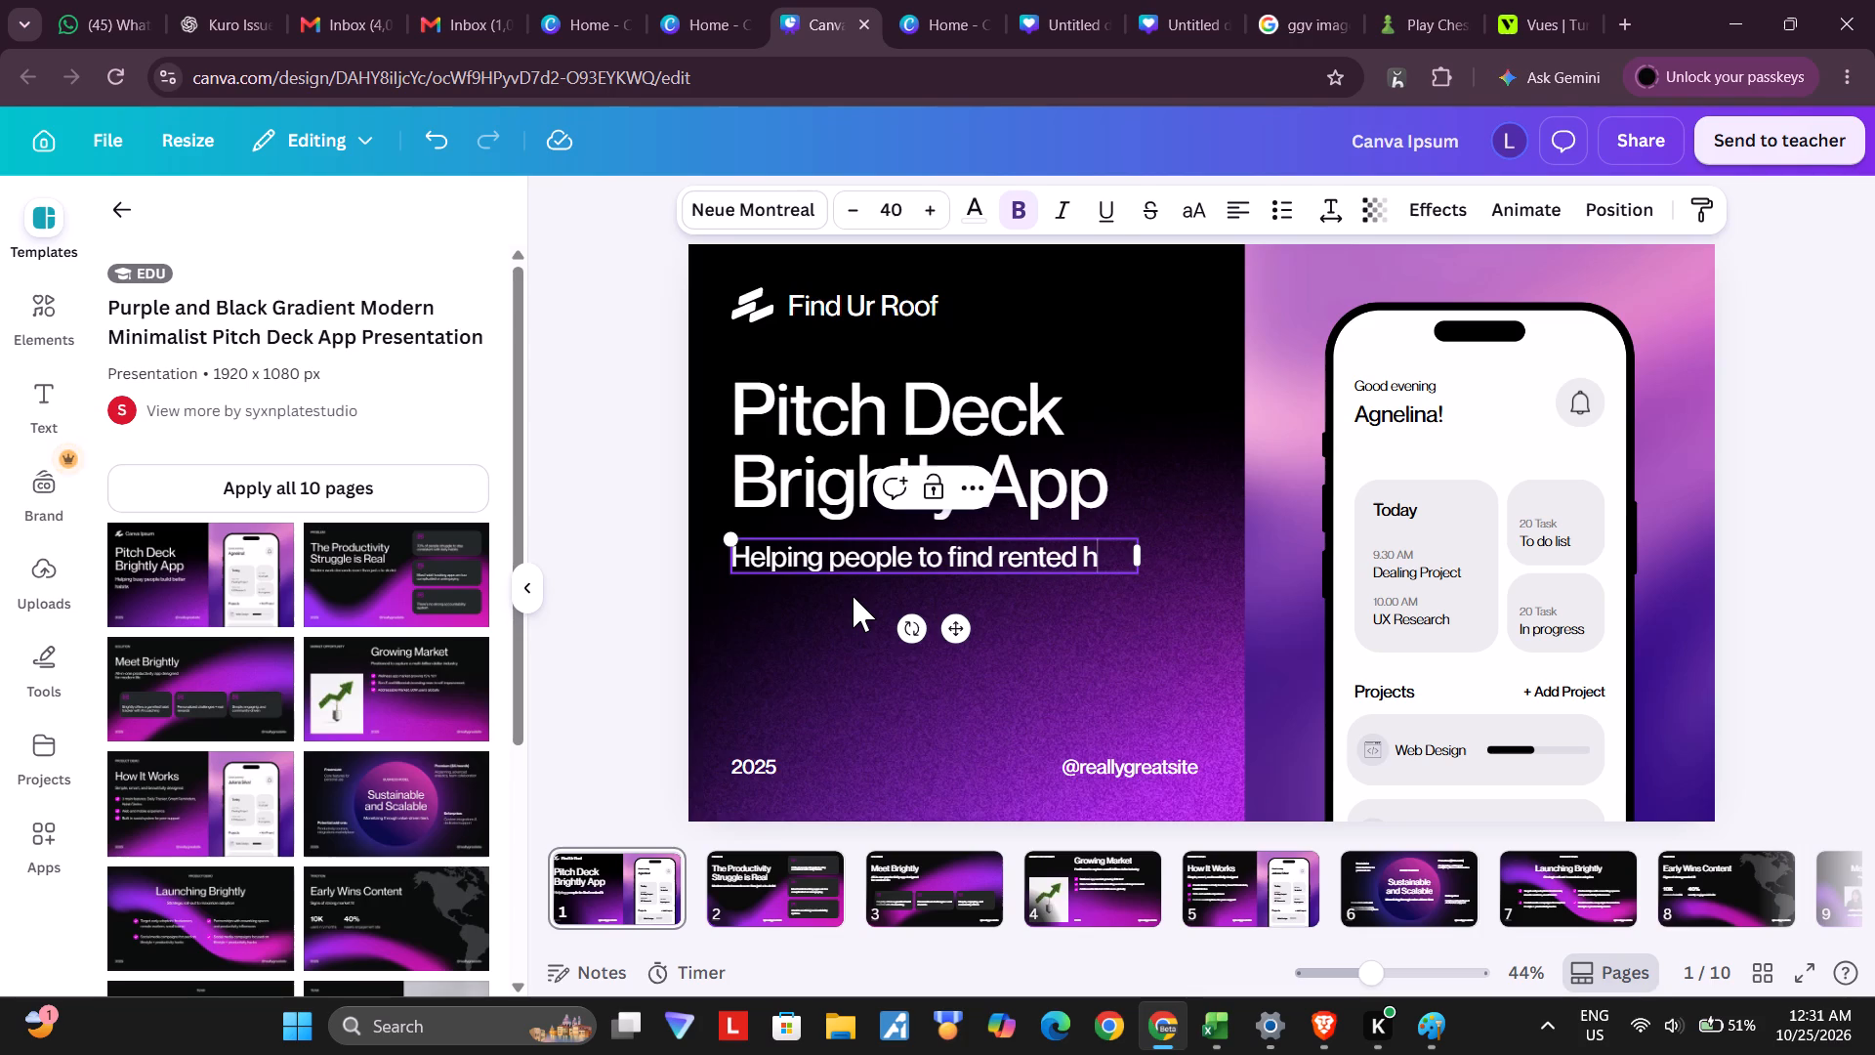
{"action": "type", "text": "ouse"}
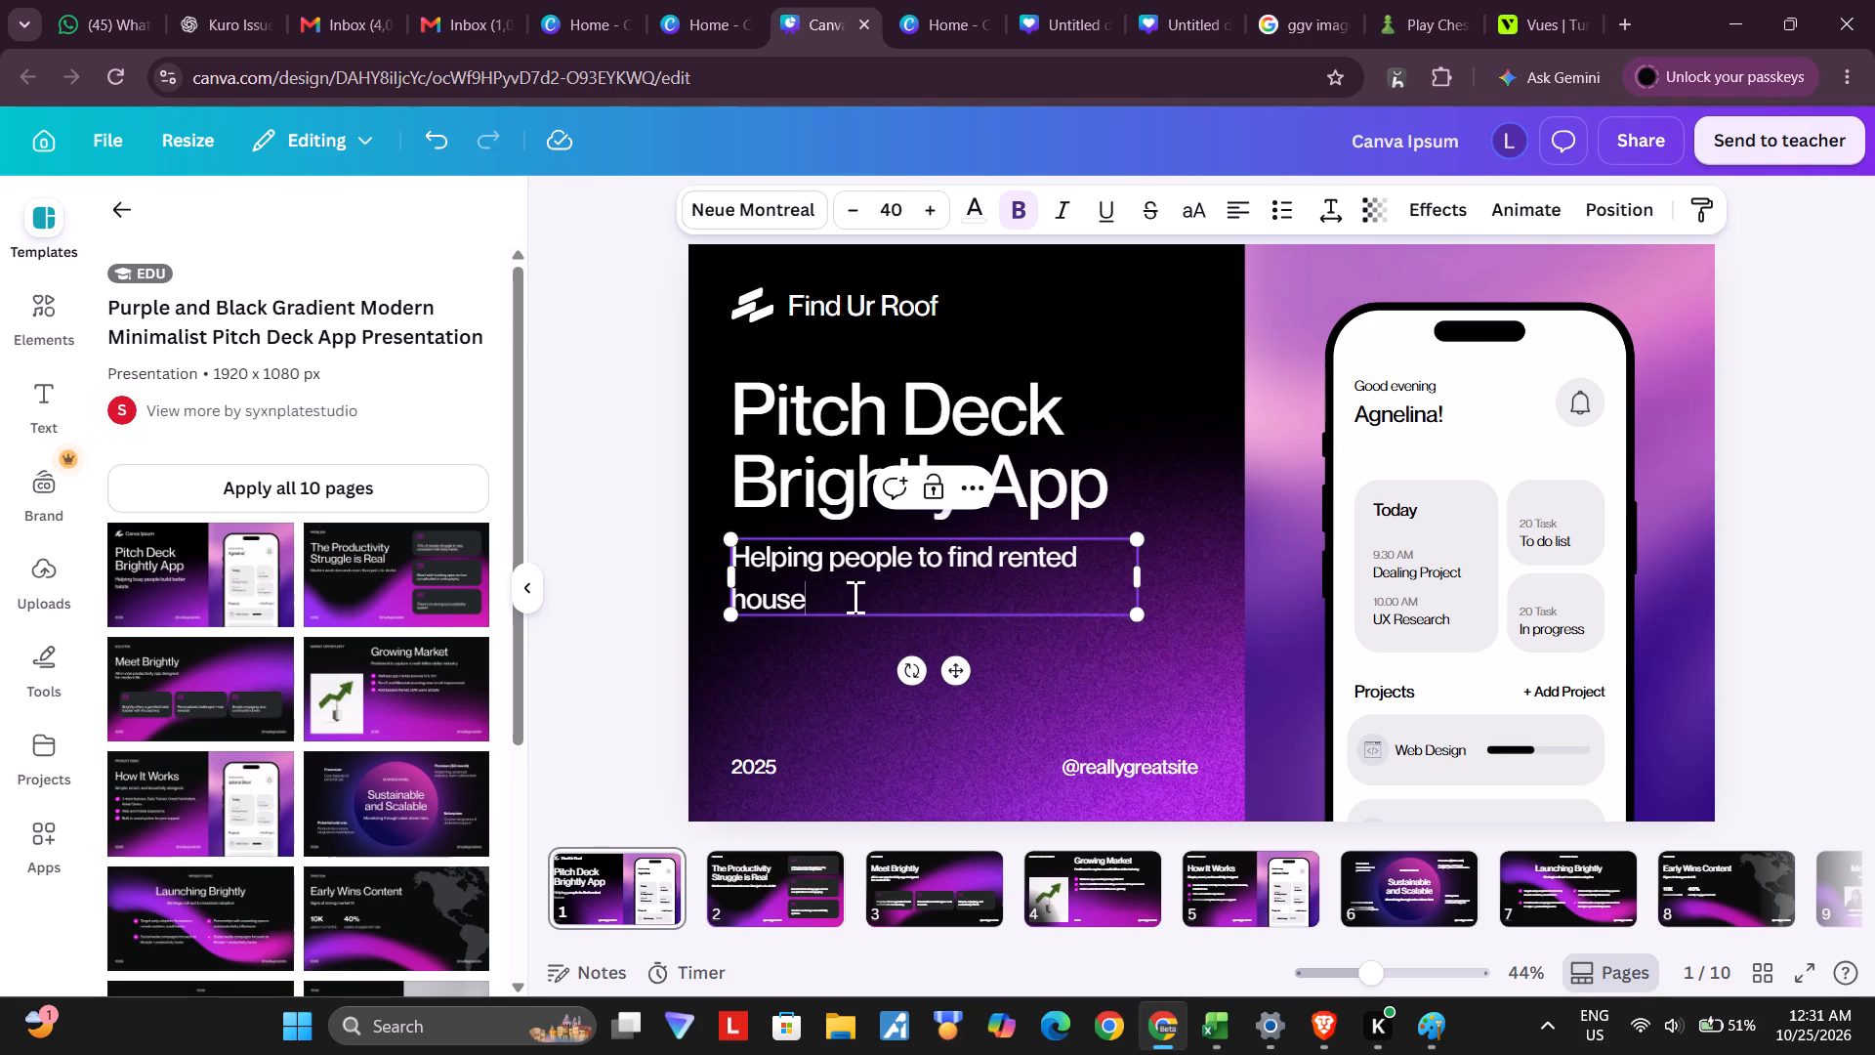
{"action": "key", "text": "space"}
{"action": "type", "text": "and"}
{"action": "key", "text": "space"}
{"action": "type", "text": "sh"}
{"action": "key", "text": "p"}
{"action": "key", "text": "BackSpace"}
{"action": "type", "text": "ops"}
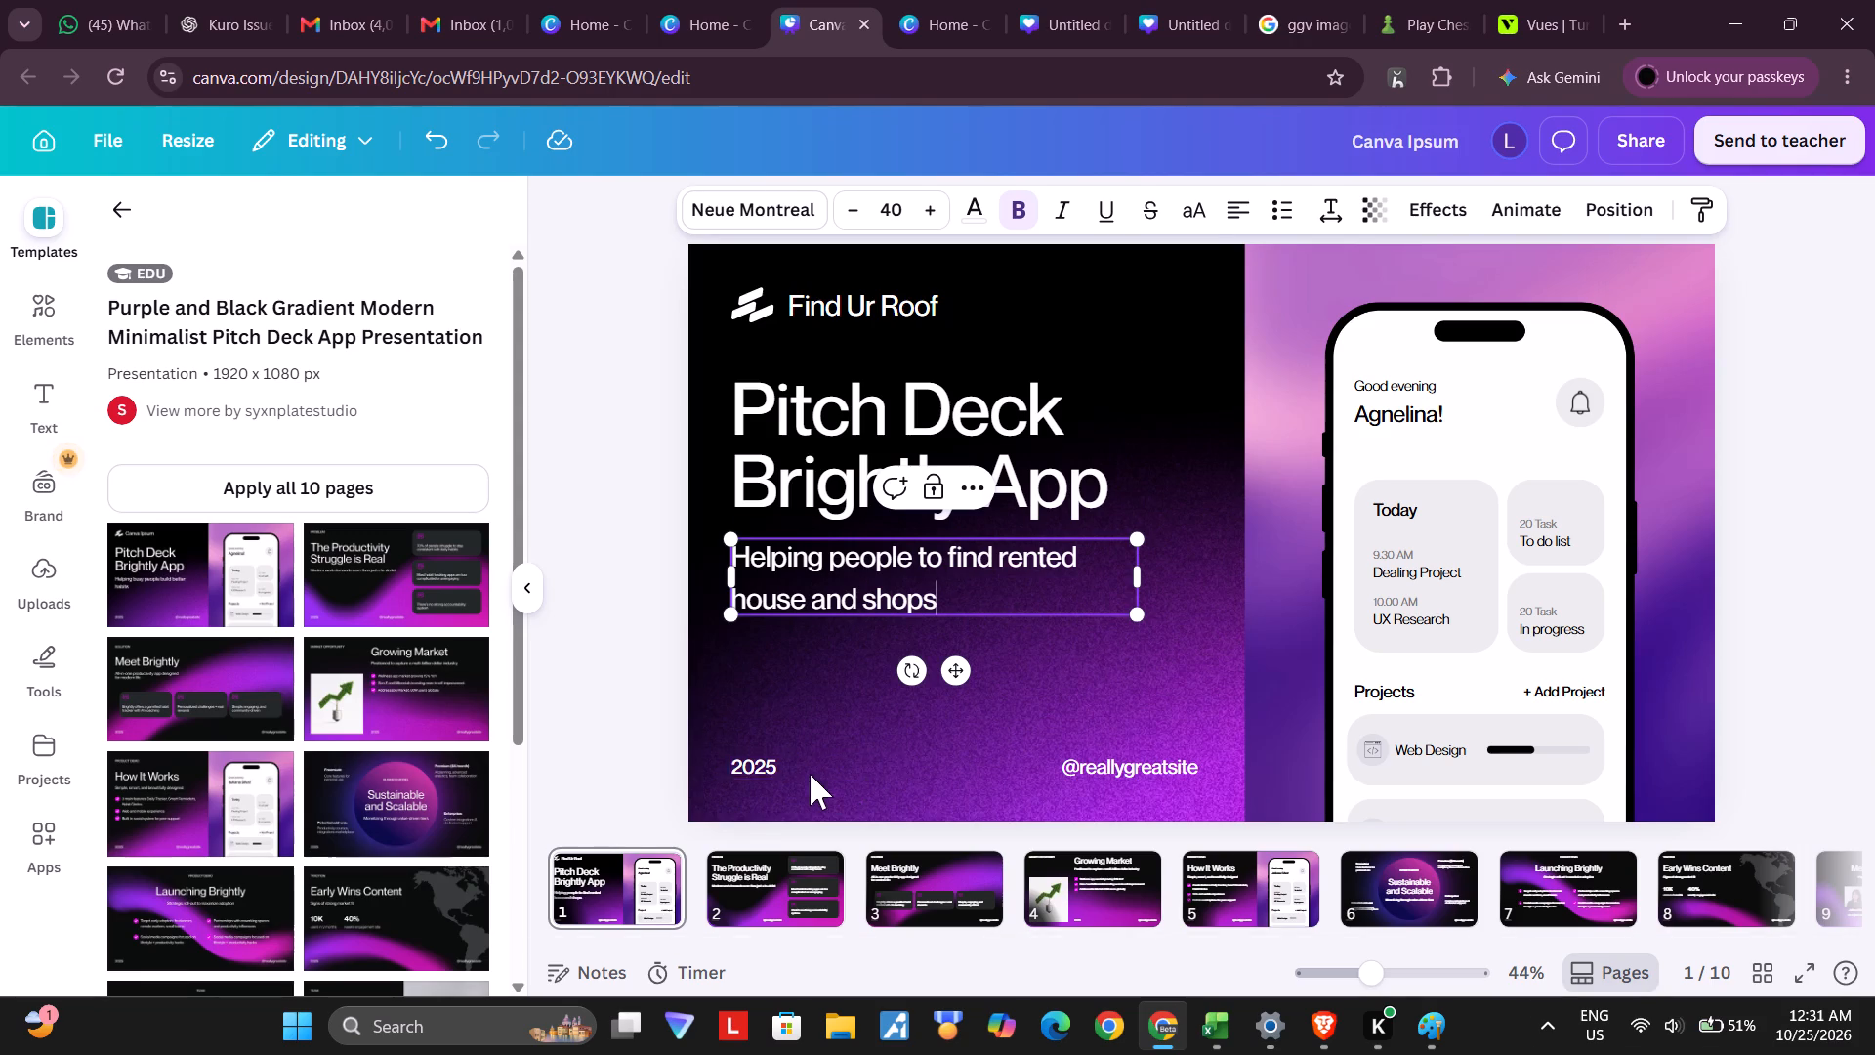
Change the year at the bottom of page 1 to 2026.
{"action": "left_click", "coordinate": [786, 758]}
{"action": "double_click", "coordinate": [786, 758]}
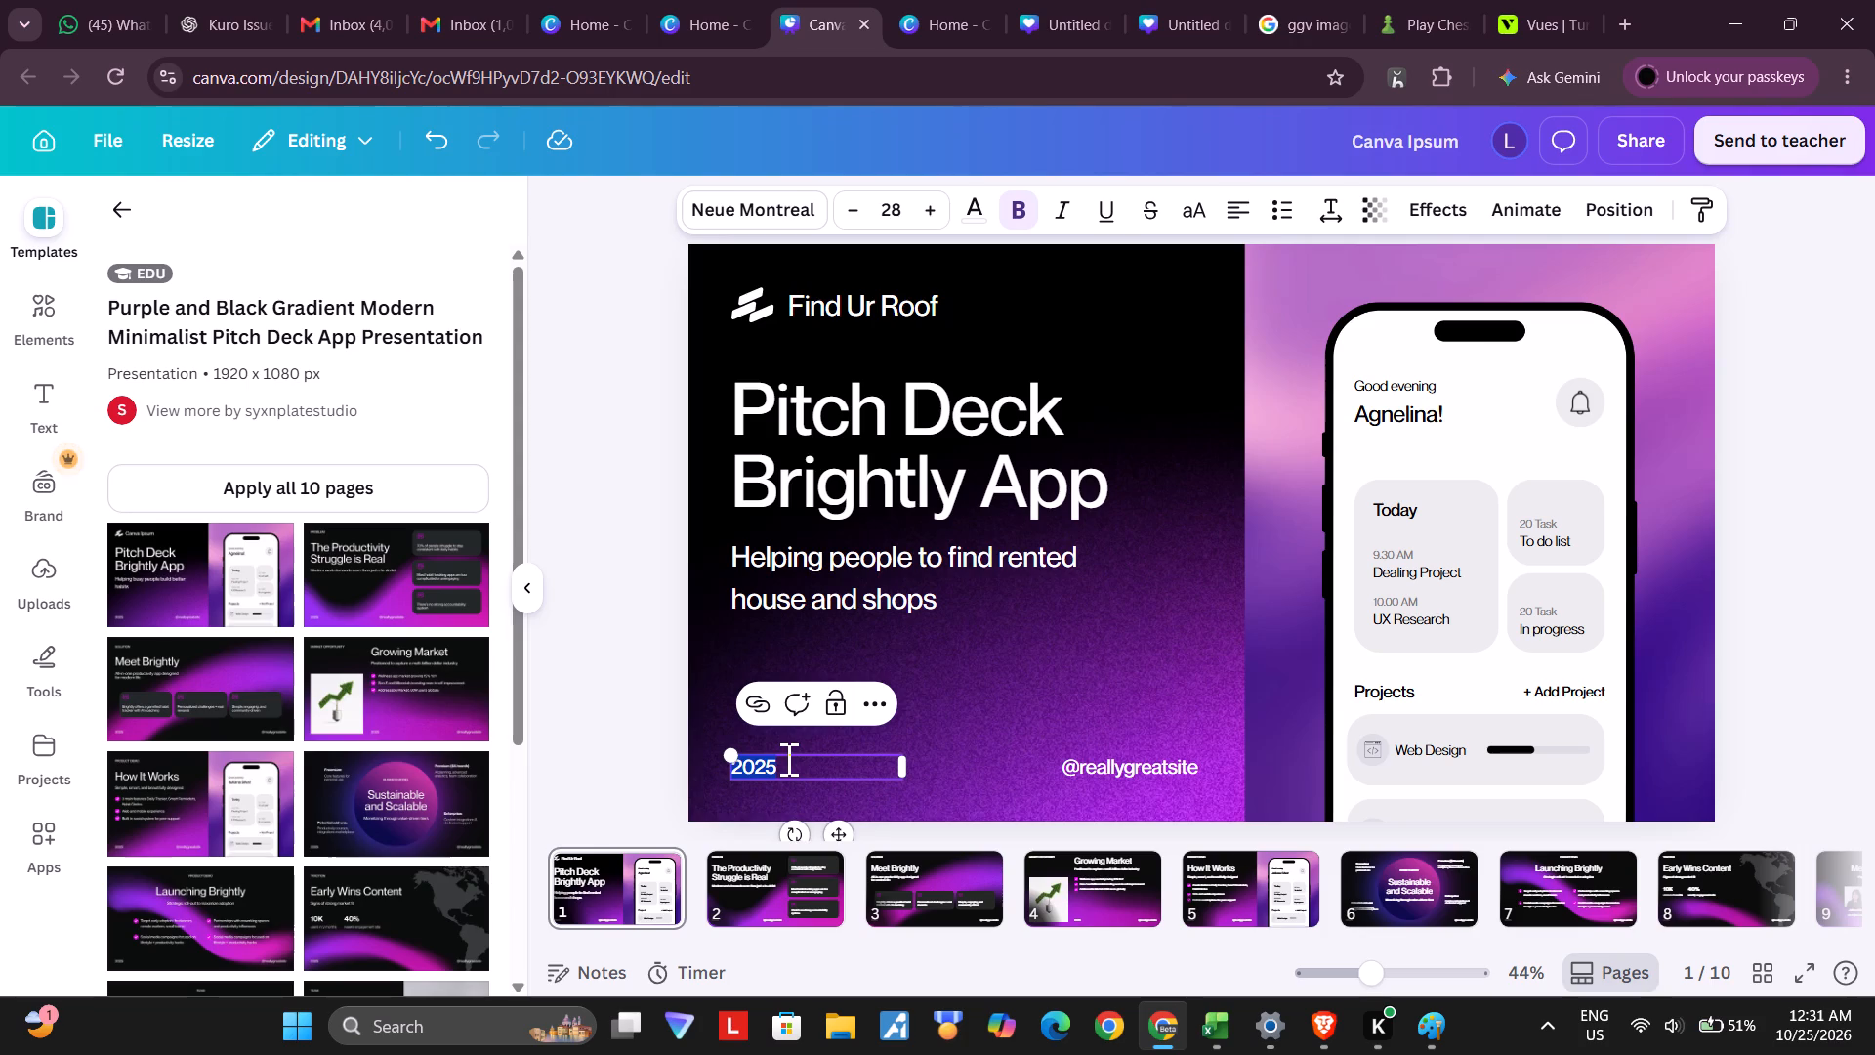
{"action": "type", "text": "202"}
{"action": "key", "text": "6"}
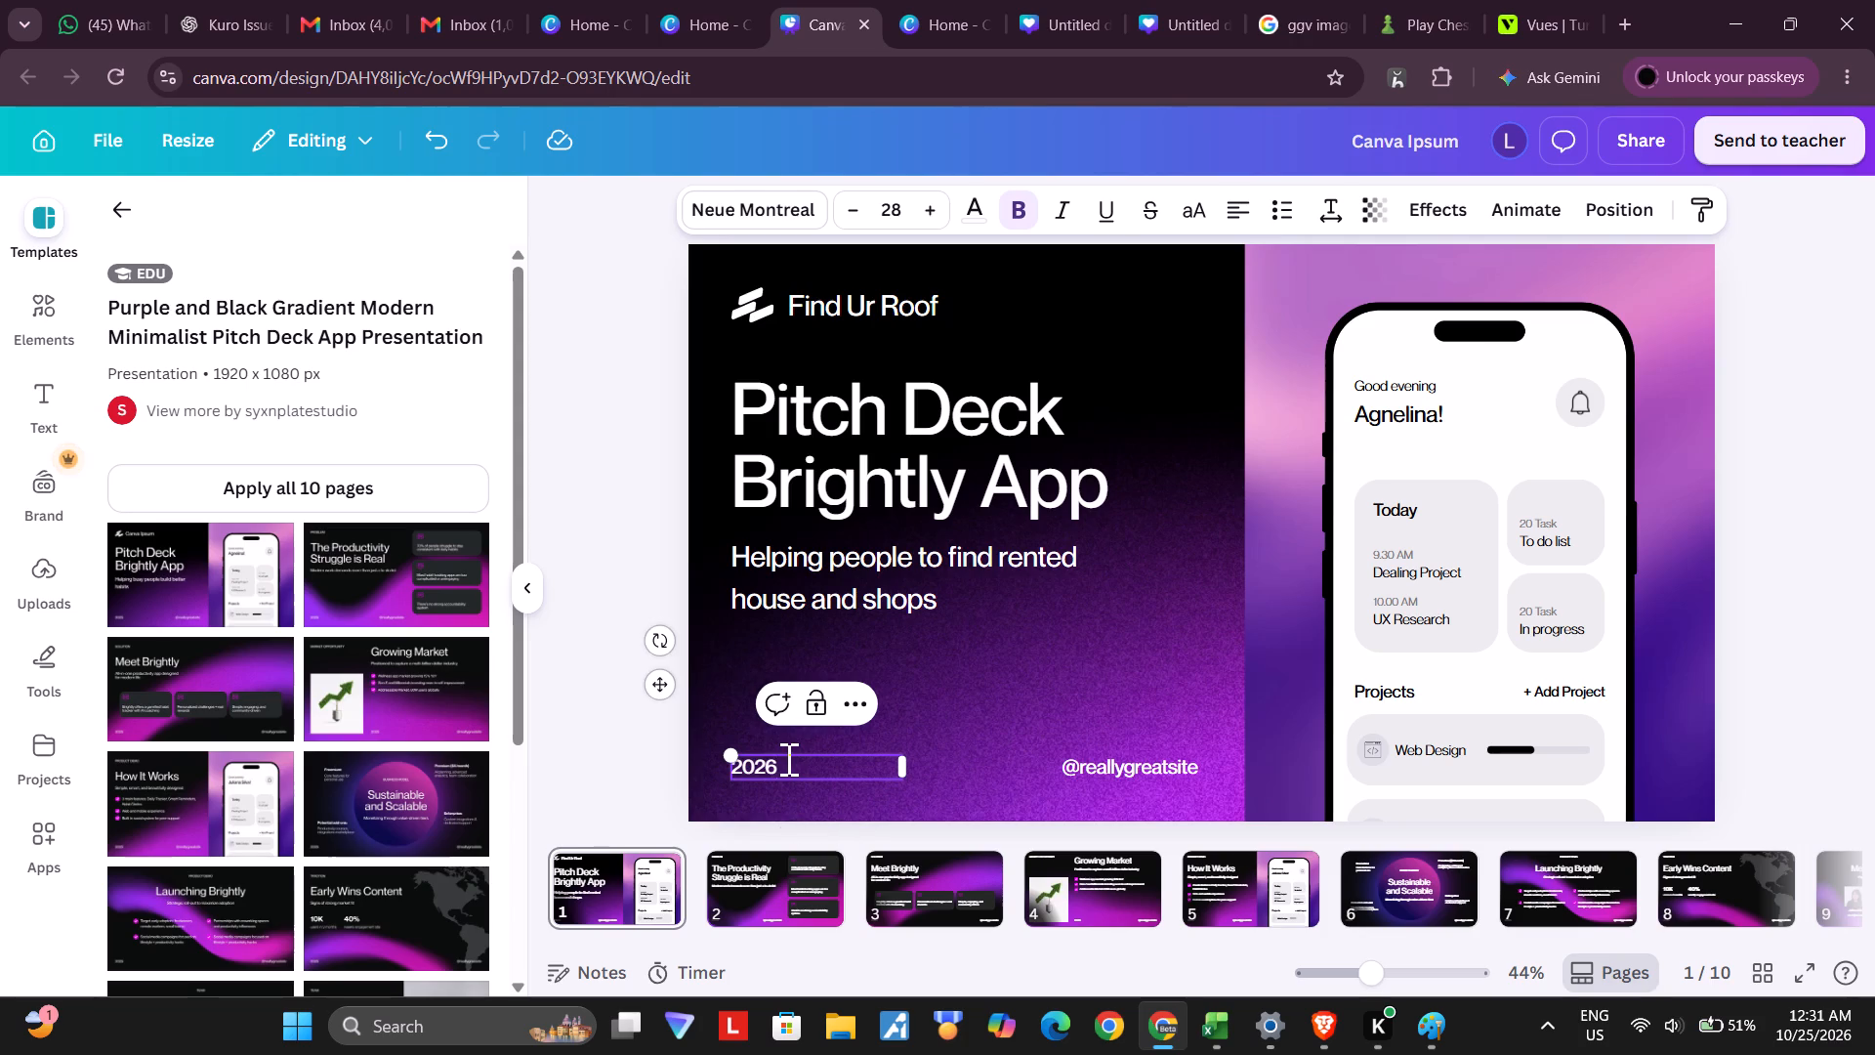
{"action": "double_click", "coordinate": [1159, 764]}
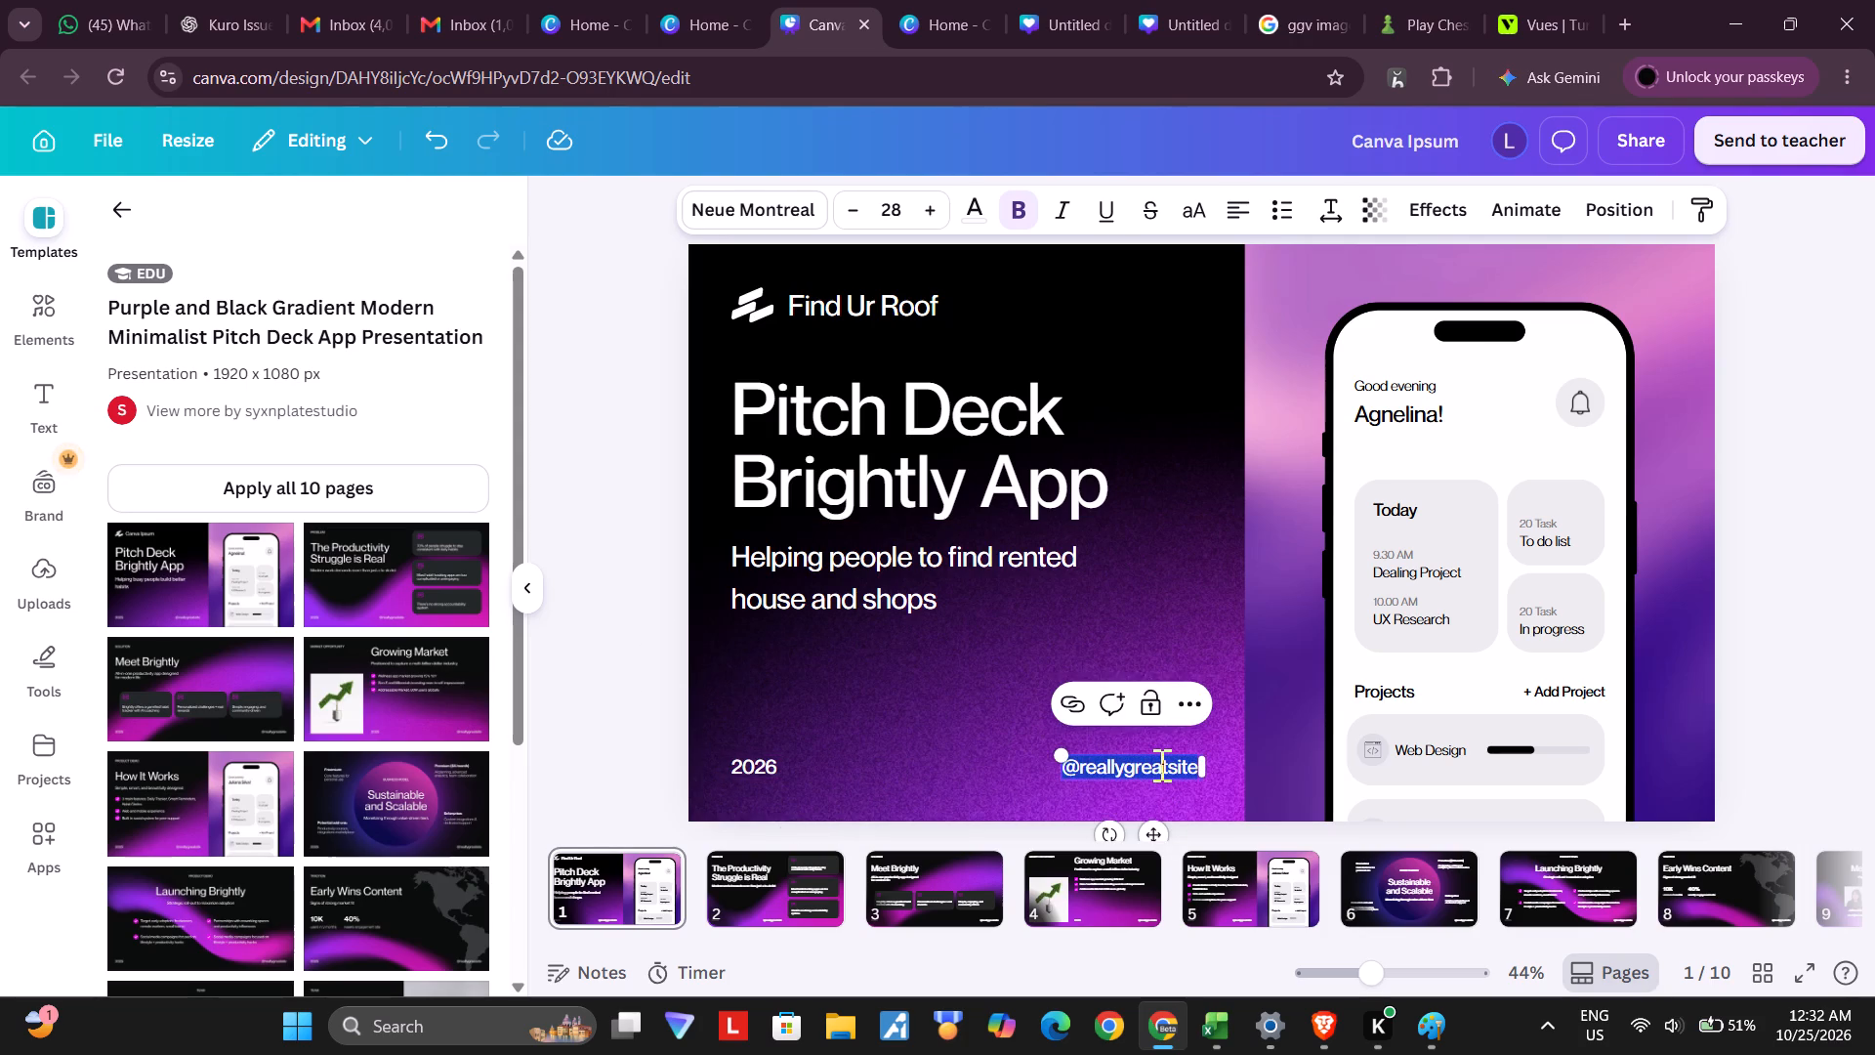
{"action": "key", "text": "BackSpace"}
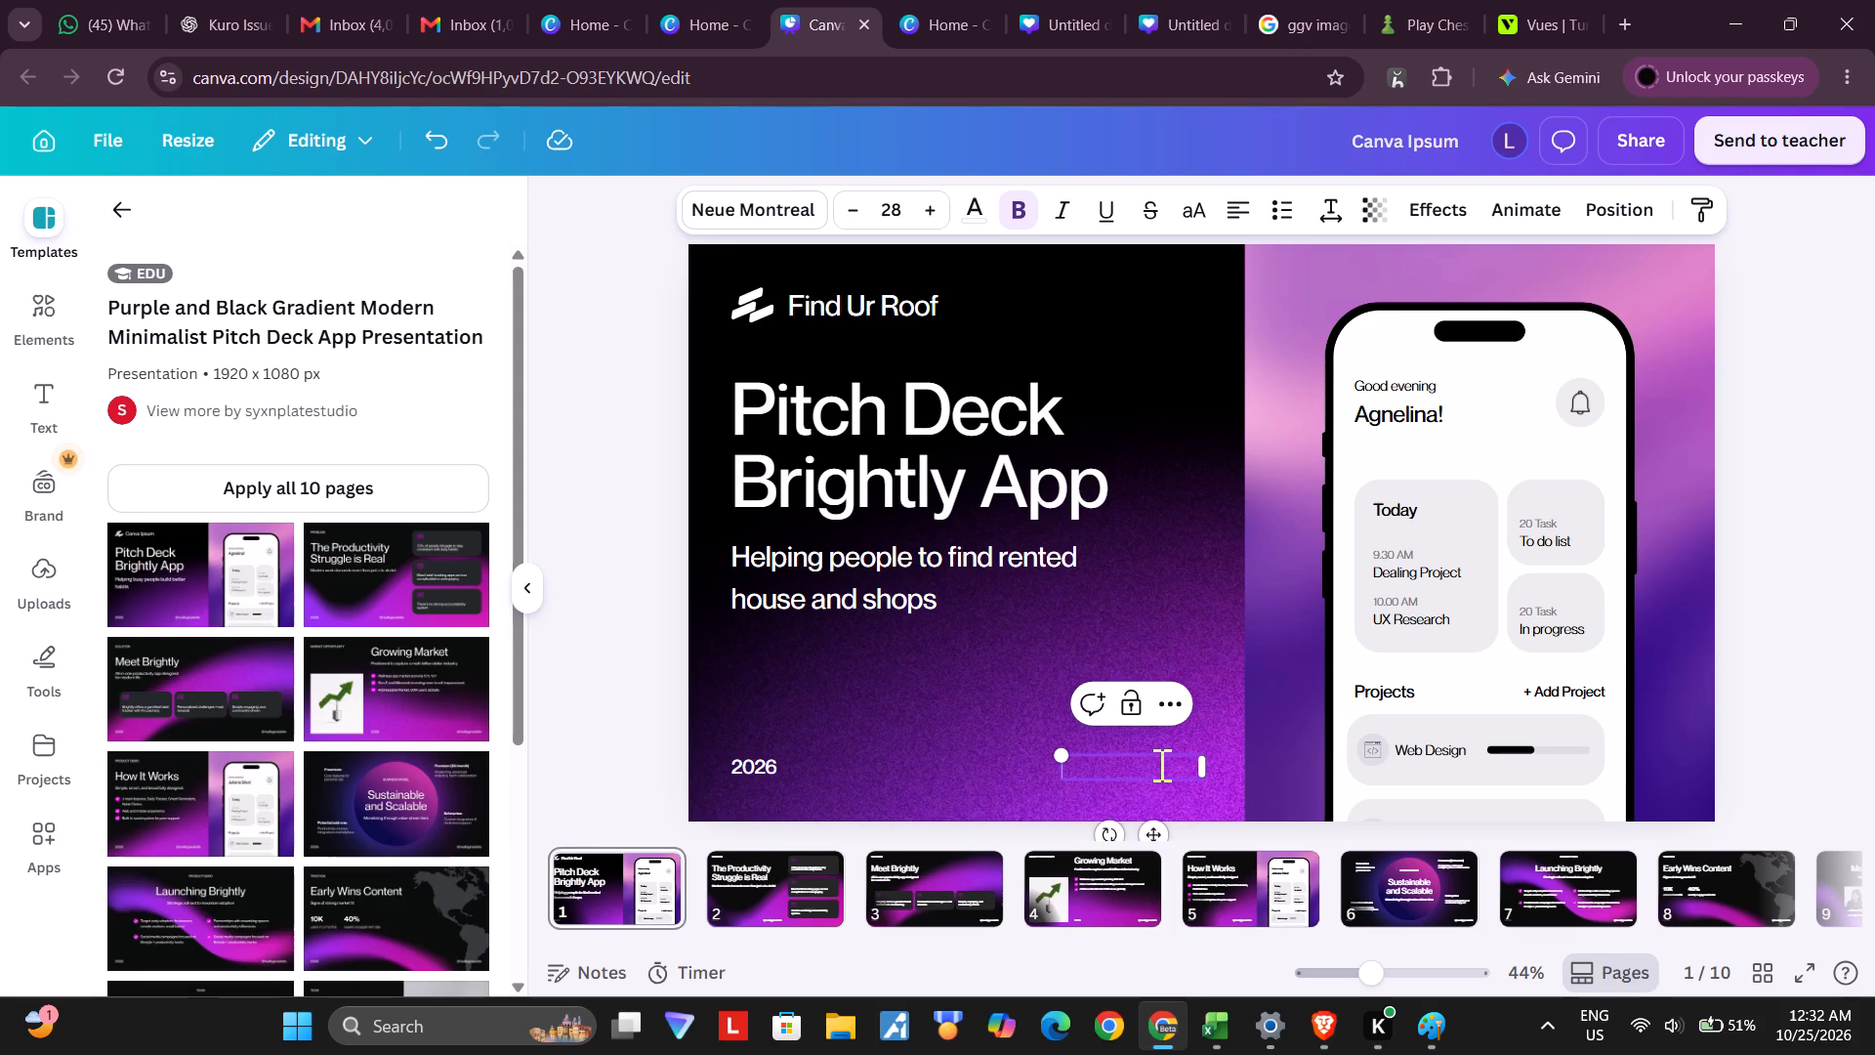
{"action": "key", "text": "shift+at"}
{"action": "type", "text": "fi"}
{"action": "type", "text": "nns"}
{"action": "key", "text": "BackSpace"}
{"action": "key", "text": "BackSpace"}
{"action": "key", "text": "BackSpace"}
{"action": "type", "text": "ns"}
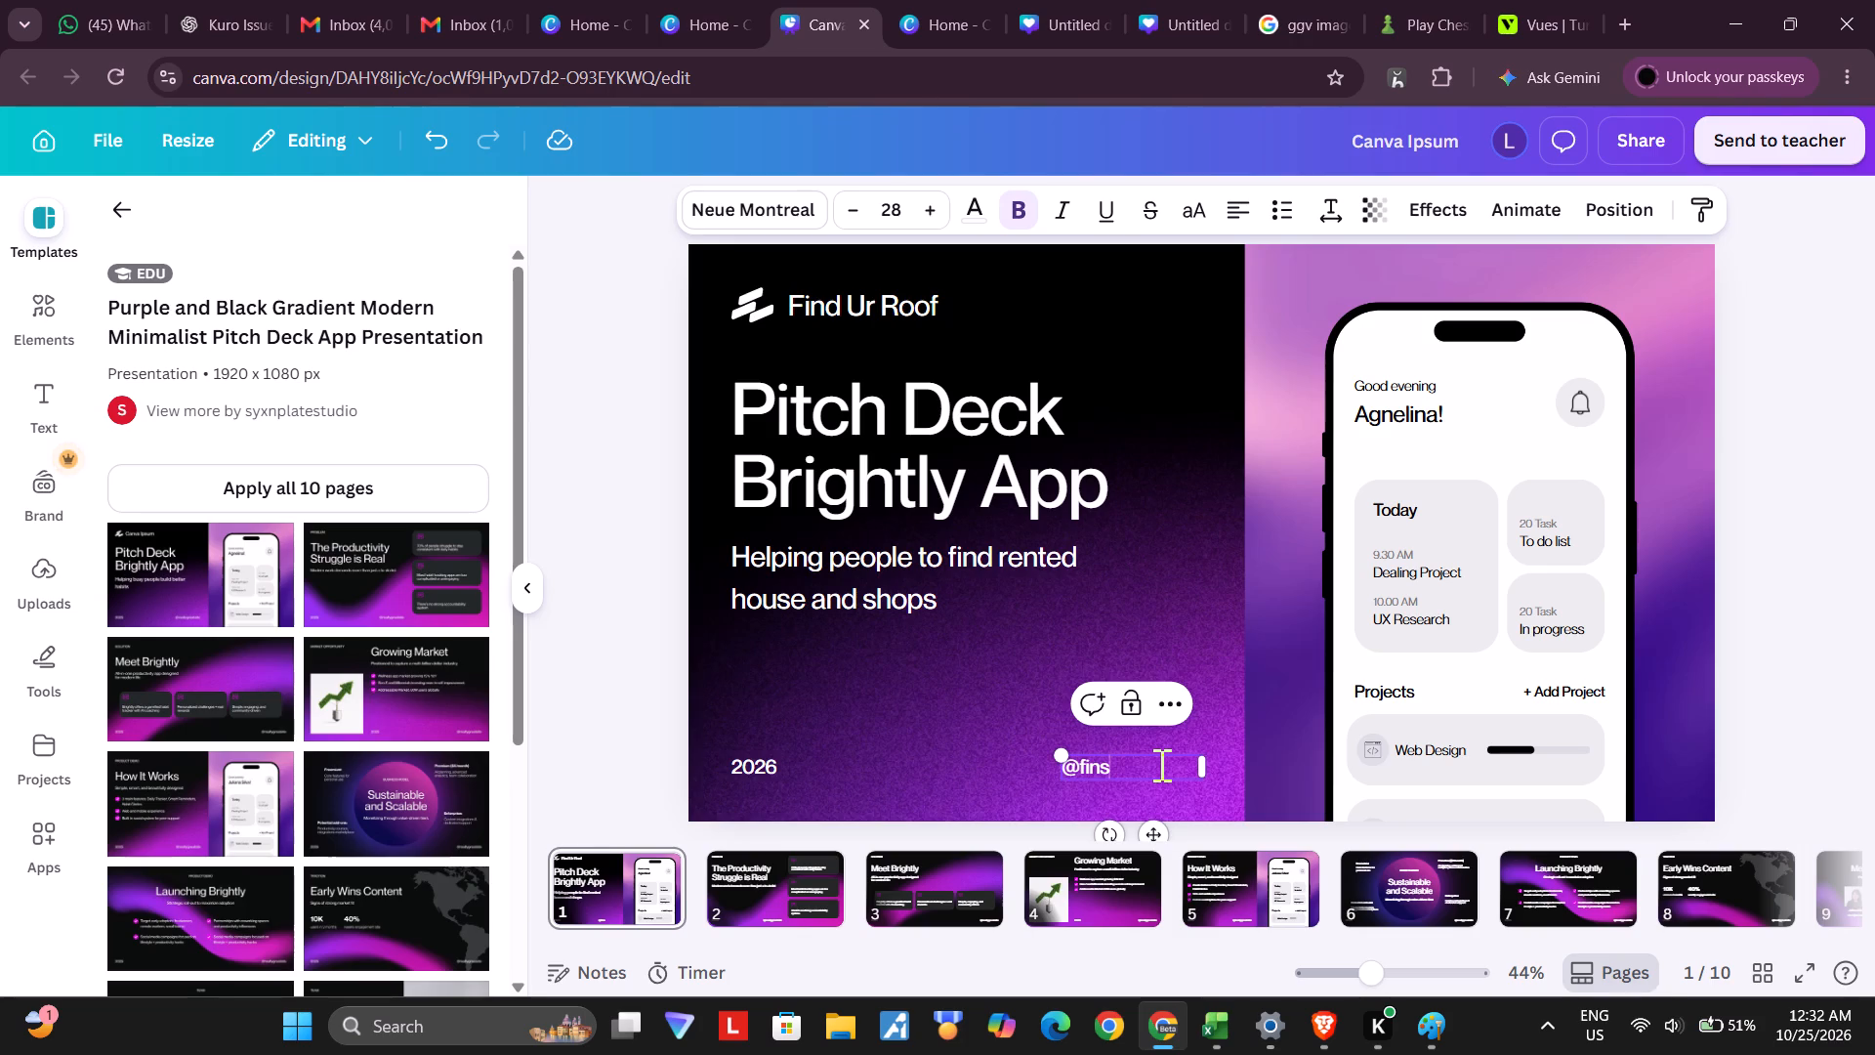
{"action": "key", "text": "BackSpace"}
{"action": "type", "text": "dyou"}
{"action": "type", "text": "=="}
{"action": "key", "text": "BackSpace"}
{"action": "key", "text": "BackSpace"}
{"action": "key", "text": "BackSpace"}
{"action": "key", "text": "BackSpace"}
{"action": "key", "text": "BackSpace"}
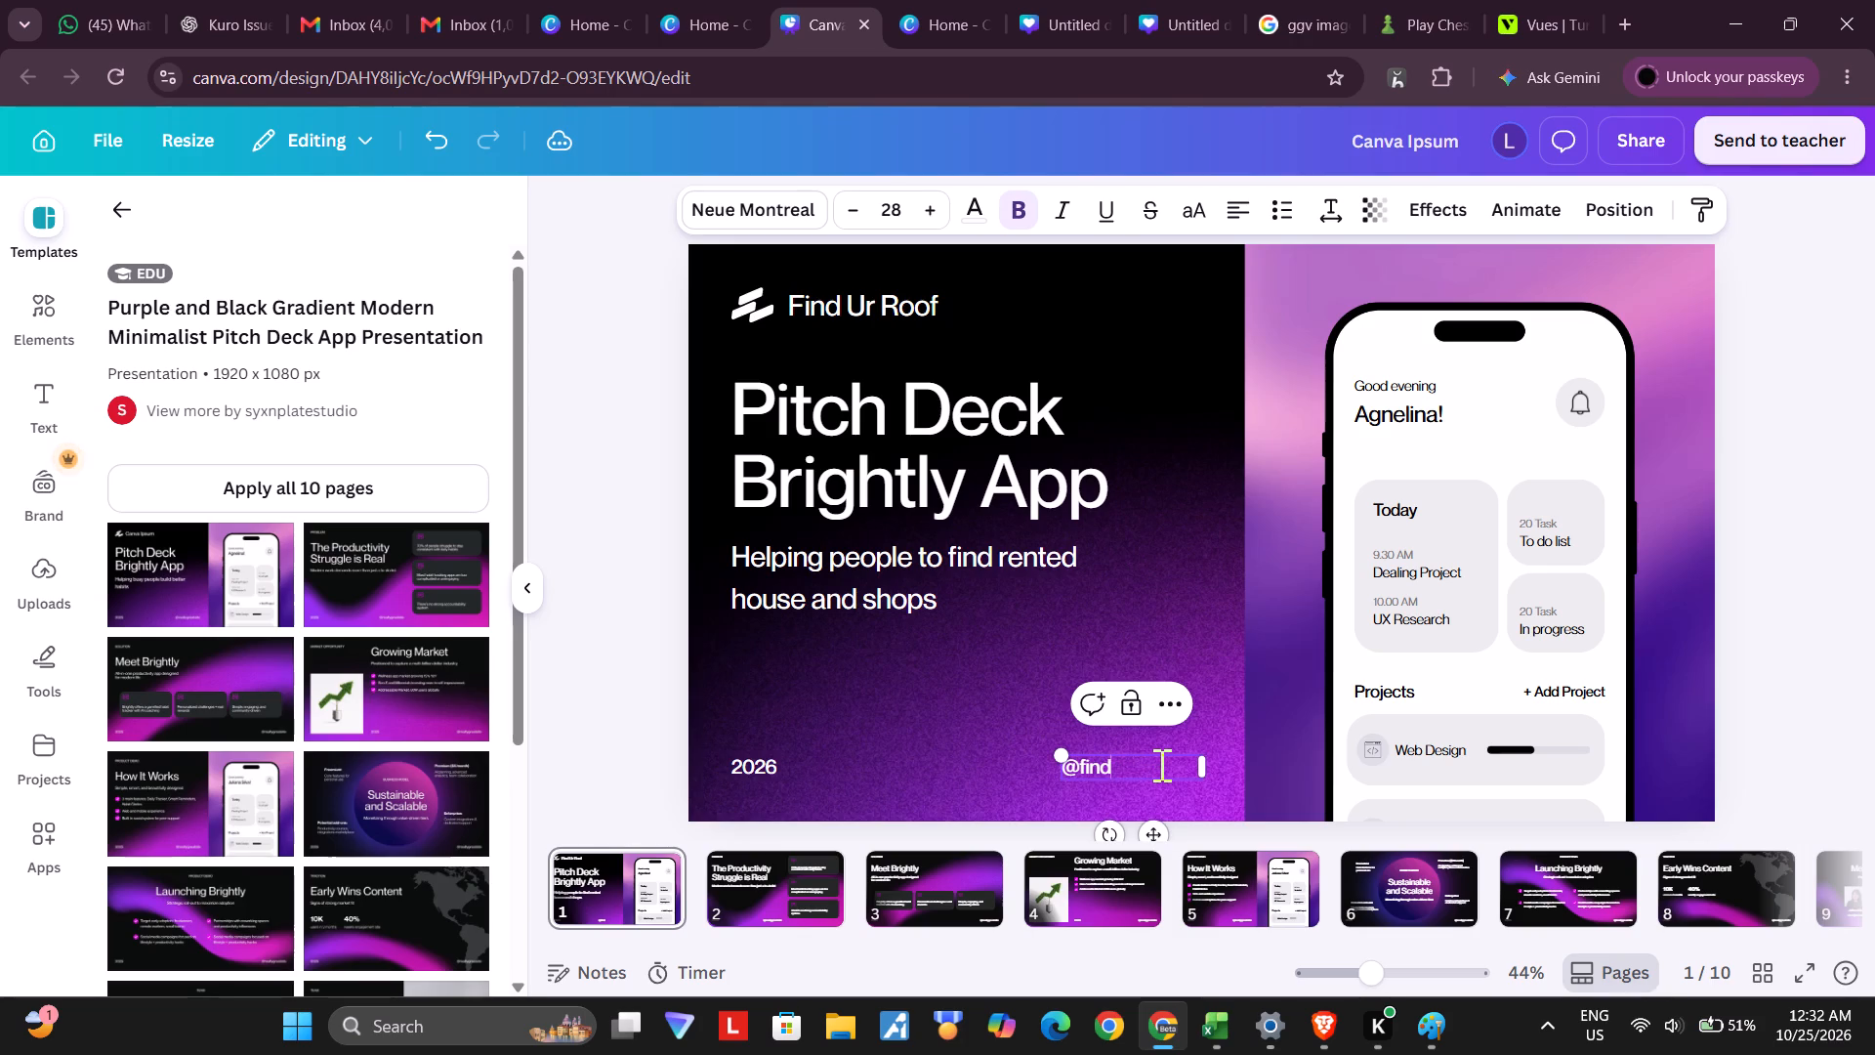
{"action": "type", "text": "urroof"}
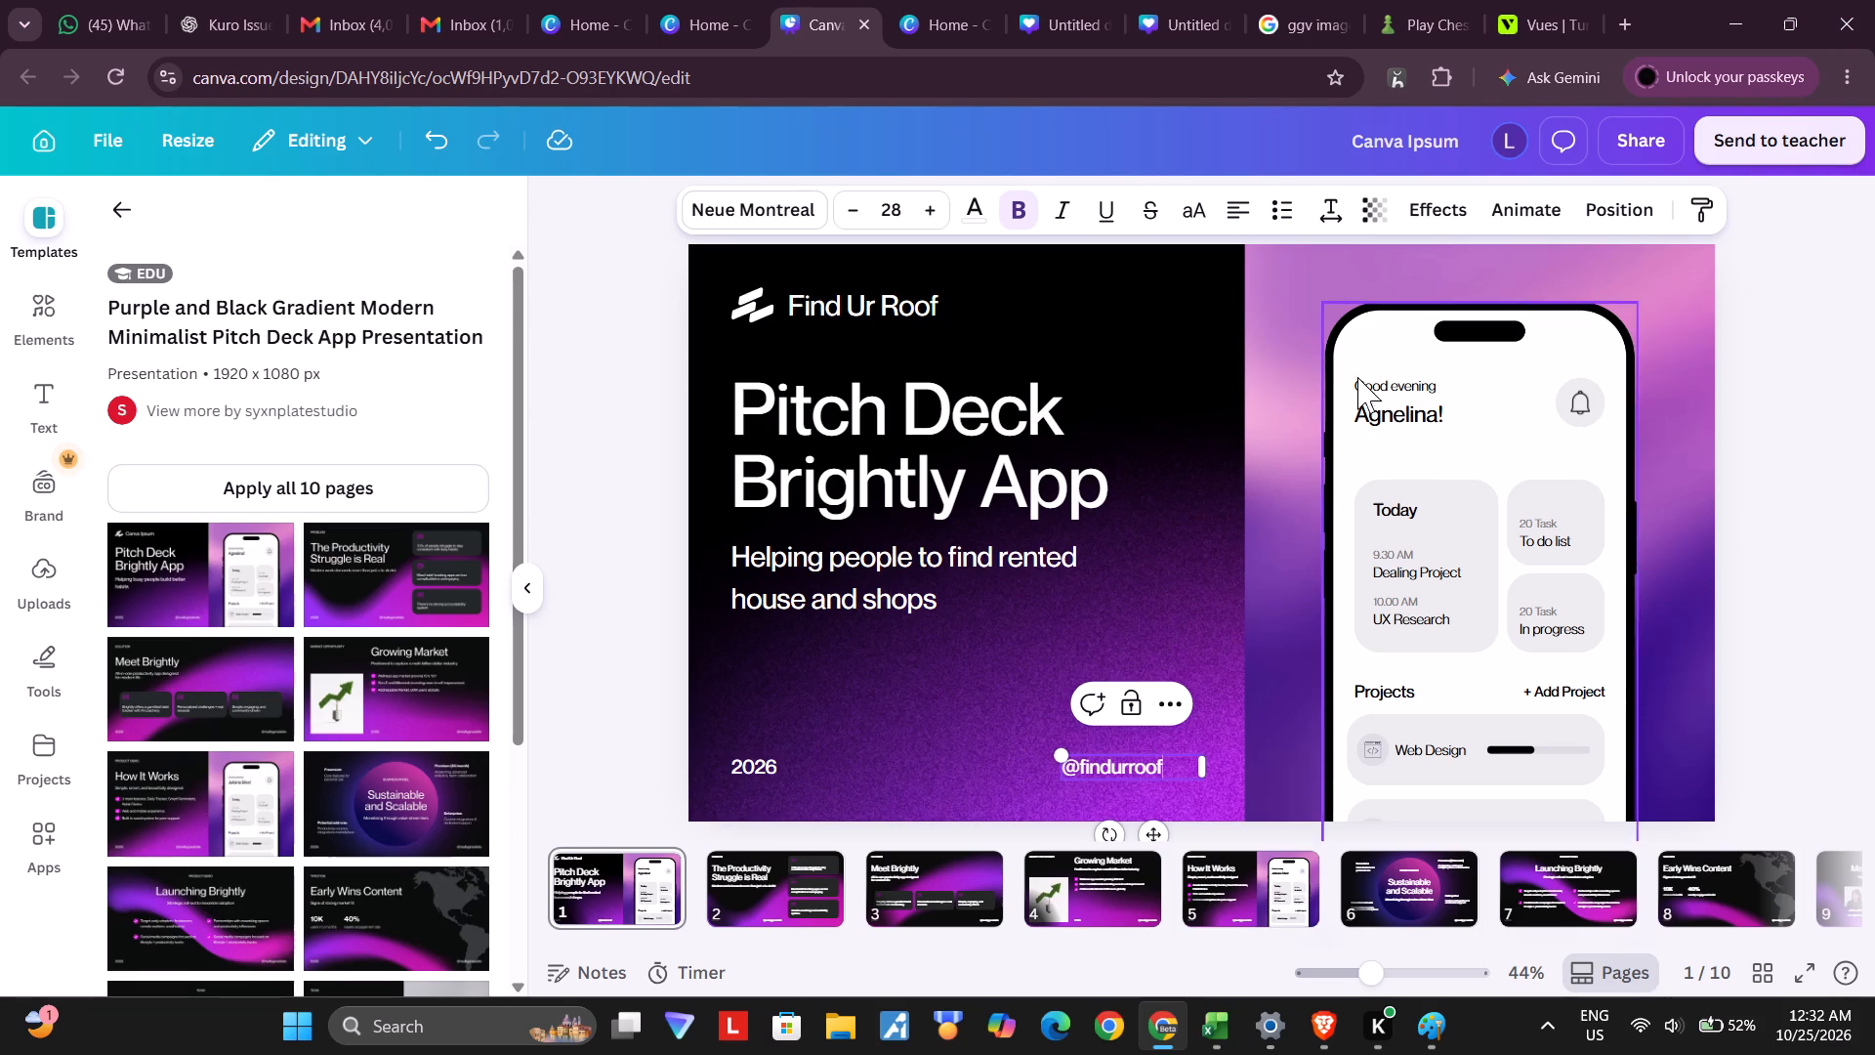
Delete the "Dealing Project" and "UX Research" entries and their times from the Today card in the phone mockup.
{"action": "left_click", "coordinate": [1422, 569]}
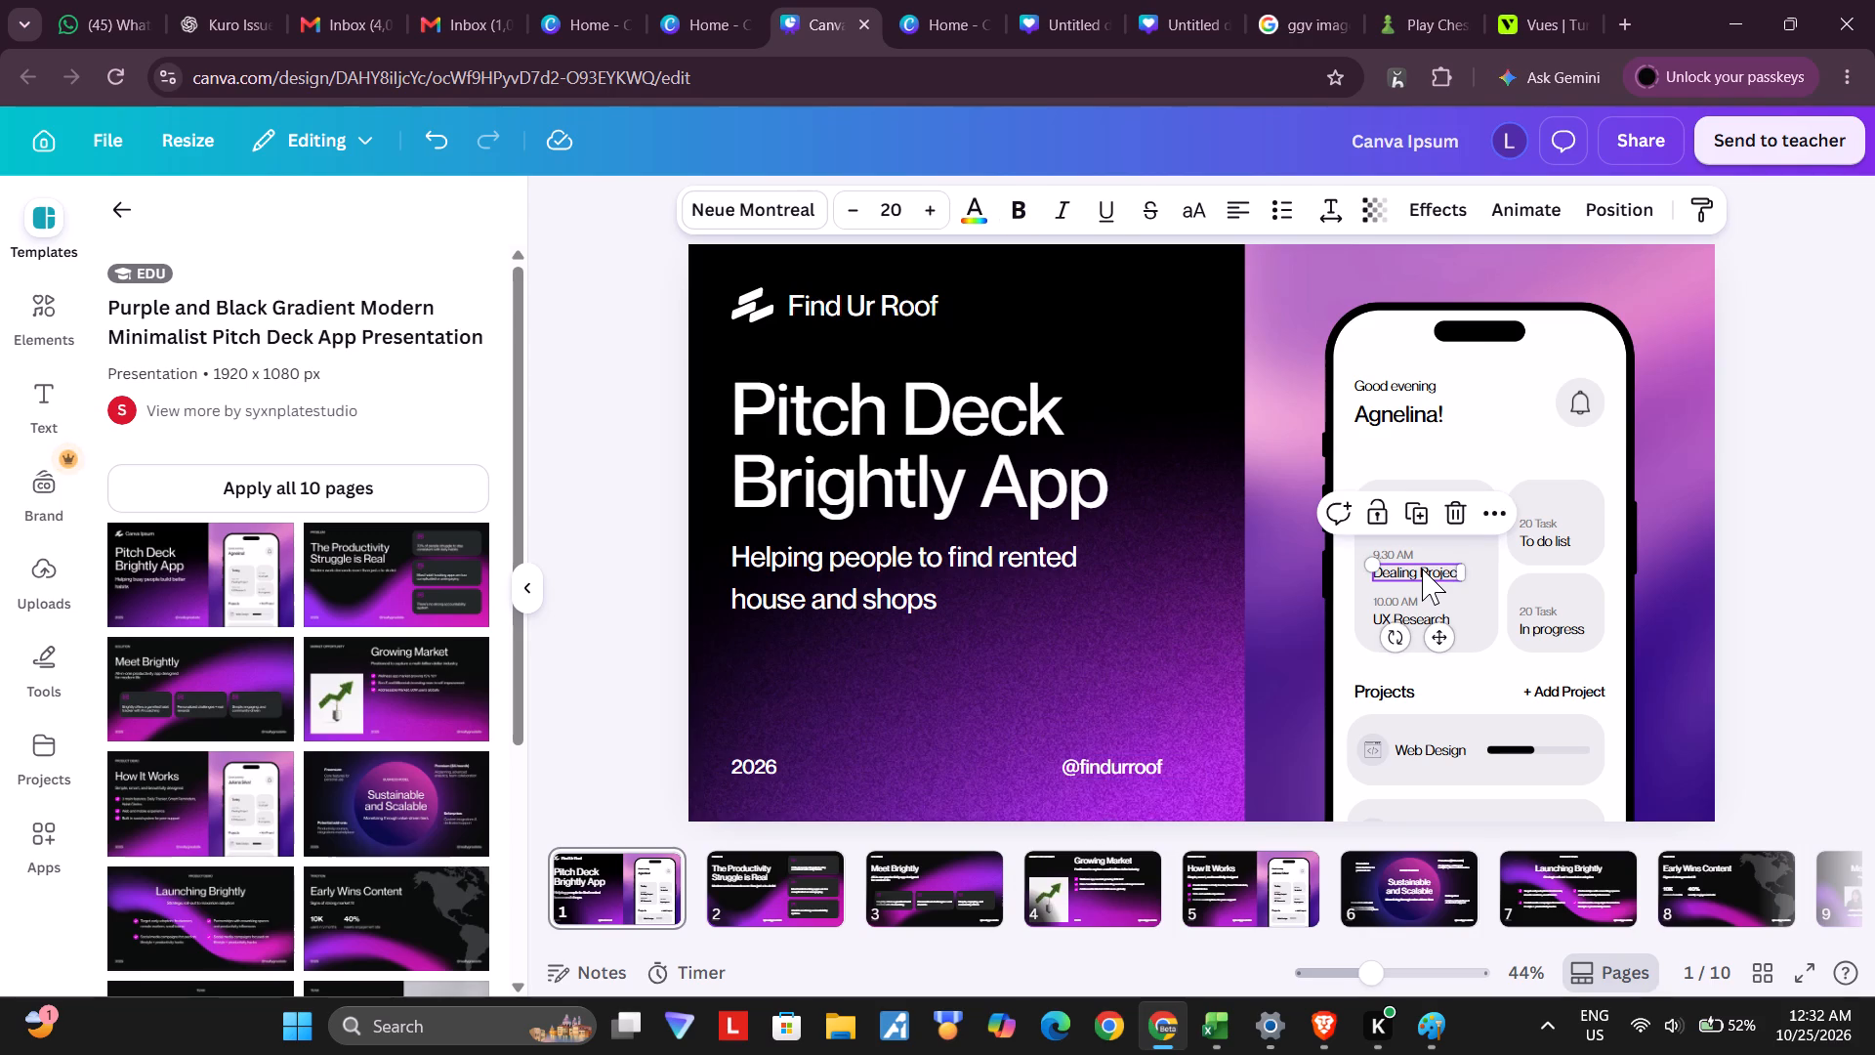
{"action": "left_click", "coordinate": [1433, 619]}
{"action": "key", "text": "Delete"}
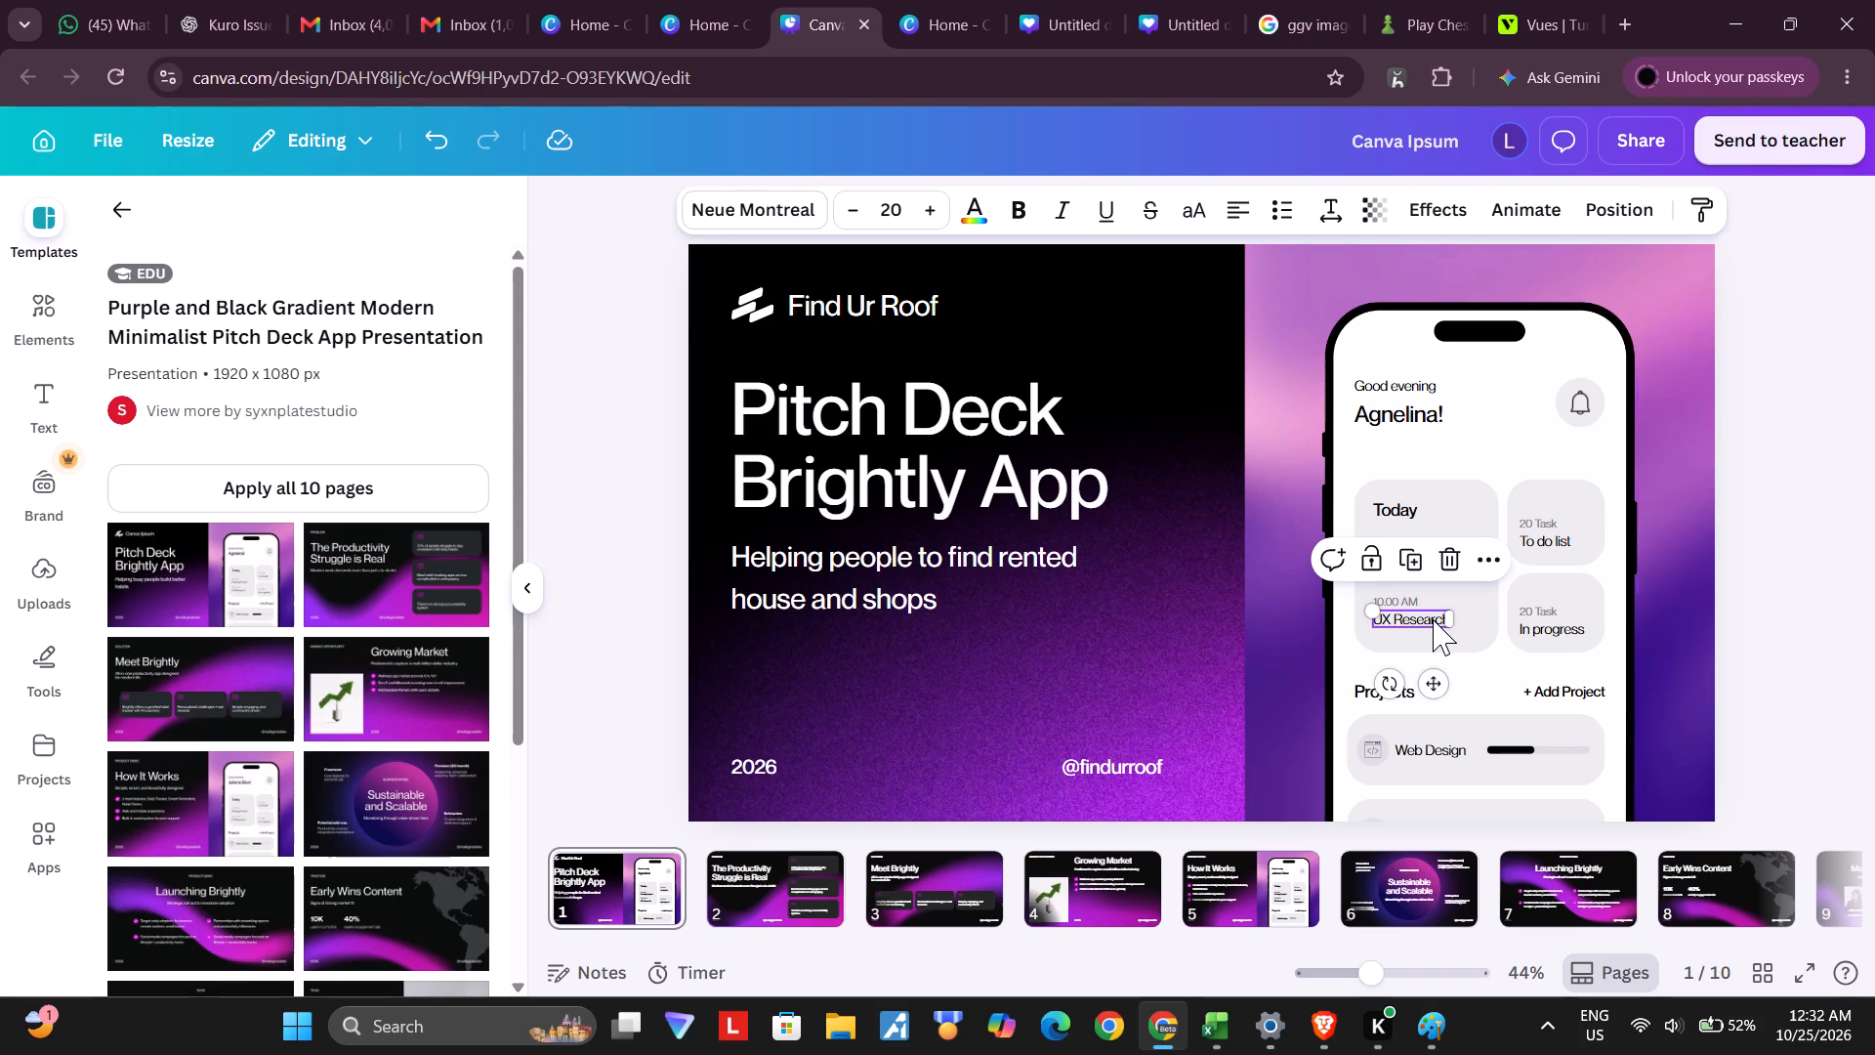
{"action": "left_click", "coordinate": [1406, 601]}
{"action": "key", "text": "Delete"}
{"action": "left_click", "coordinate": [1407, 570]}
{"action": "key", "text": "Delete"}
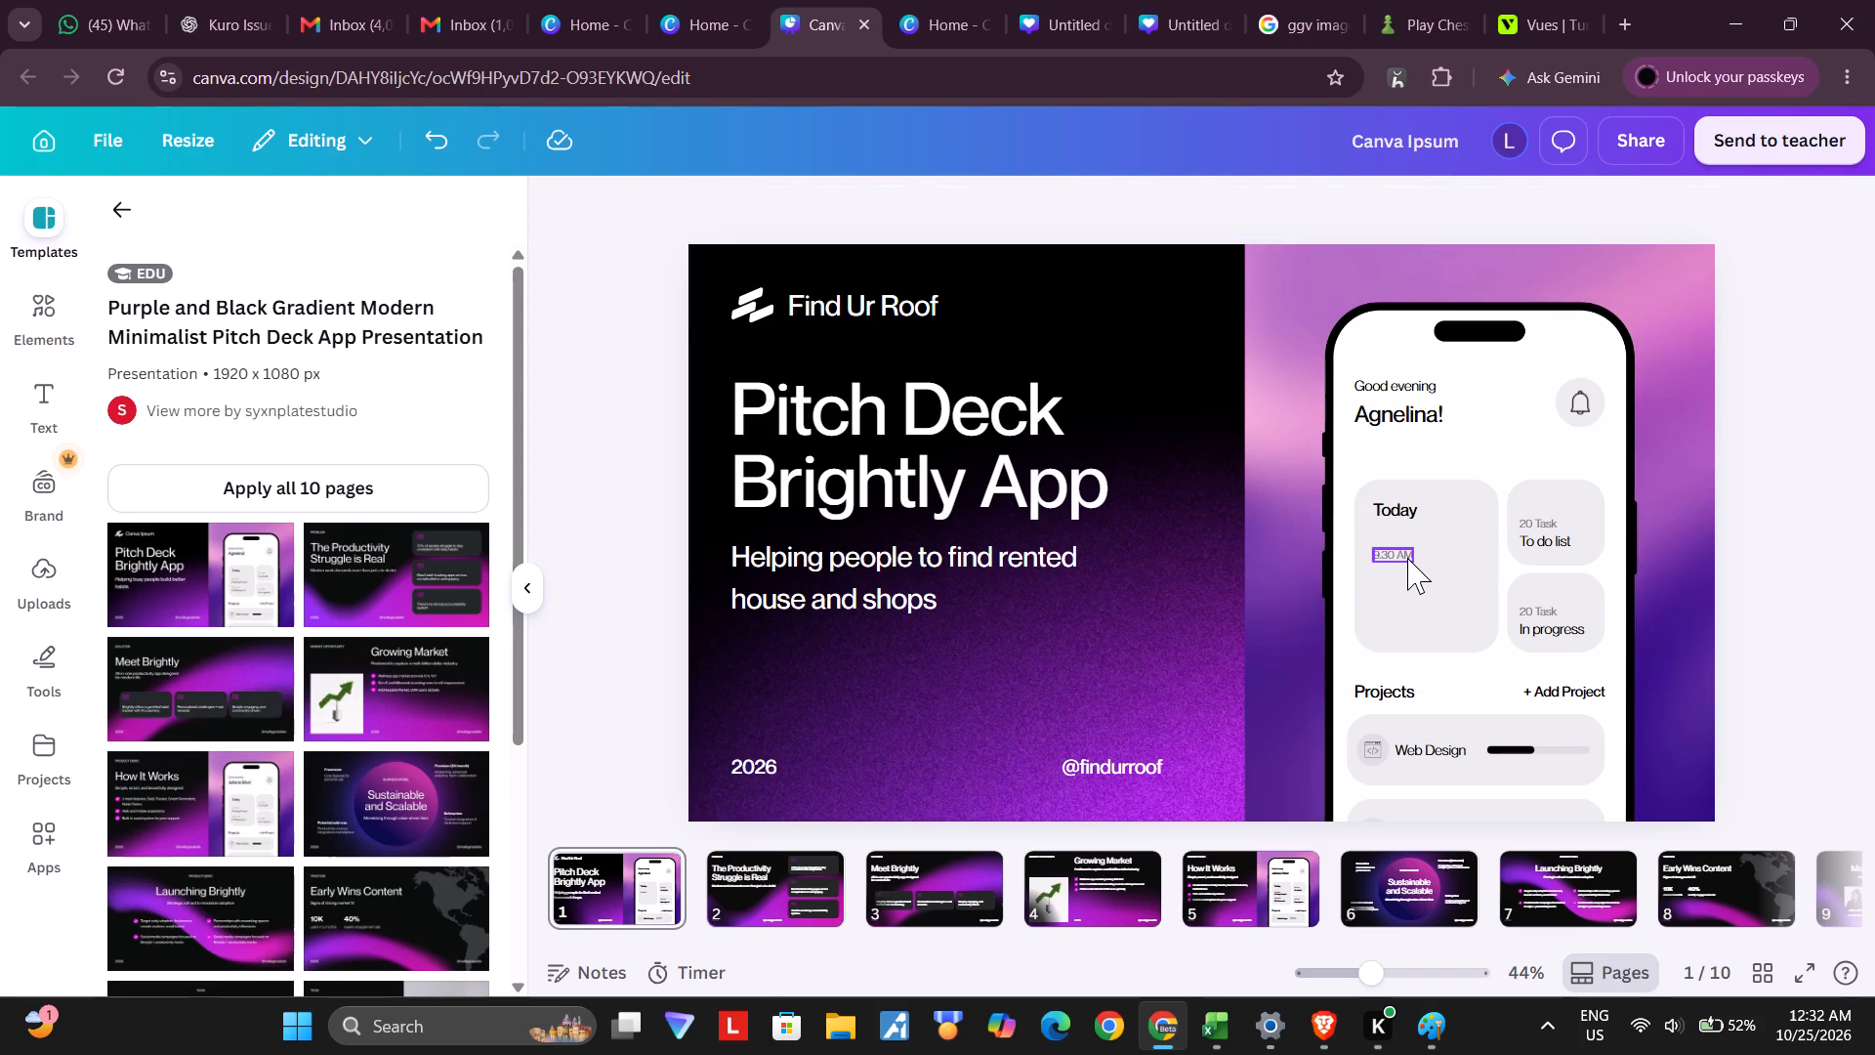
{"action": "left_click", "coordinate": [1407, 558]}
{"action": "key", "text": "Delete"}
Delete the "To do list" and "In progress" texts and their "20 Task" labels from the phone mockup's two small cards.
{"action": "left_click", "coordinate": [1550, 536]}
{"action": "key", "text": "Delete"}
{"action": "left_click", "coordinate": [1544, 524]}
{"action": "key", "text": "Delete"}
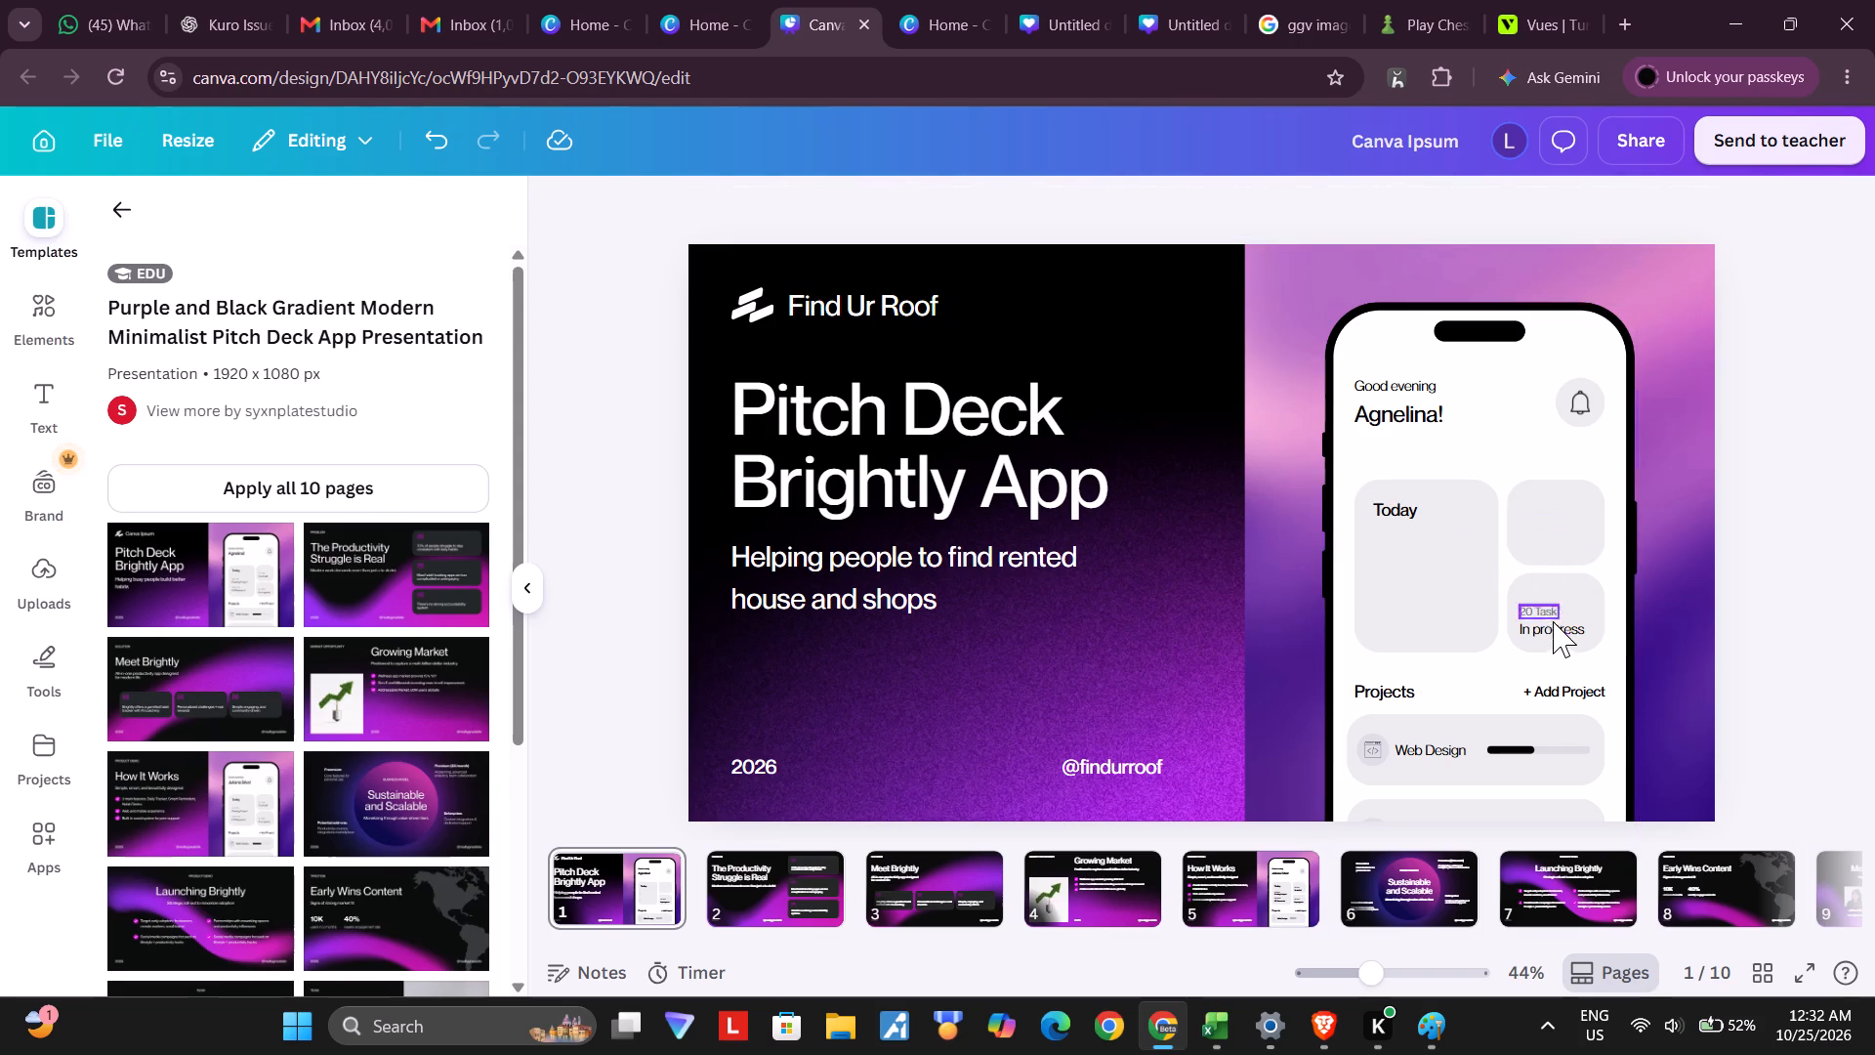
{"action": "left_click", "coordinate": [1553, 626]}
{"action": "key", "text": "Delete"}
{"action": "left_click", "coordinate": [1545, 611]}
{"action": "key", "text": "Delete"}
{"action": "key", "text": "Delete"}
Delete the "Today" heading from the phone mockup's large card.
{"action": "left_click", "coordinate": [1559, 692]}
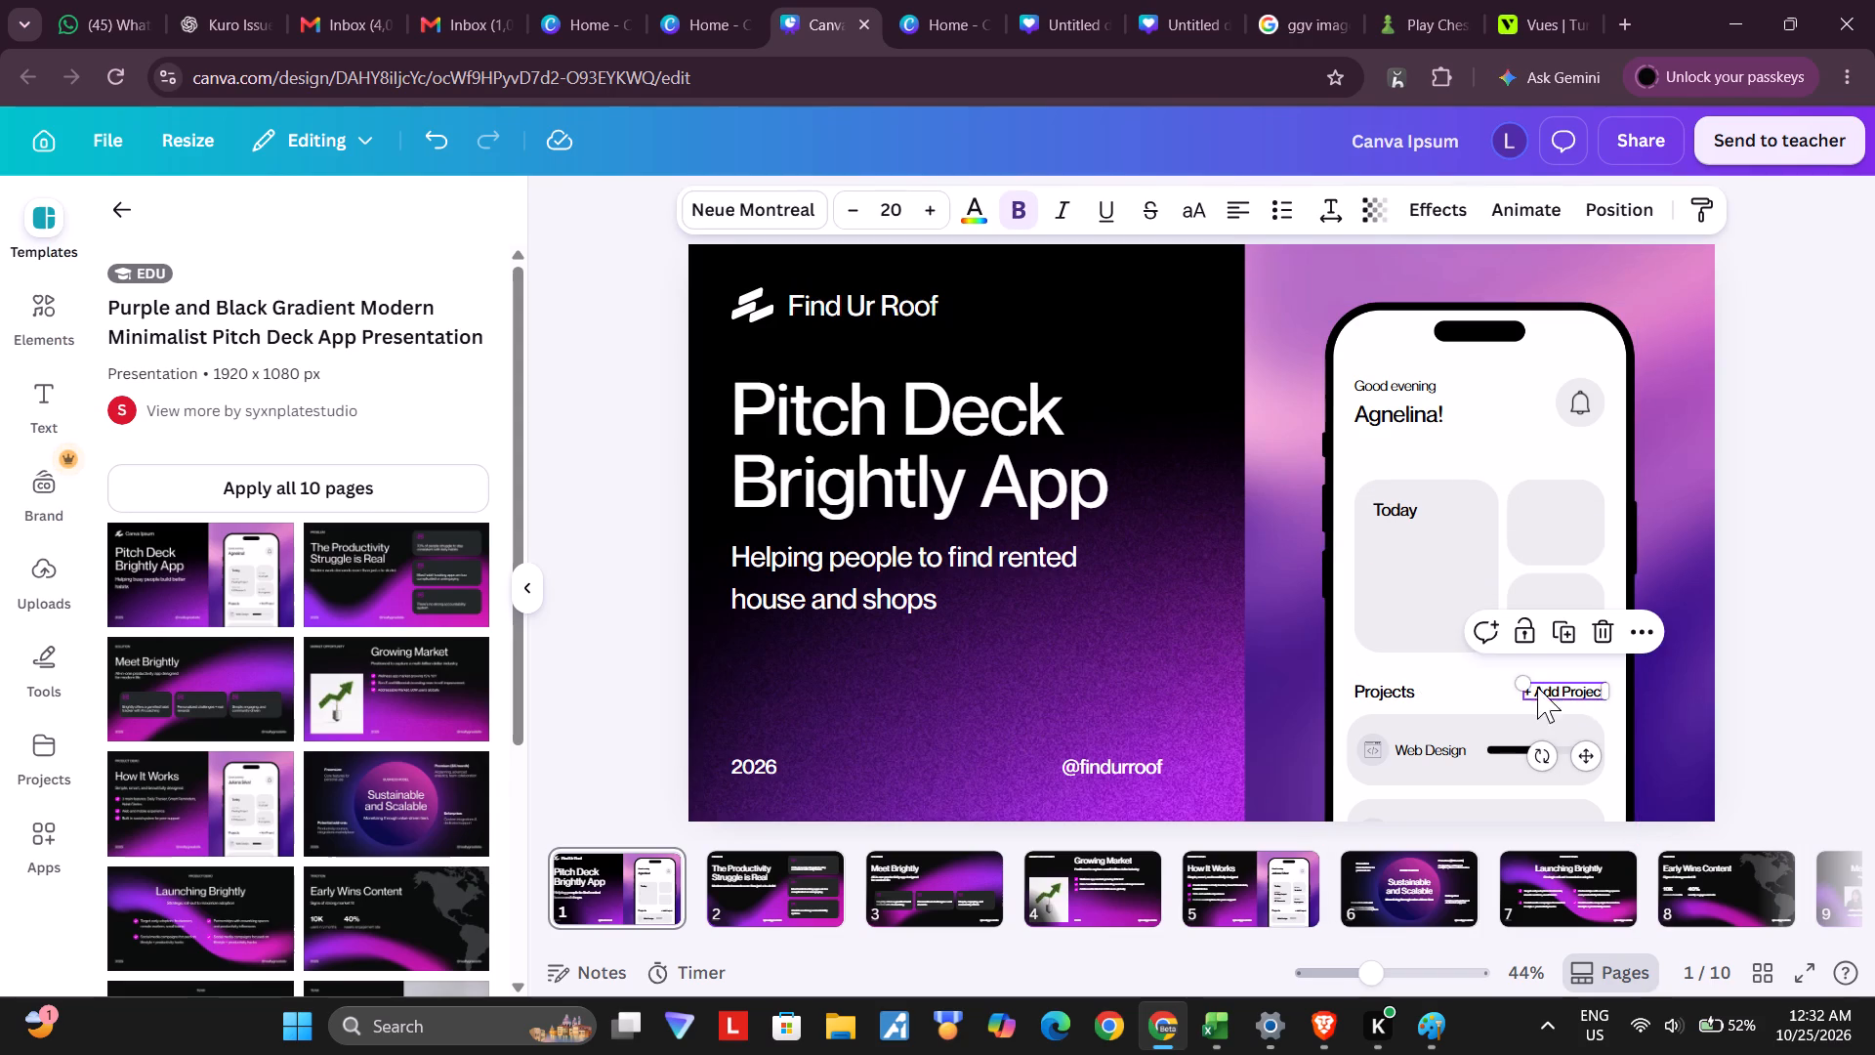
{"action": "left_click", "coordinate": [1408, 529]}
{"action": "left_click", "coordinate": [1422, 513]}
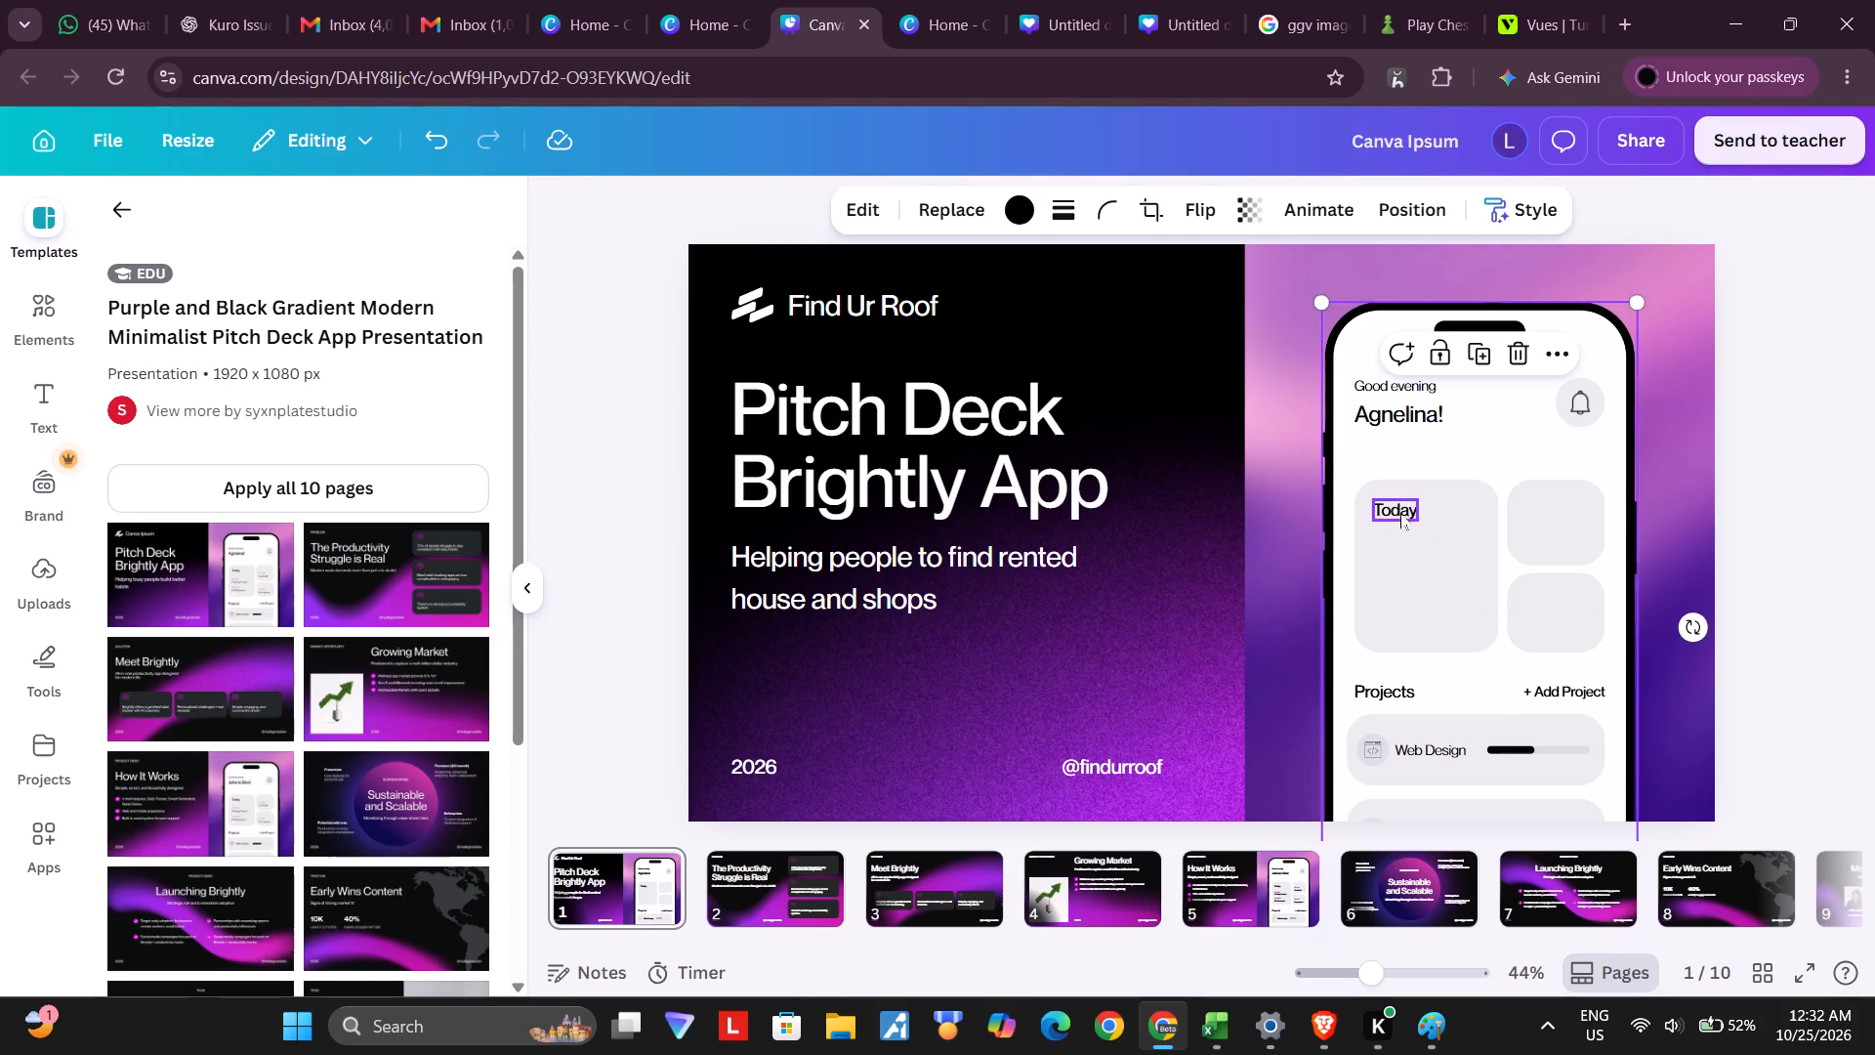
{"action": "left_click", "coordinate": [1408, 514]}
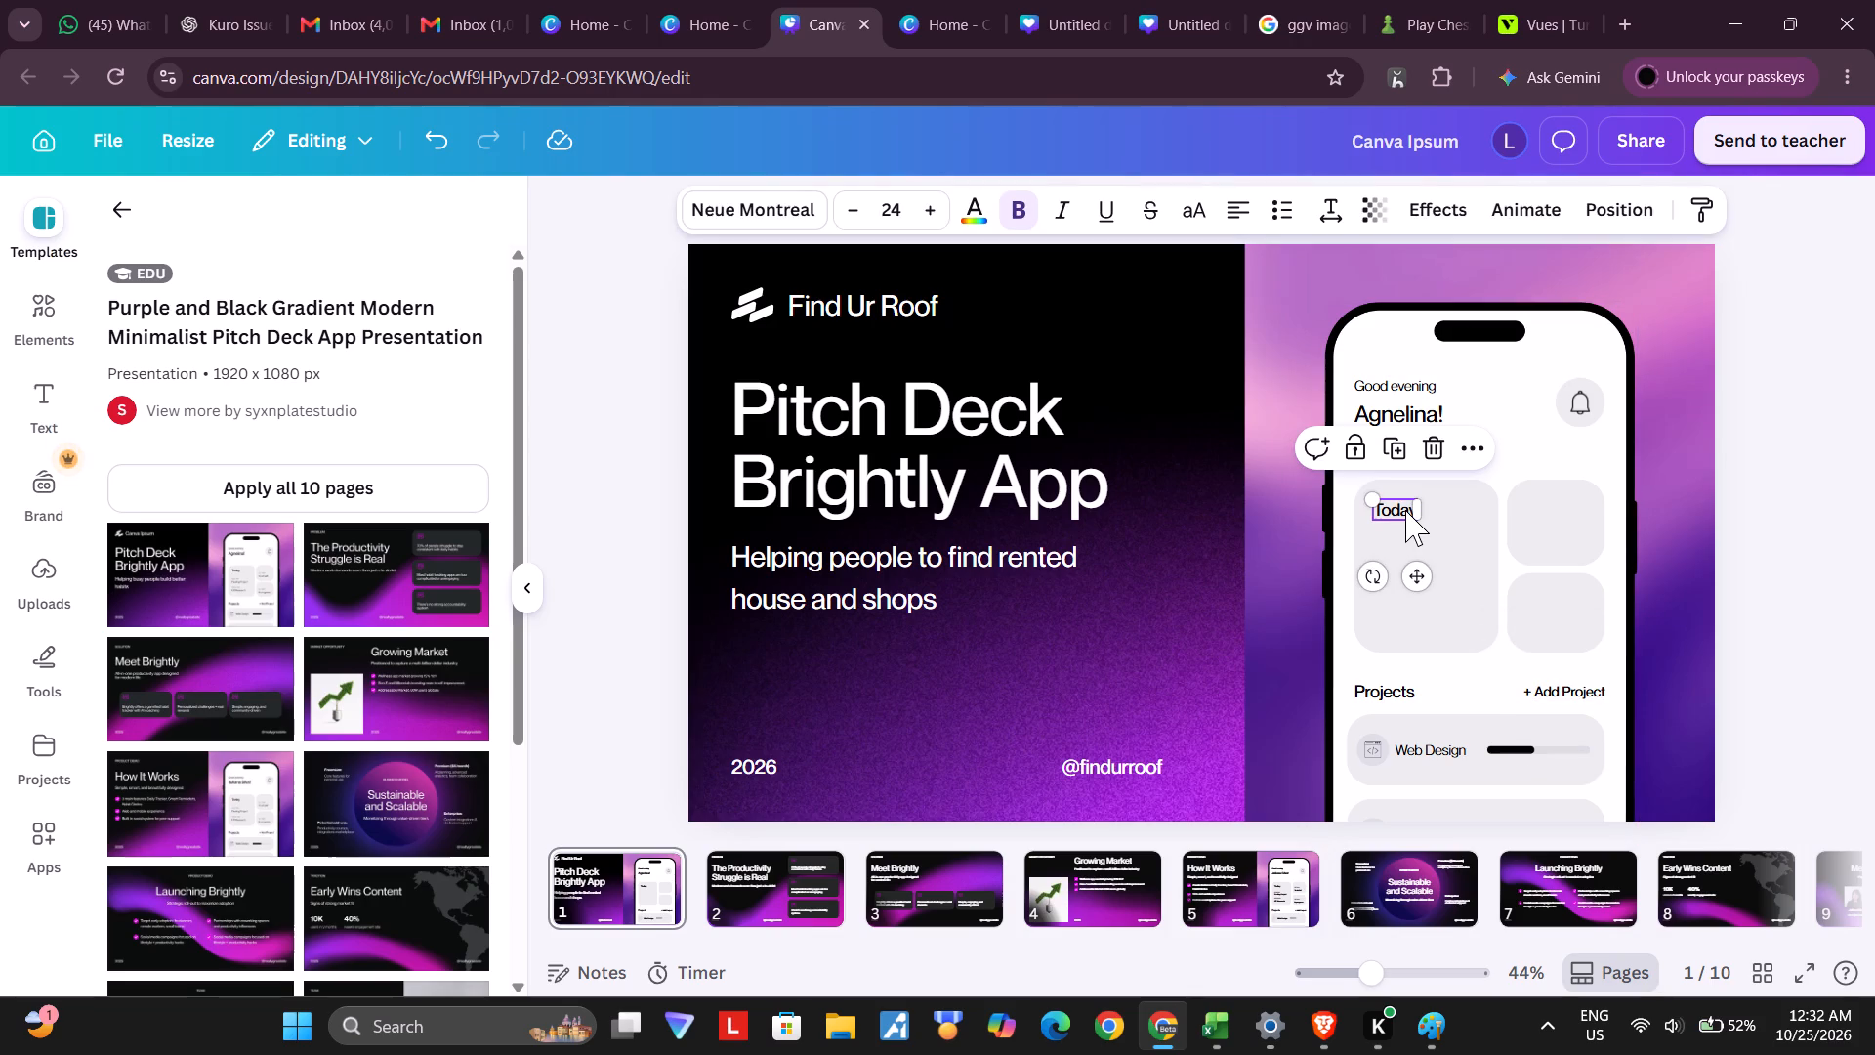
{"action": "key", "text": "Delete"}
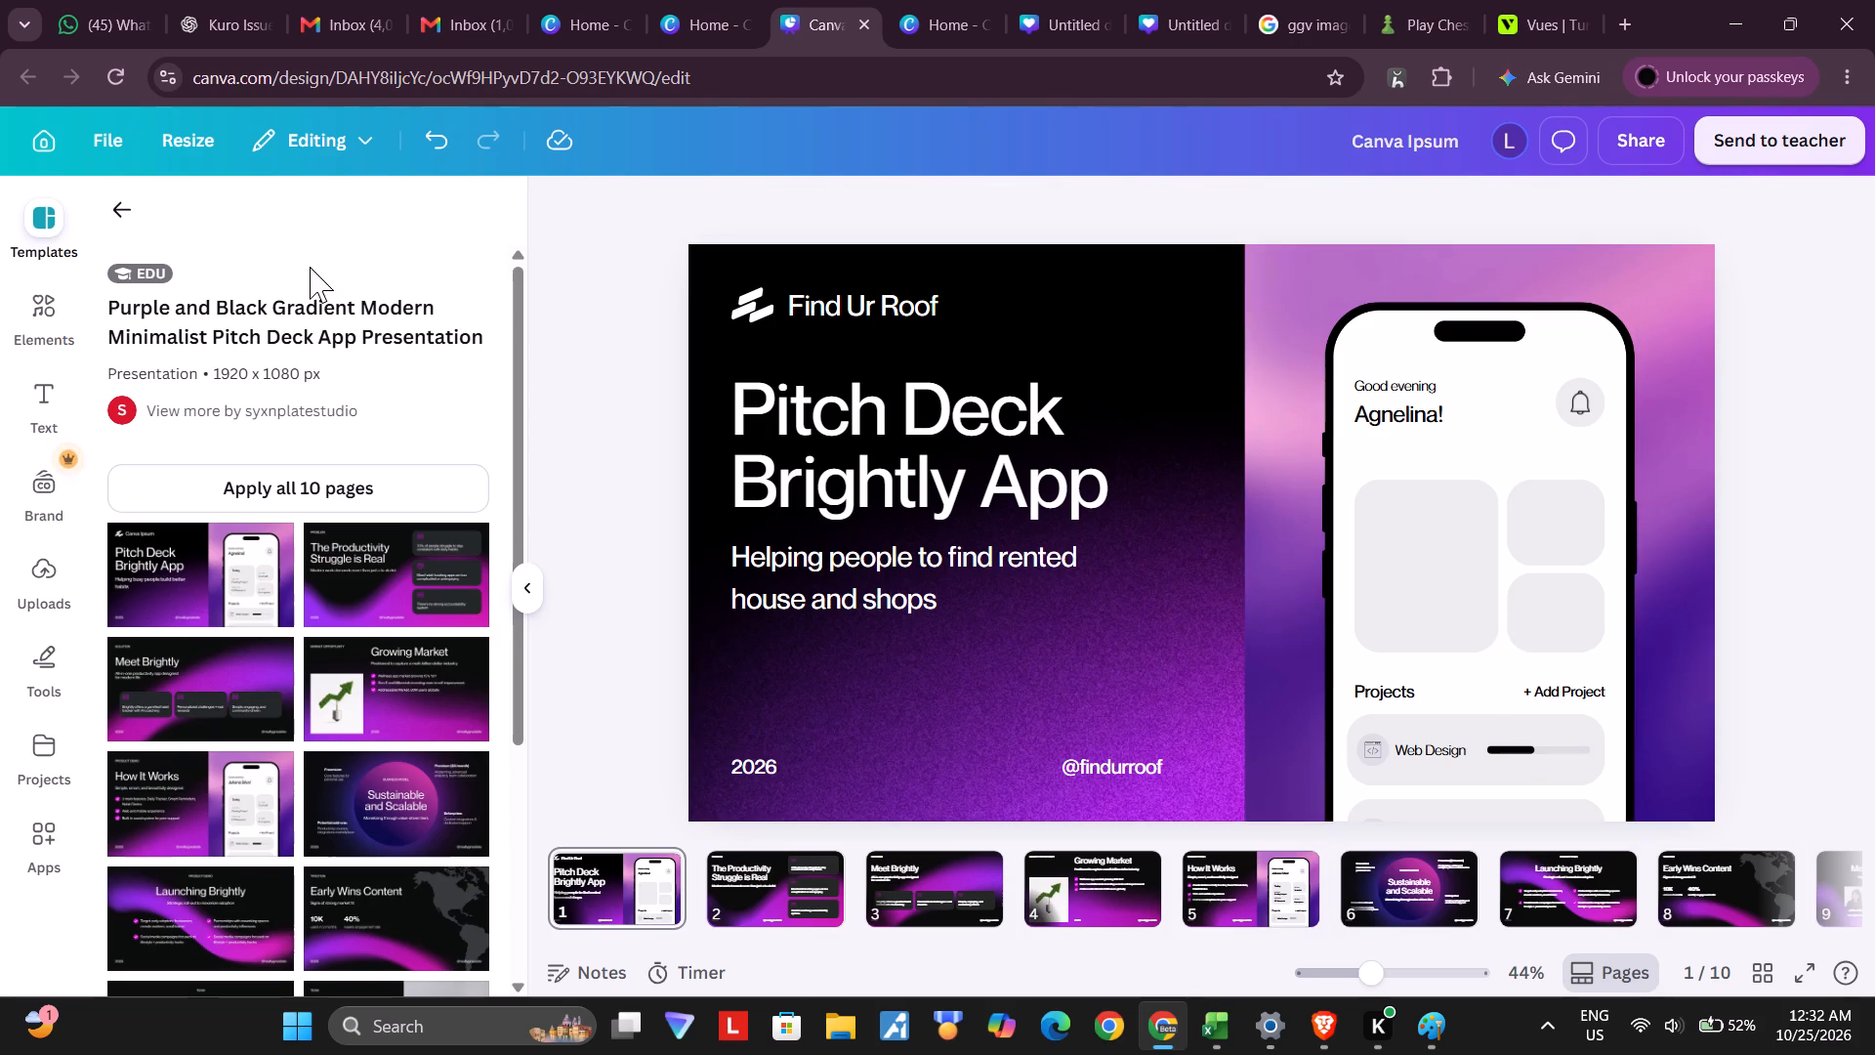
Add a text box reading "Room availabe" and place it on the phone mockup's large empty card.
{"action": "left_click", "coordinate": [49, 408]}
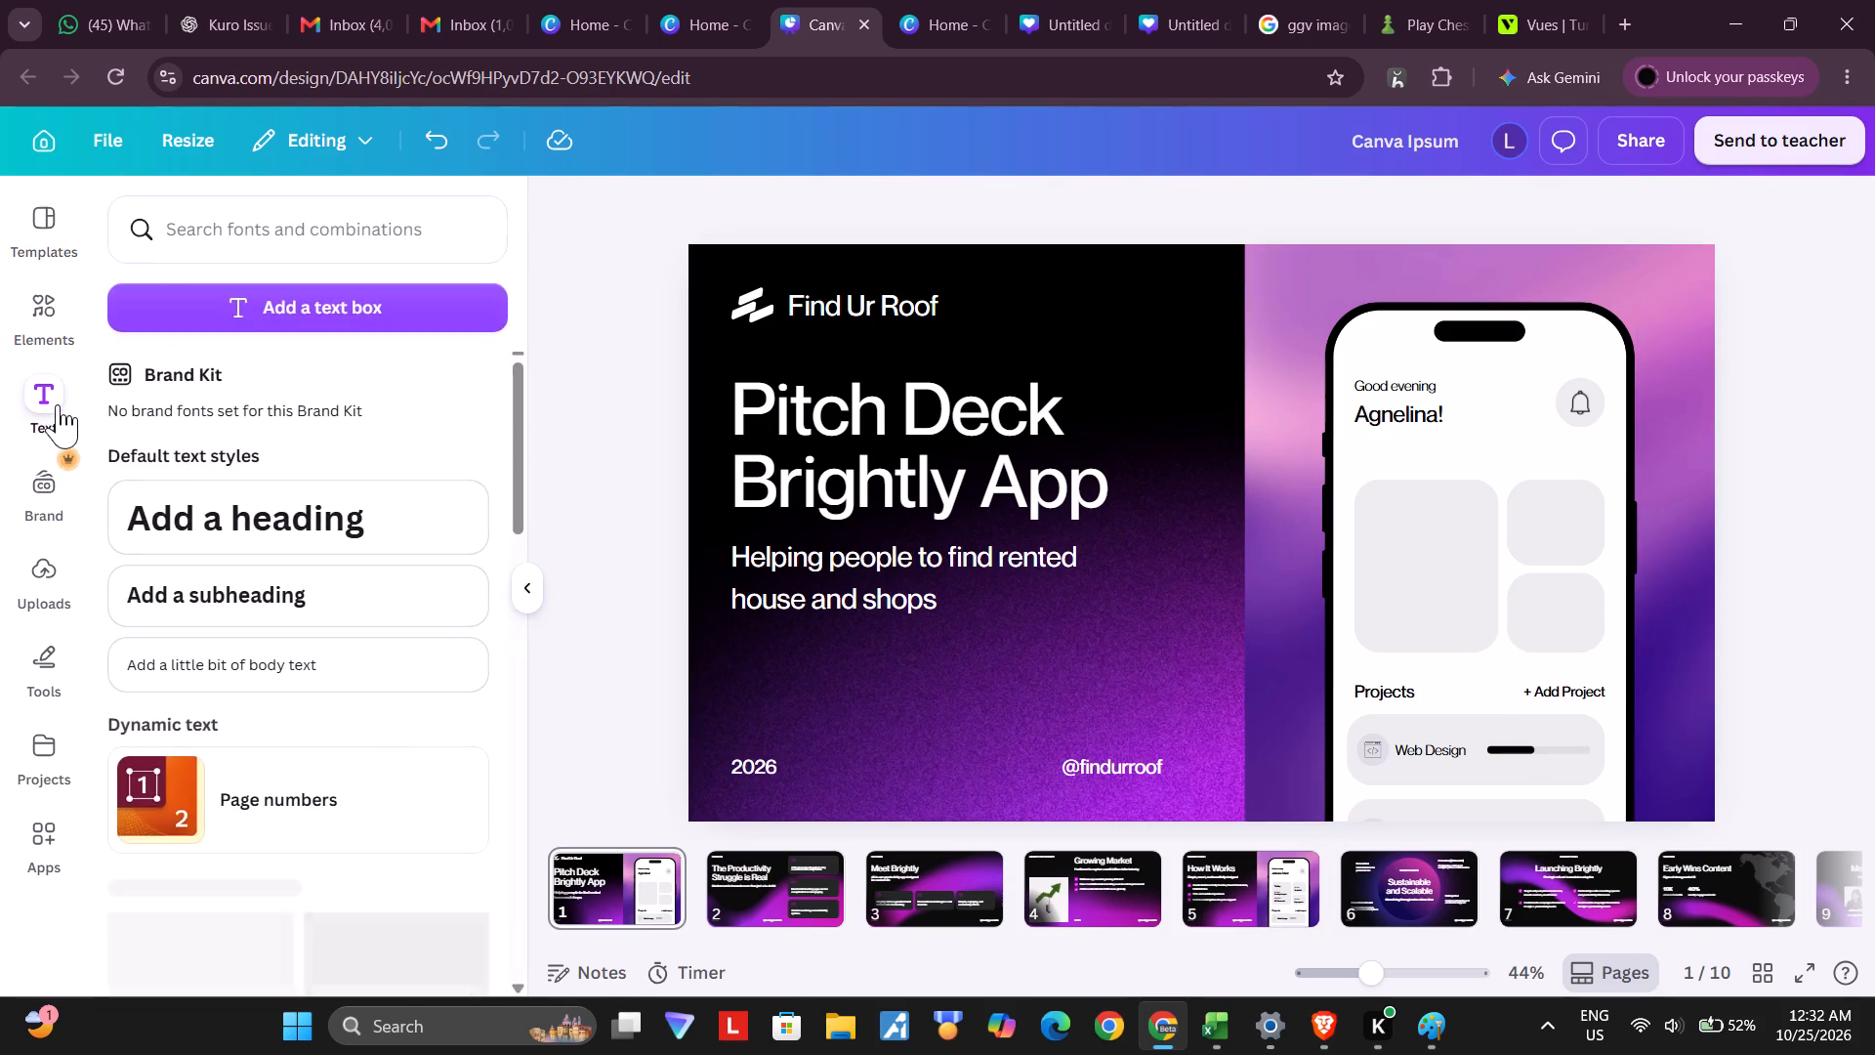
{"action": "left_click", "coordinate": [257, 301]}
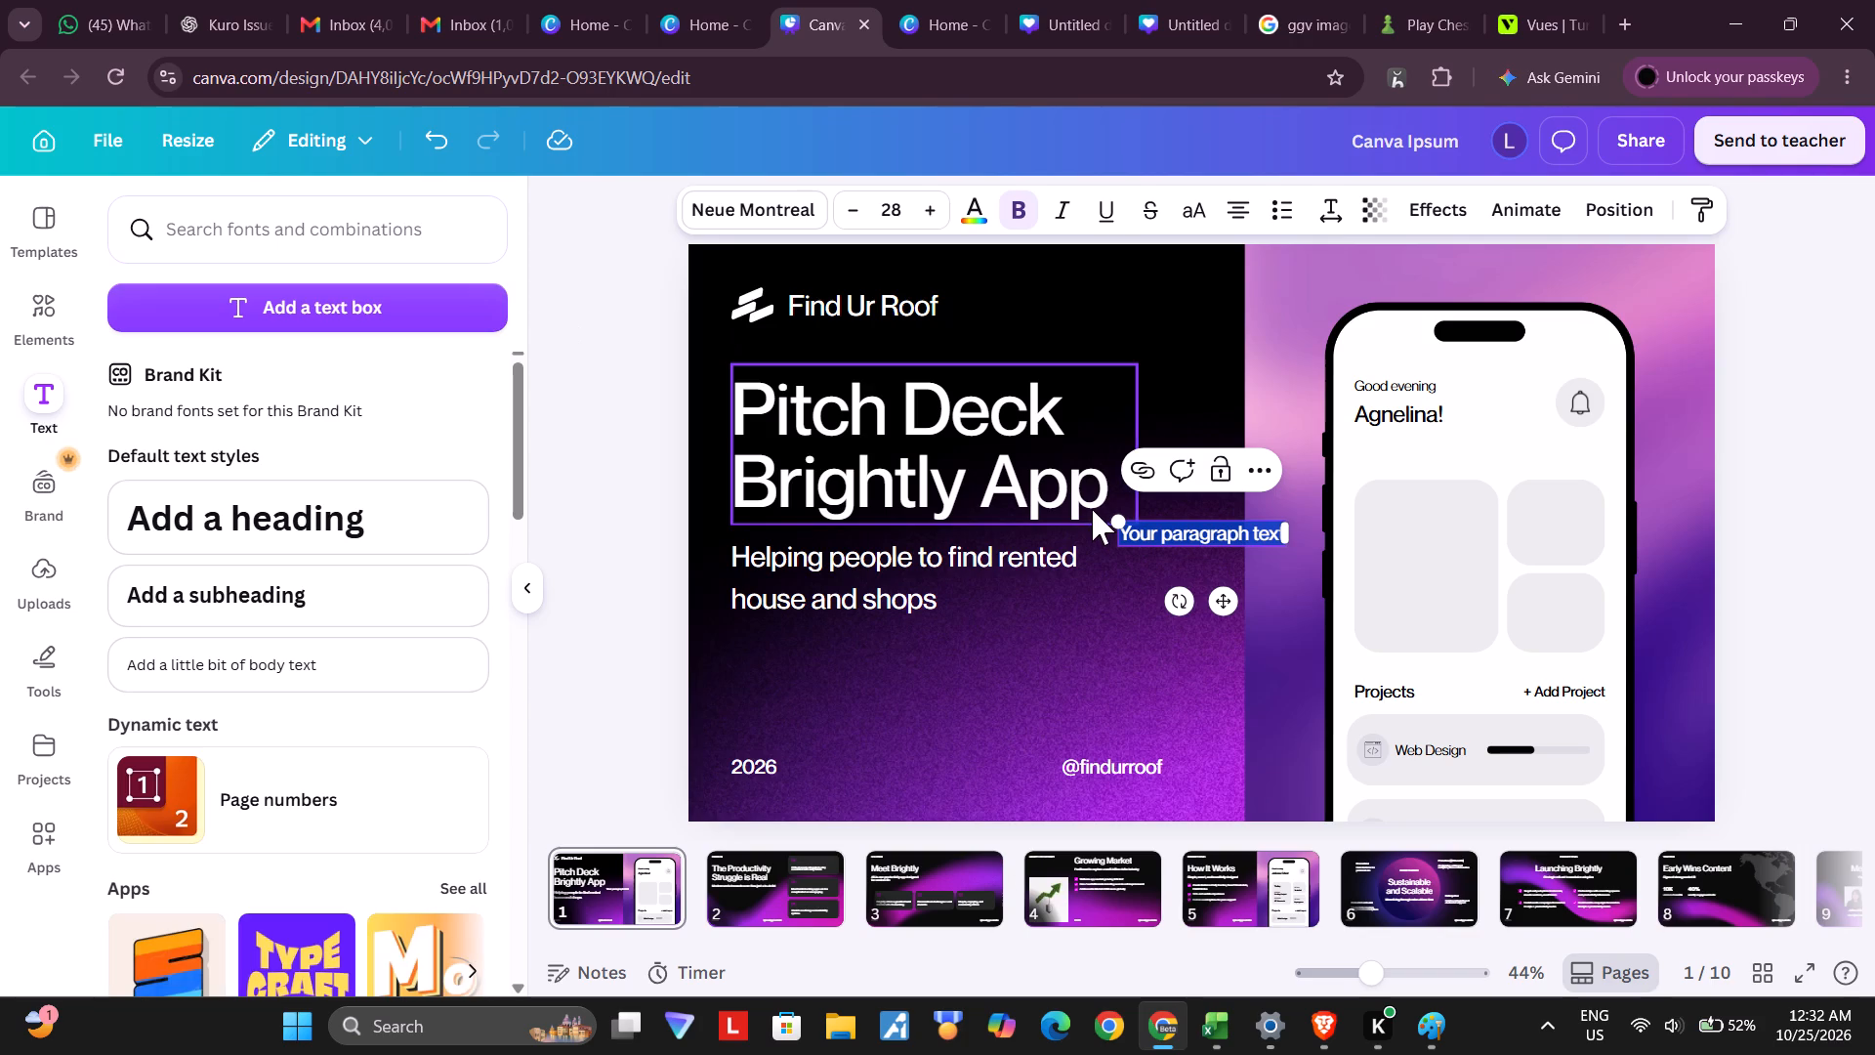
{"action": "type", "text": "roo"}
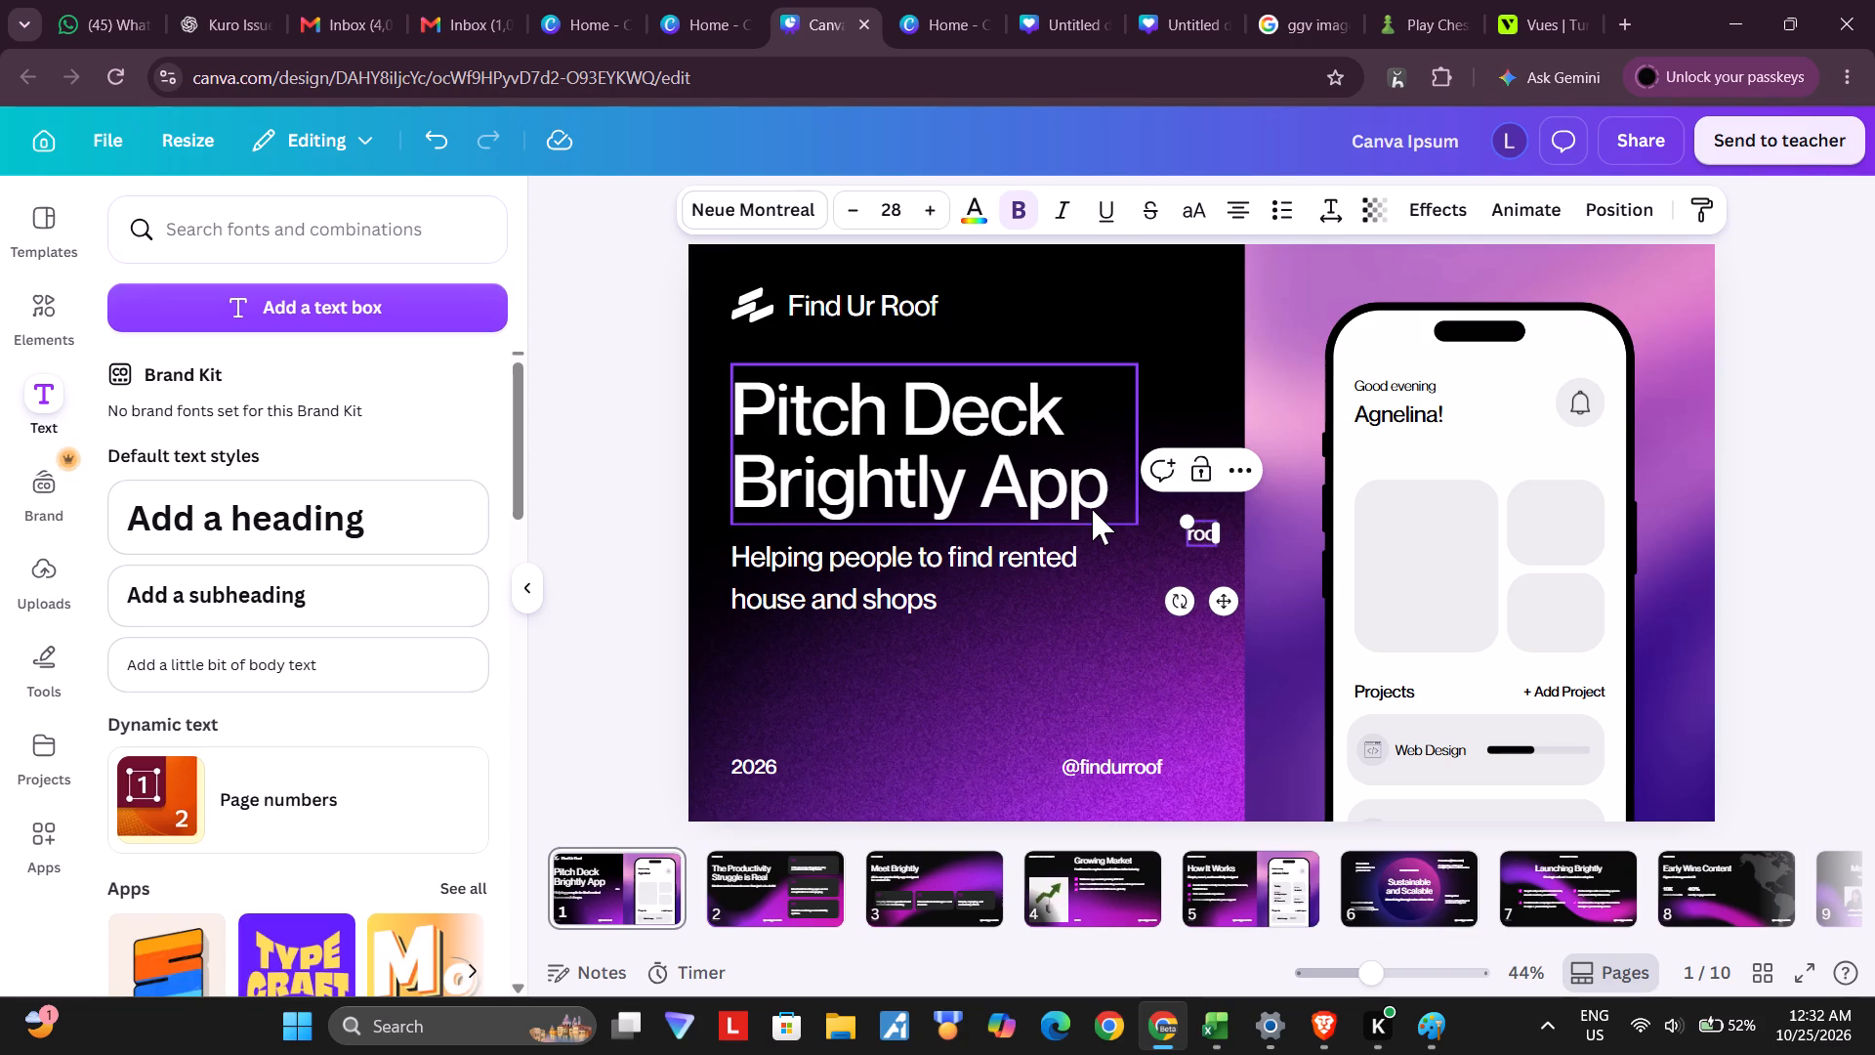
{"action": "key", "text": "BackSpace"}
{"action": "key", "text": "BackSpace"}
{"action": "key", "text": "BackSpace"}
{"action": "key", "text": "BackSpace"}
{"action": "type", "text": "oom availabe"}
{"action": "key", "text": "space"}
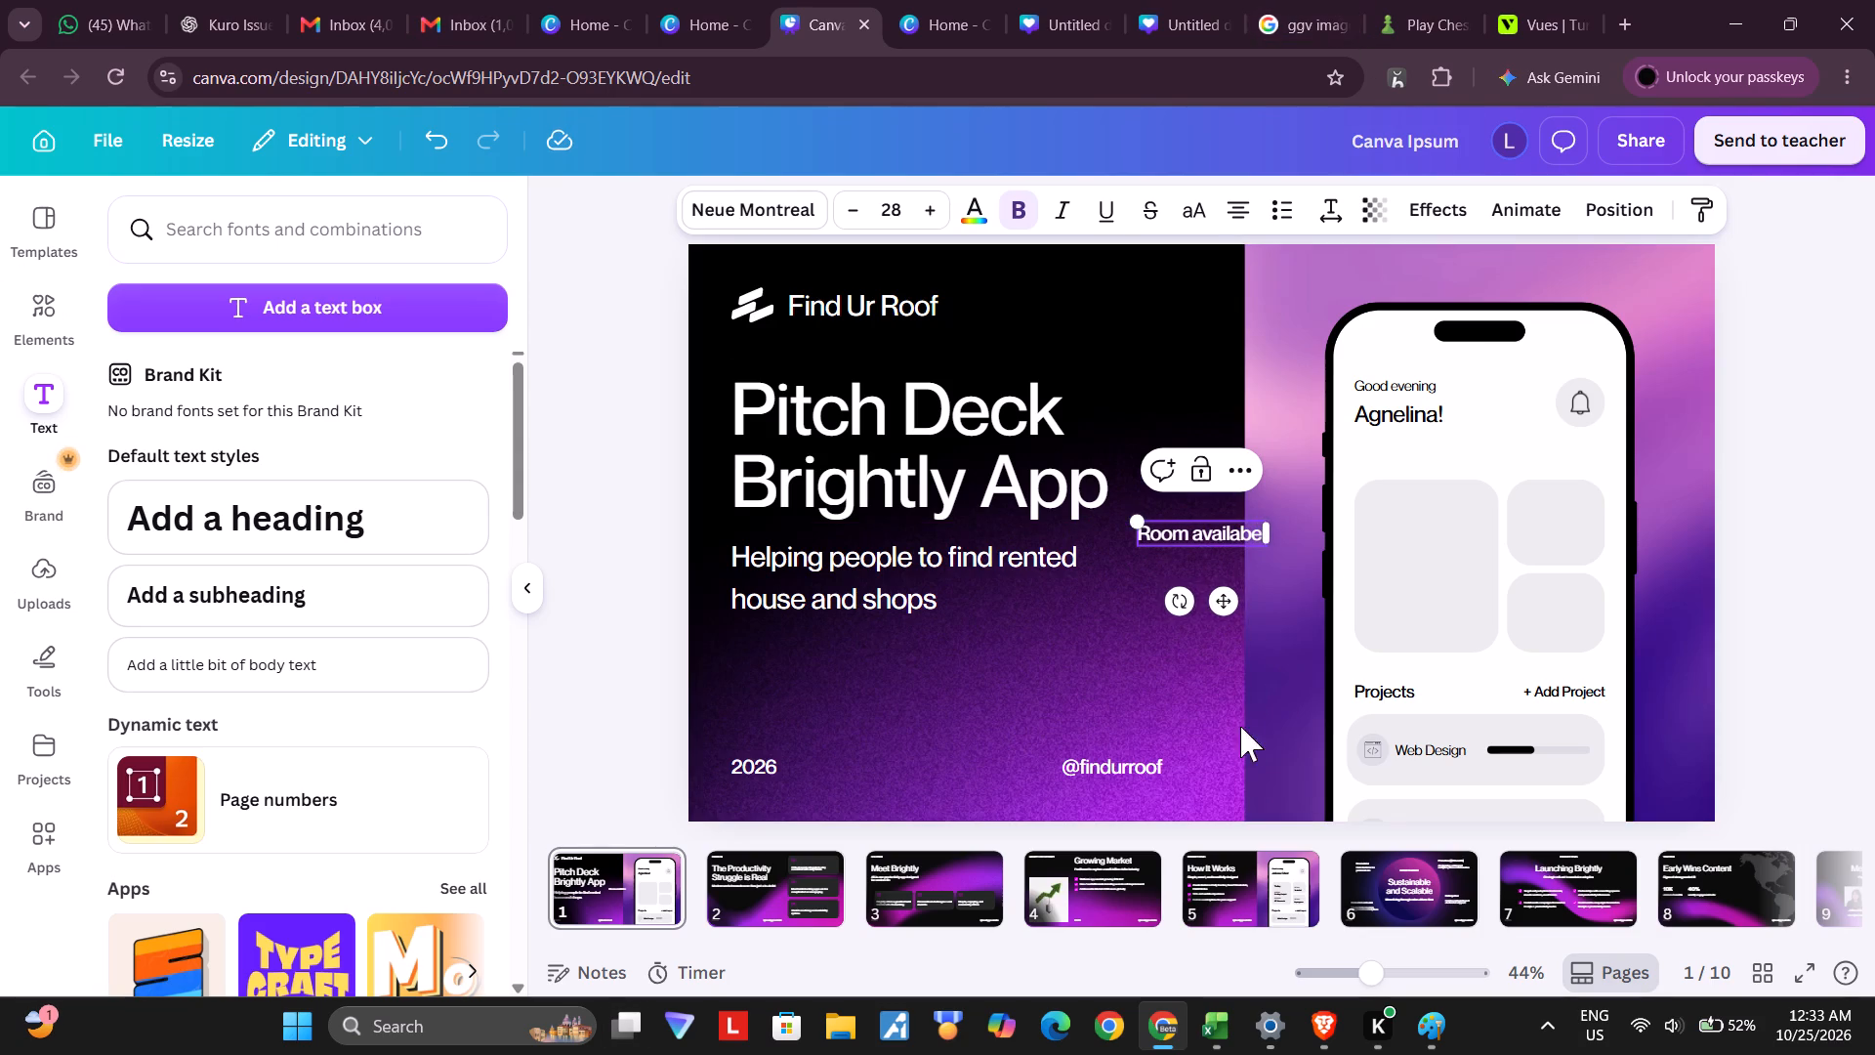
{"action": "left_click_drag", "start_coordinate": [1218, 603], "coordinate": [1438, 588]}
Change the "Room availabe" text colour to dark grey cyan, #040606.
{"action": "left_click", "coordinate": [981, 212]}
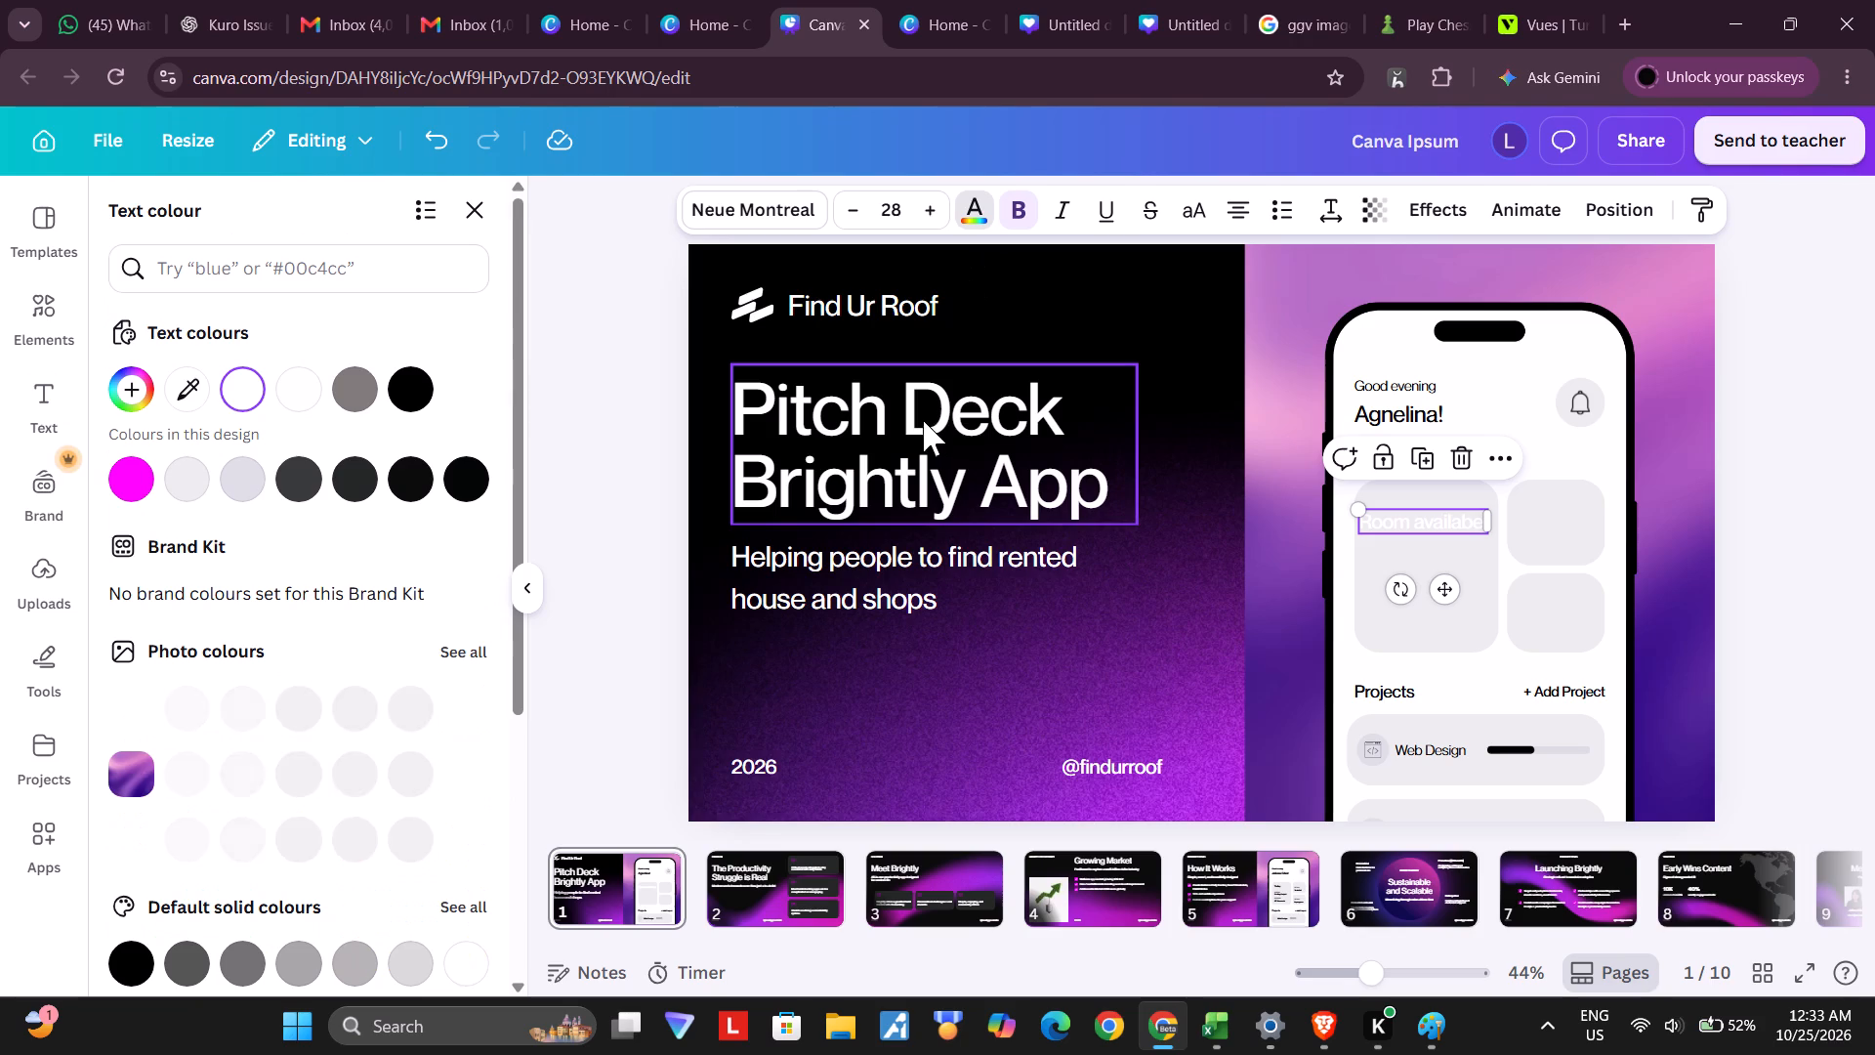
{"action": "left_click", "coordinate": [449, 481]}
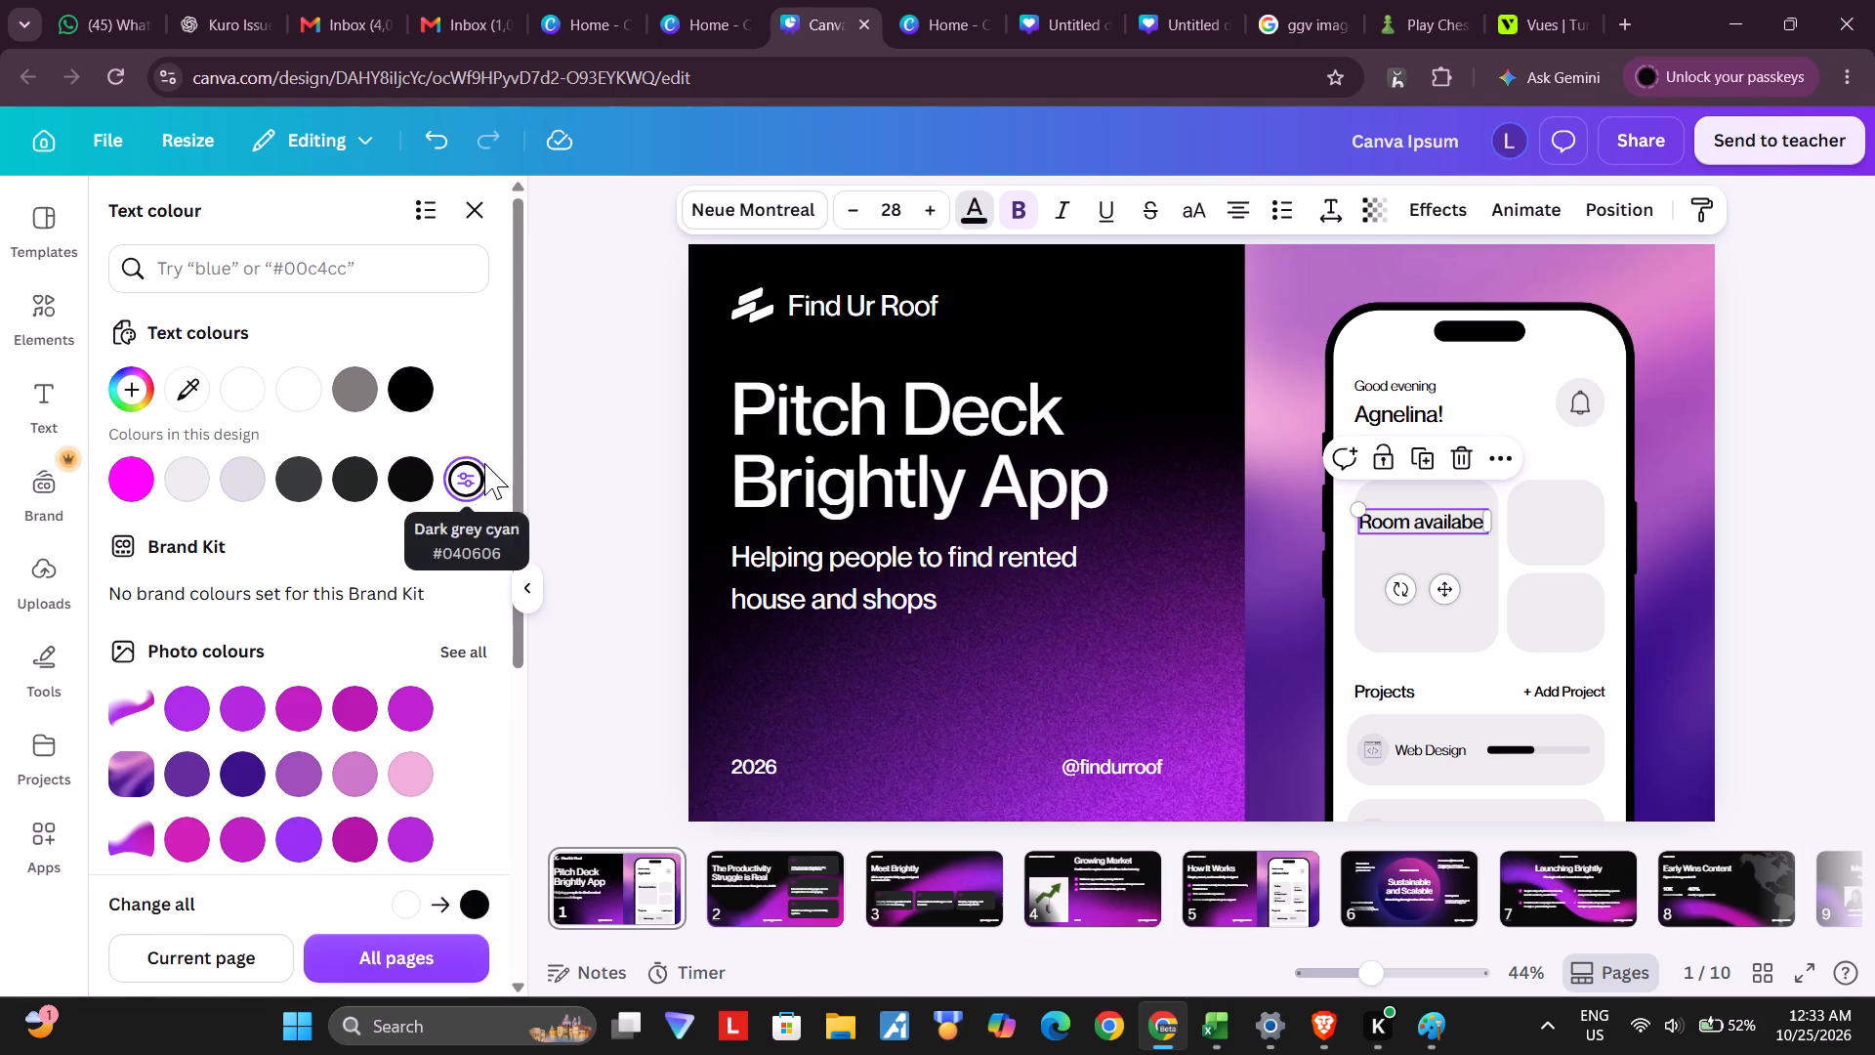
{"action": "left_click", "coordinate": [1805, 402]}
{"action": "left_click", "coordinate": [1755, 412]}
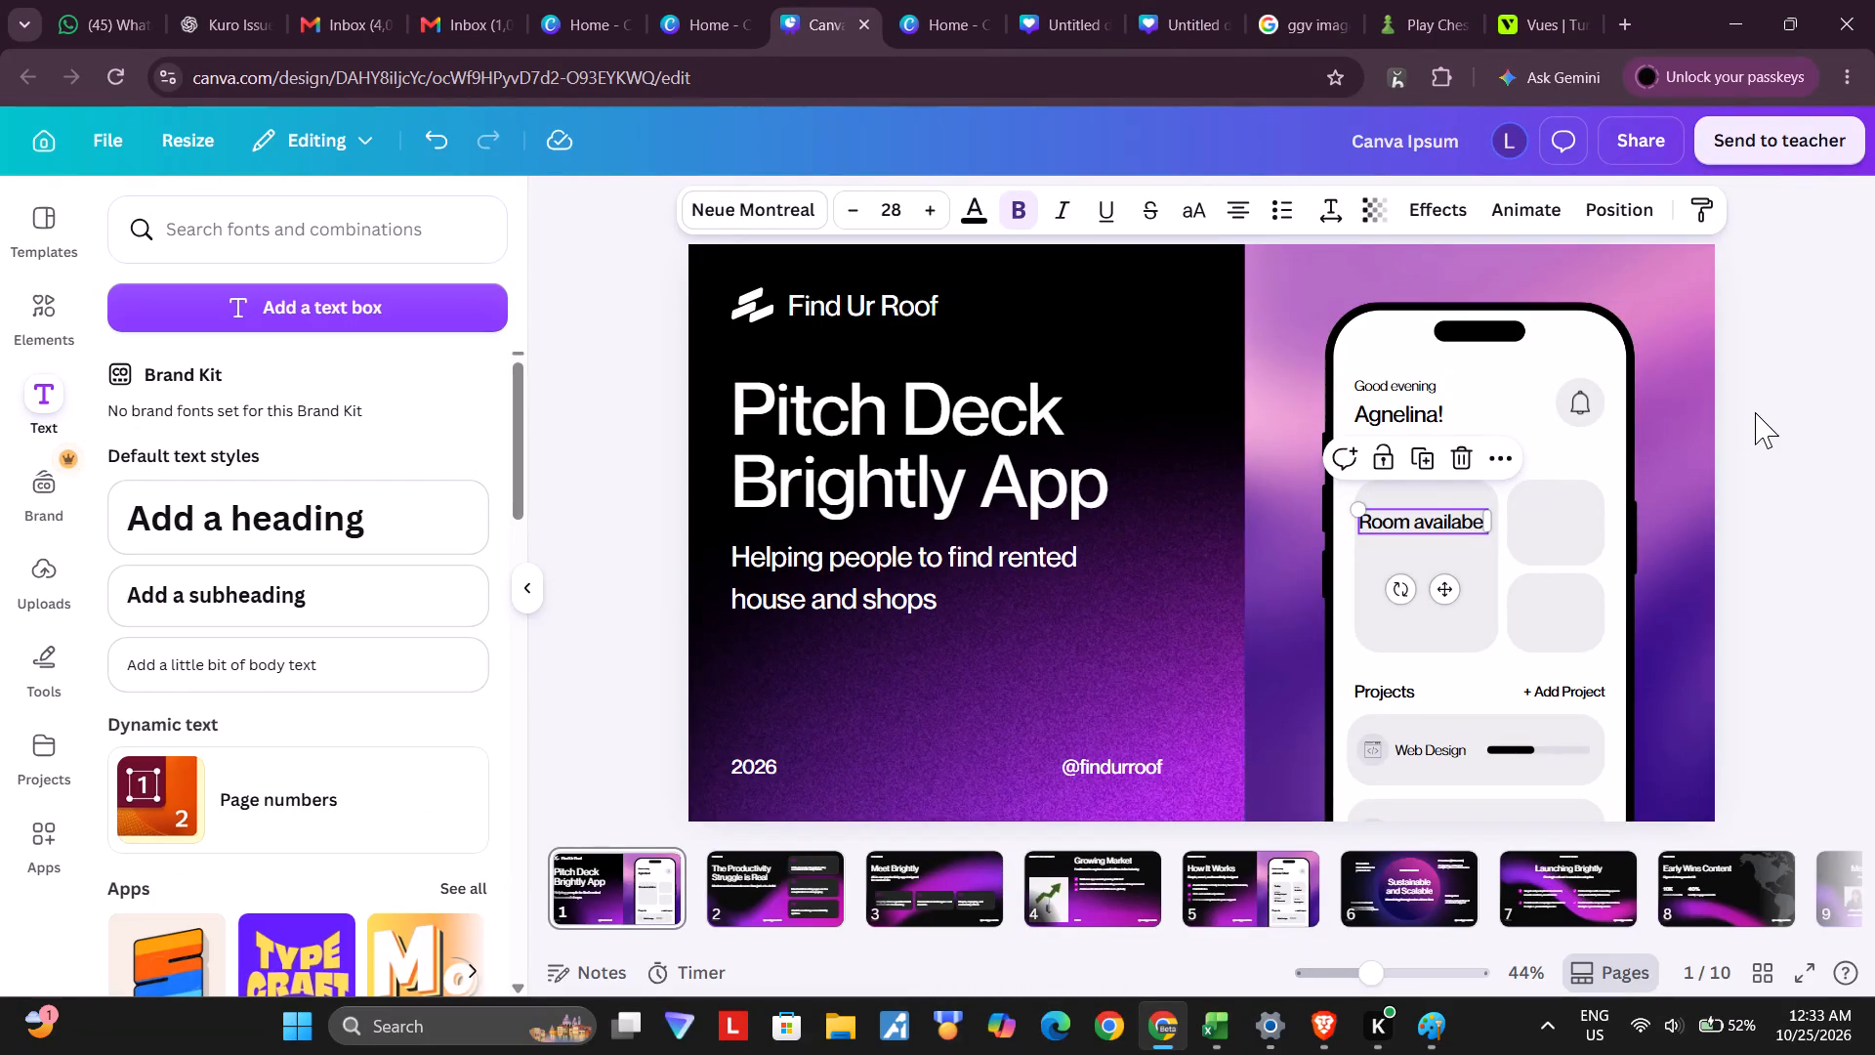
Shrink the "Room availabe" text to size 23.2 and centre it near the top of the large card.
{"action": "left_click", "coordinate": [1427, 525]}
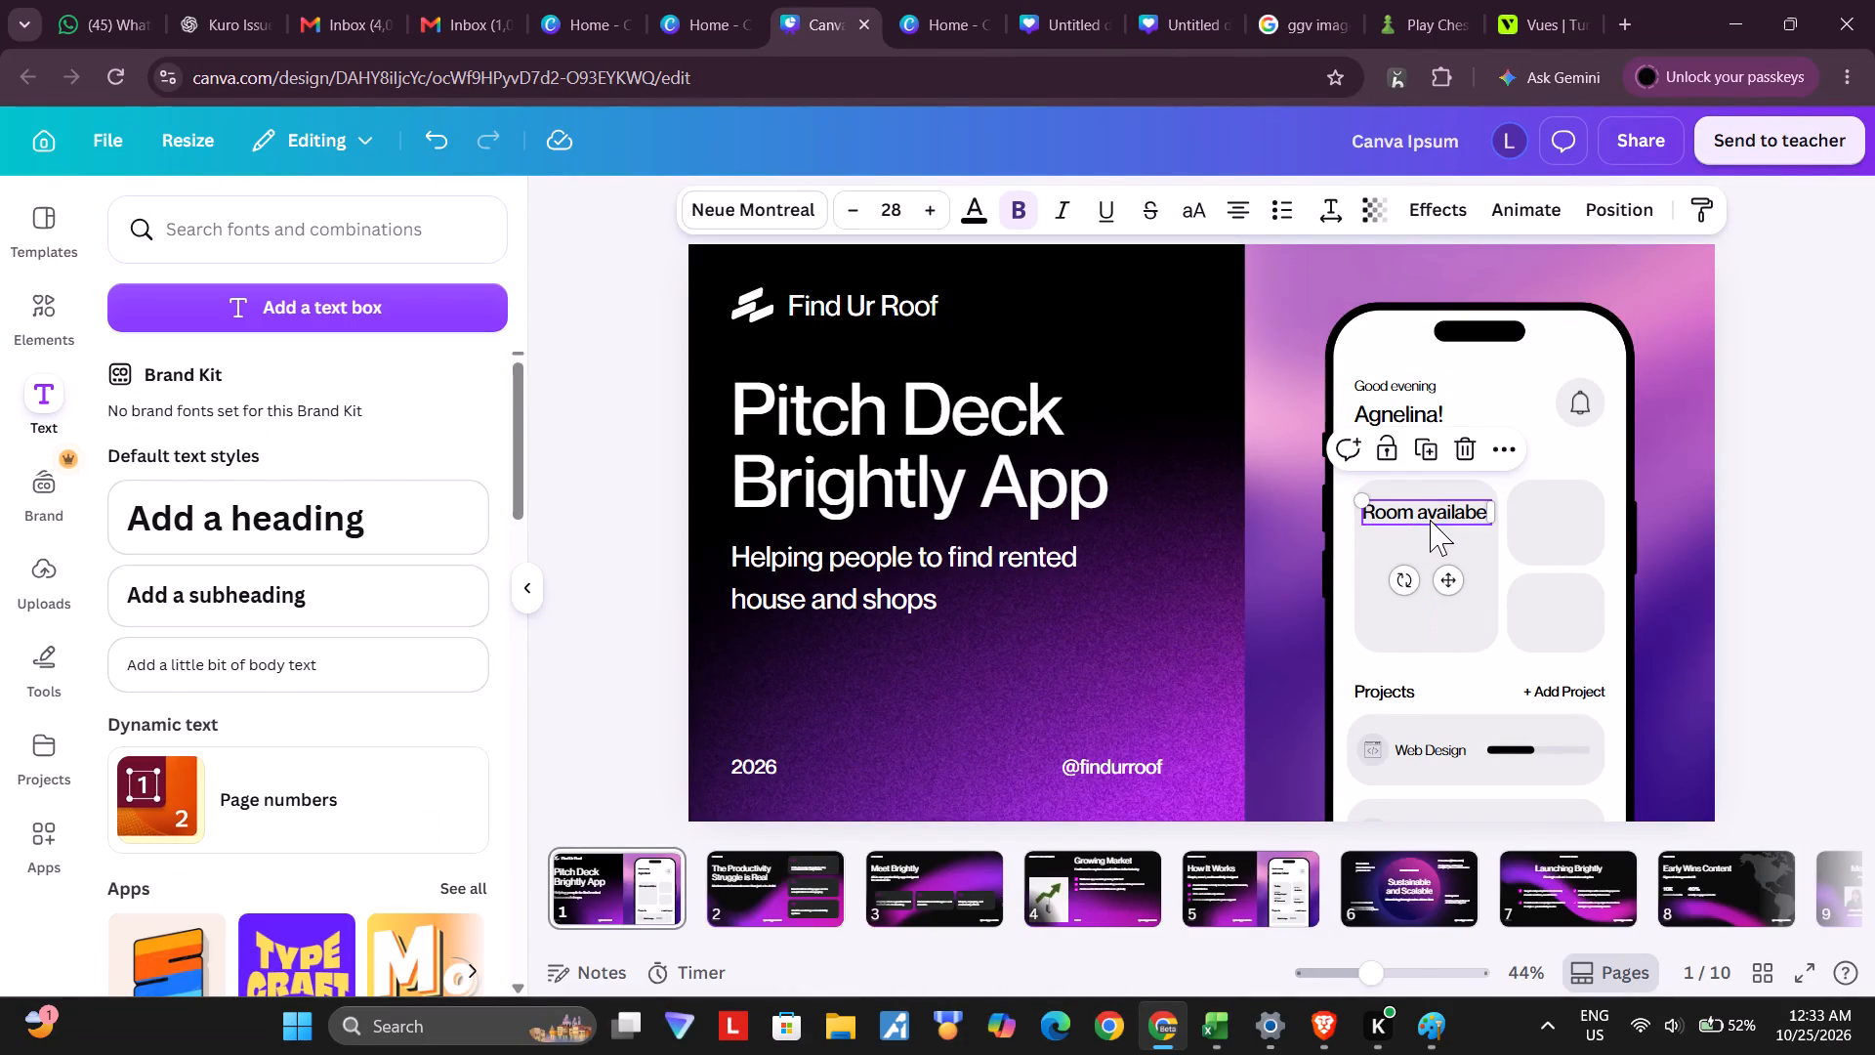
{"action": "left_click_drag", "start_coordinate": [1364, 497], "coordinate": [1386, 505]}
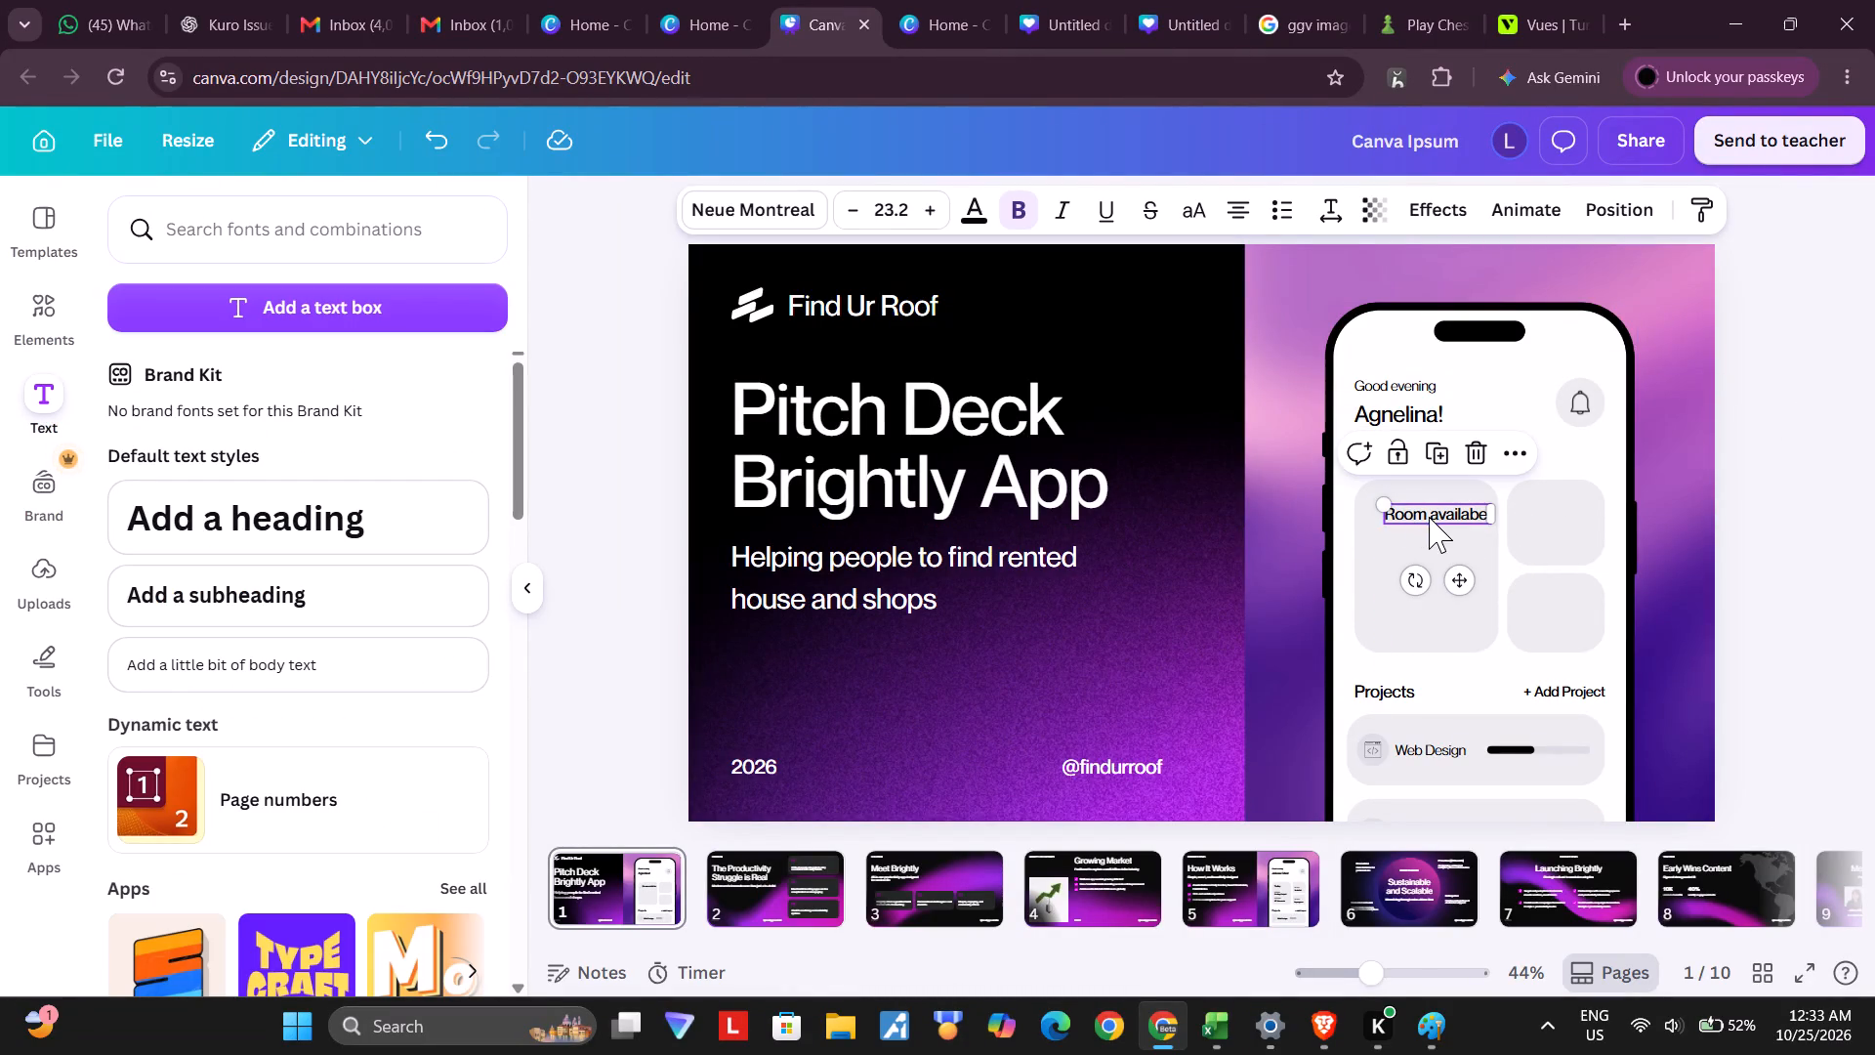
{"action": "left_click_drag", "start_coordinate": [1430, 518], "coordinate": [1415, 512]}
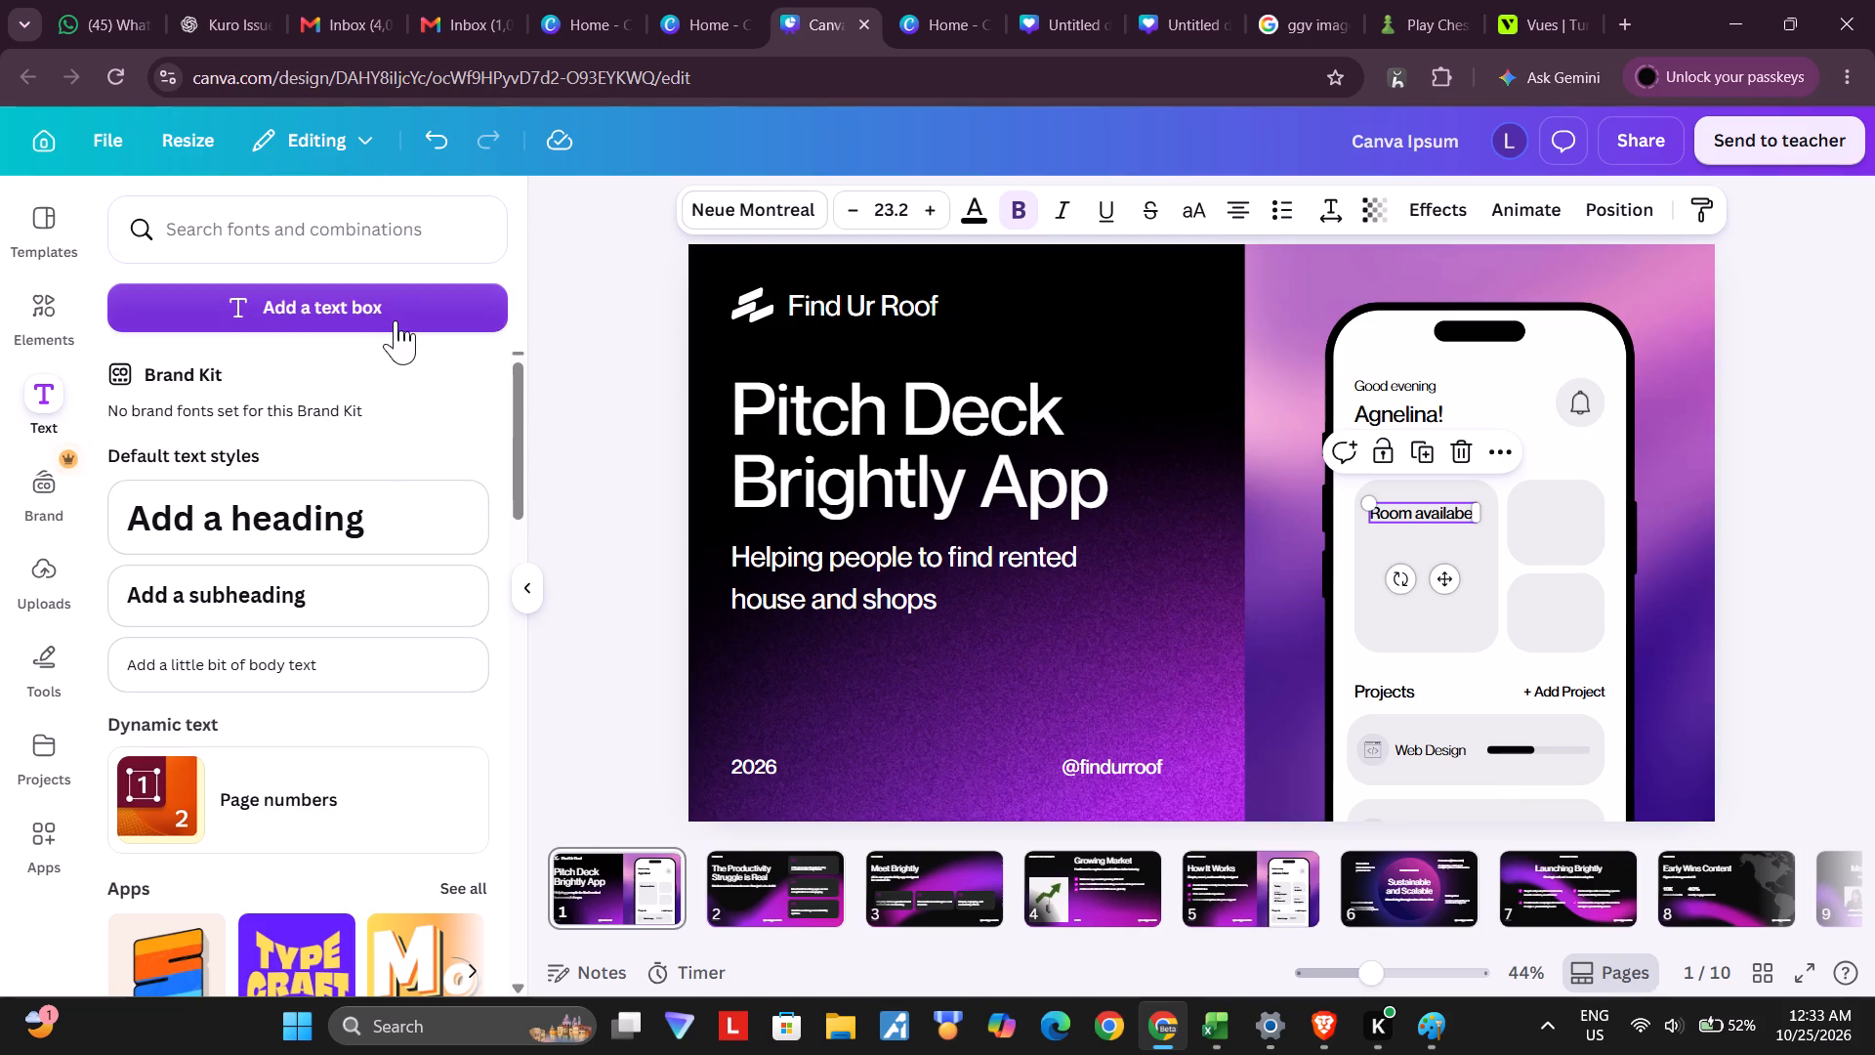
Add a text box reading "river view" directly below "Room availabe" on the phone mockup's large card.
{"action": "left_click", "coordinate": [394, 303]}
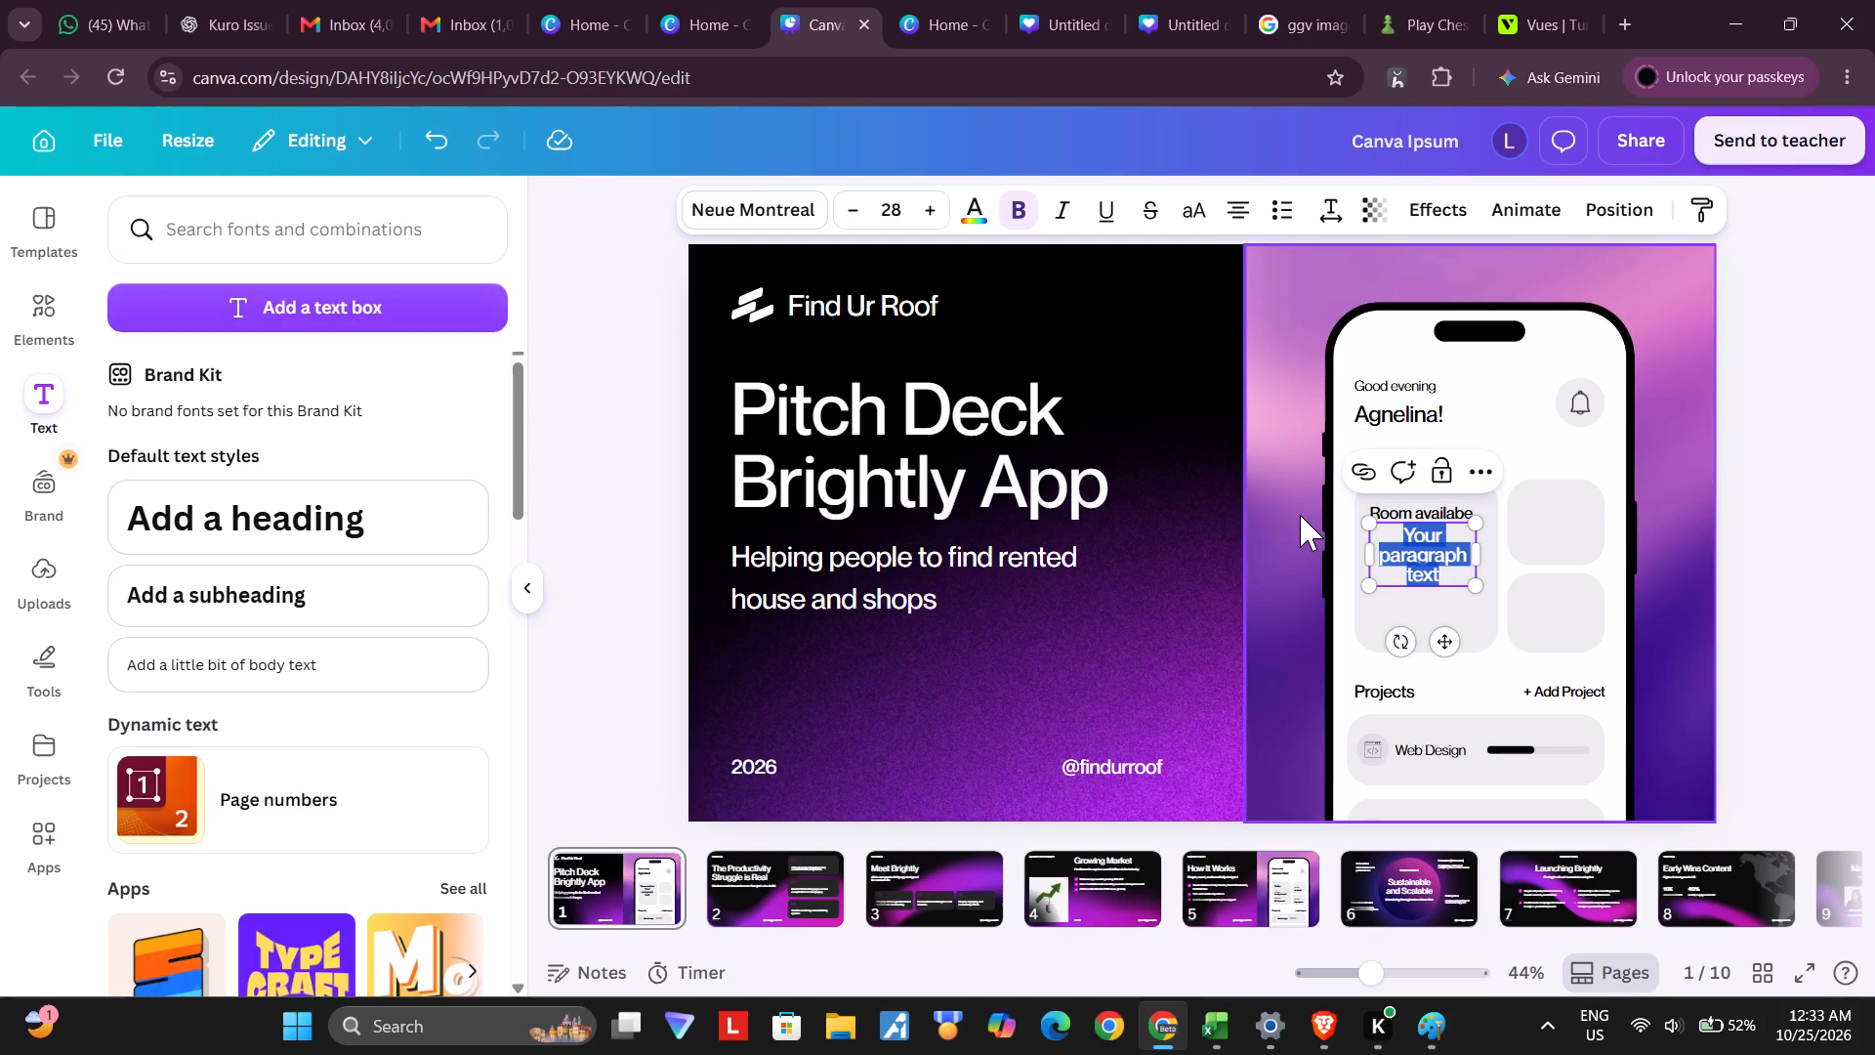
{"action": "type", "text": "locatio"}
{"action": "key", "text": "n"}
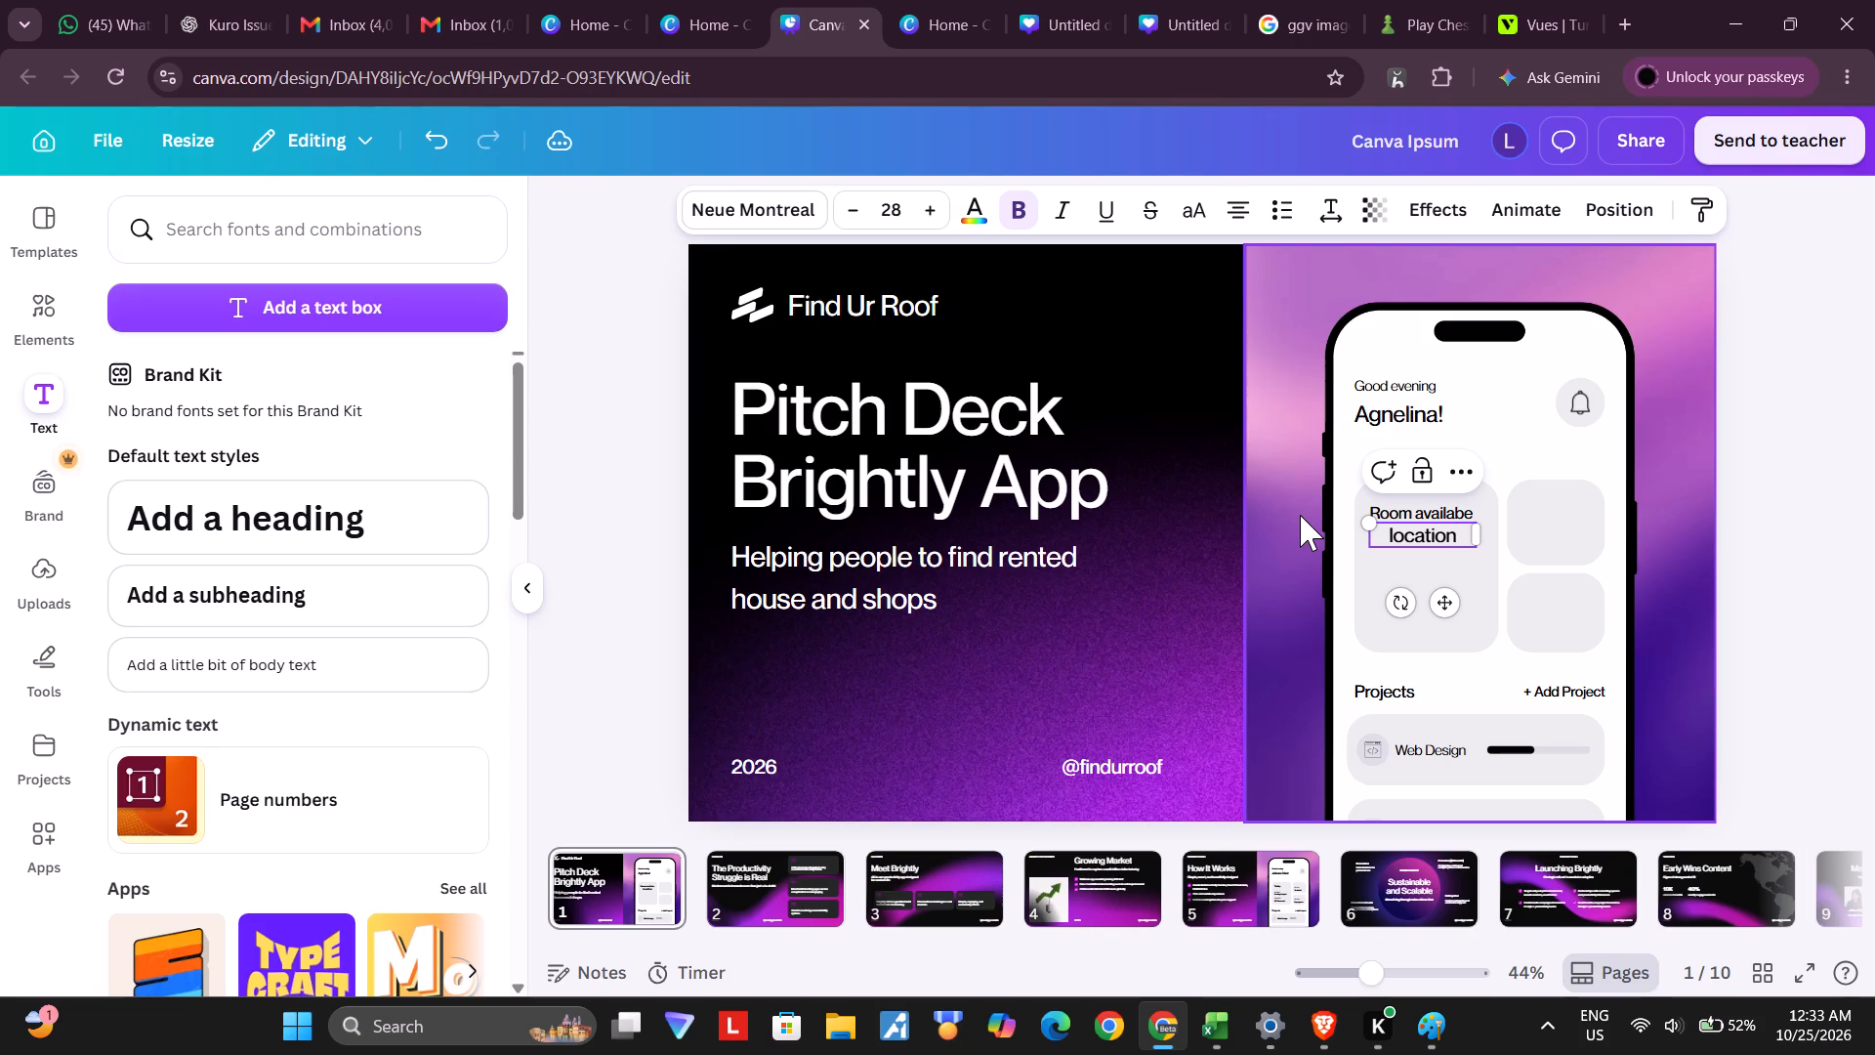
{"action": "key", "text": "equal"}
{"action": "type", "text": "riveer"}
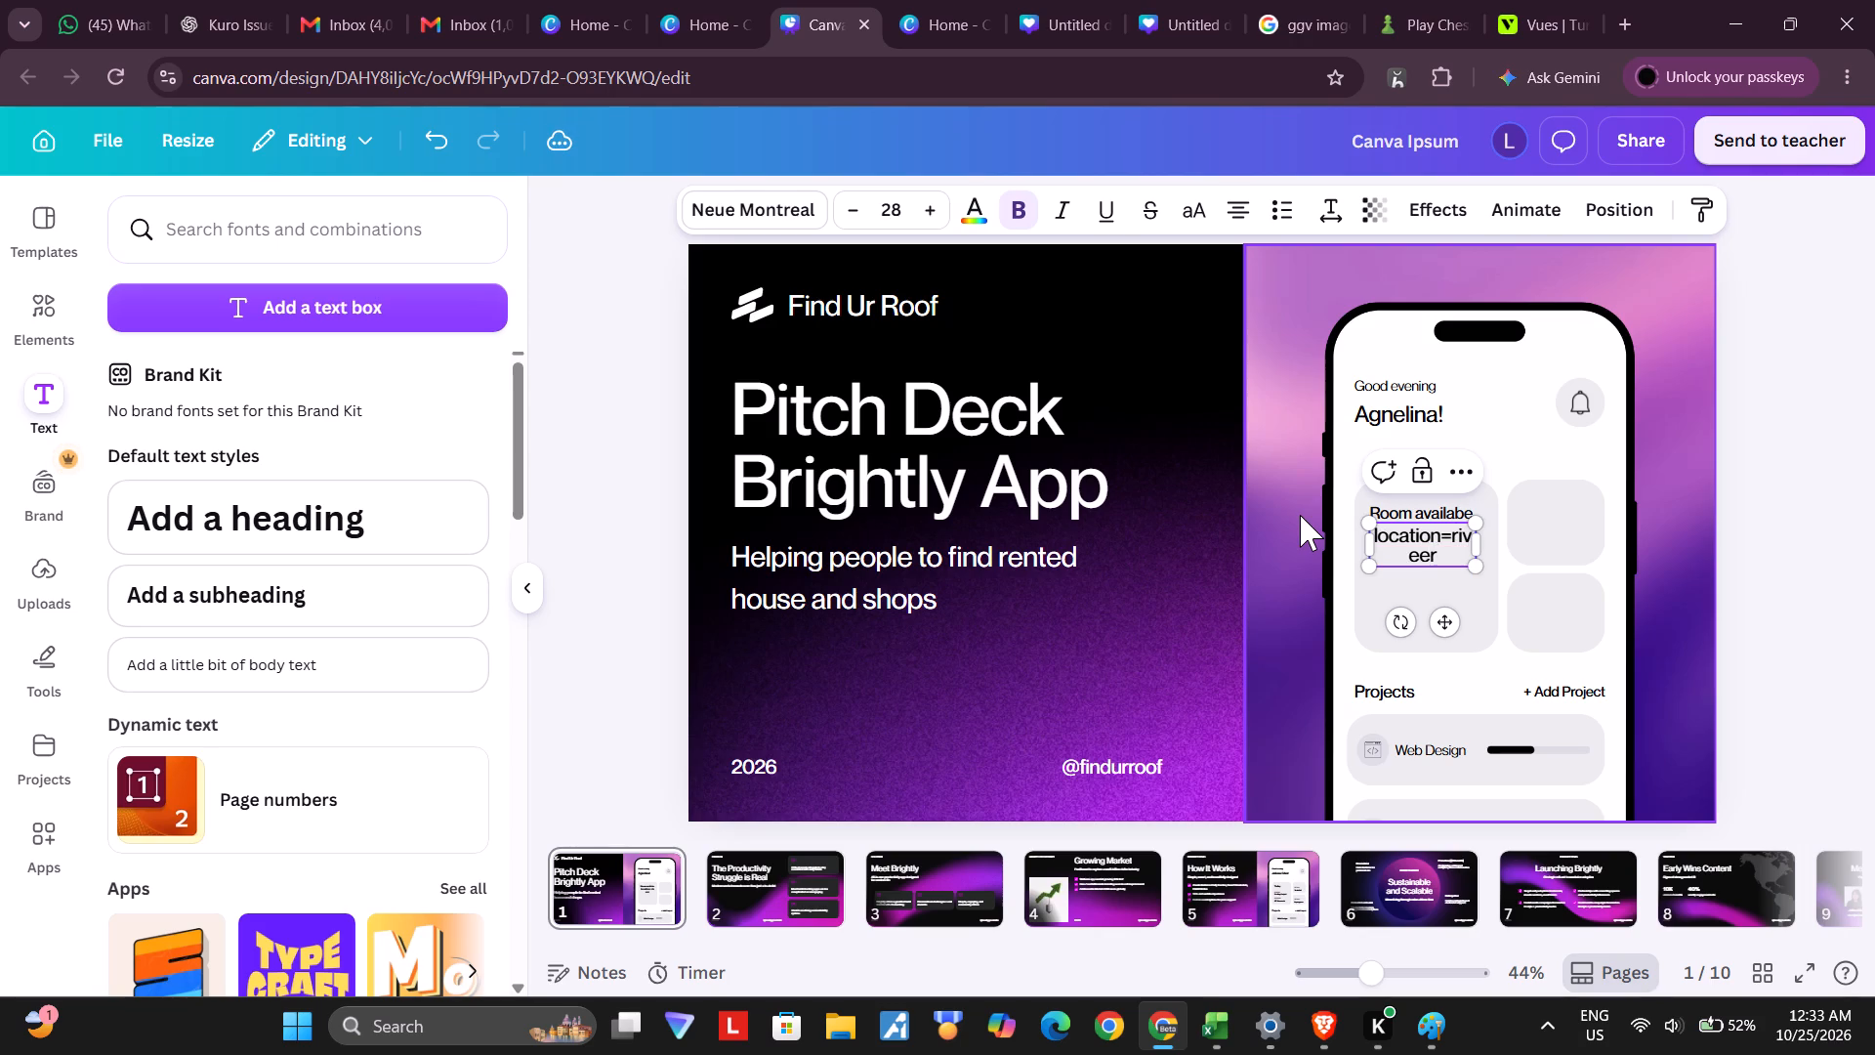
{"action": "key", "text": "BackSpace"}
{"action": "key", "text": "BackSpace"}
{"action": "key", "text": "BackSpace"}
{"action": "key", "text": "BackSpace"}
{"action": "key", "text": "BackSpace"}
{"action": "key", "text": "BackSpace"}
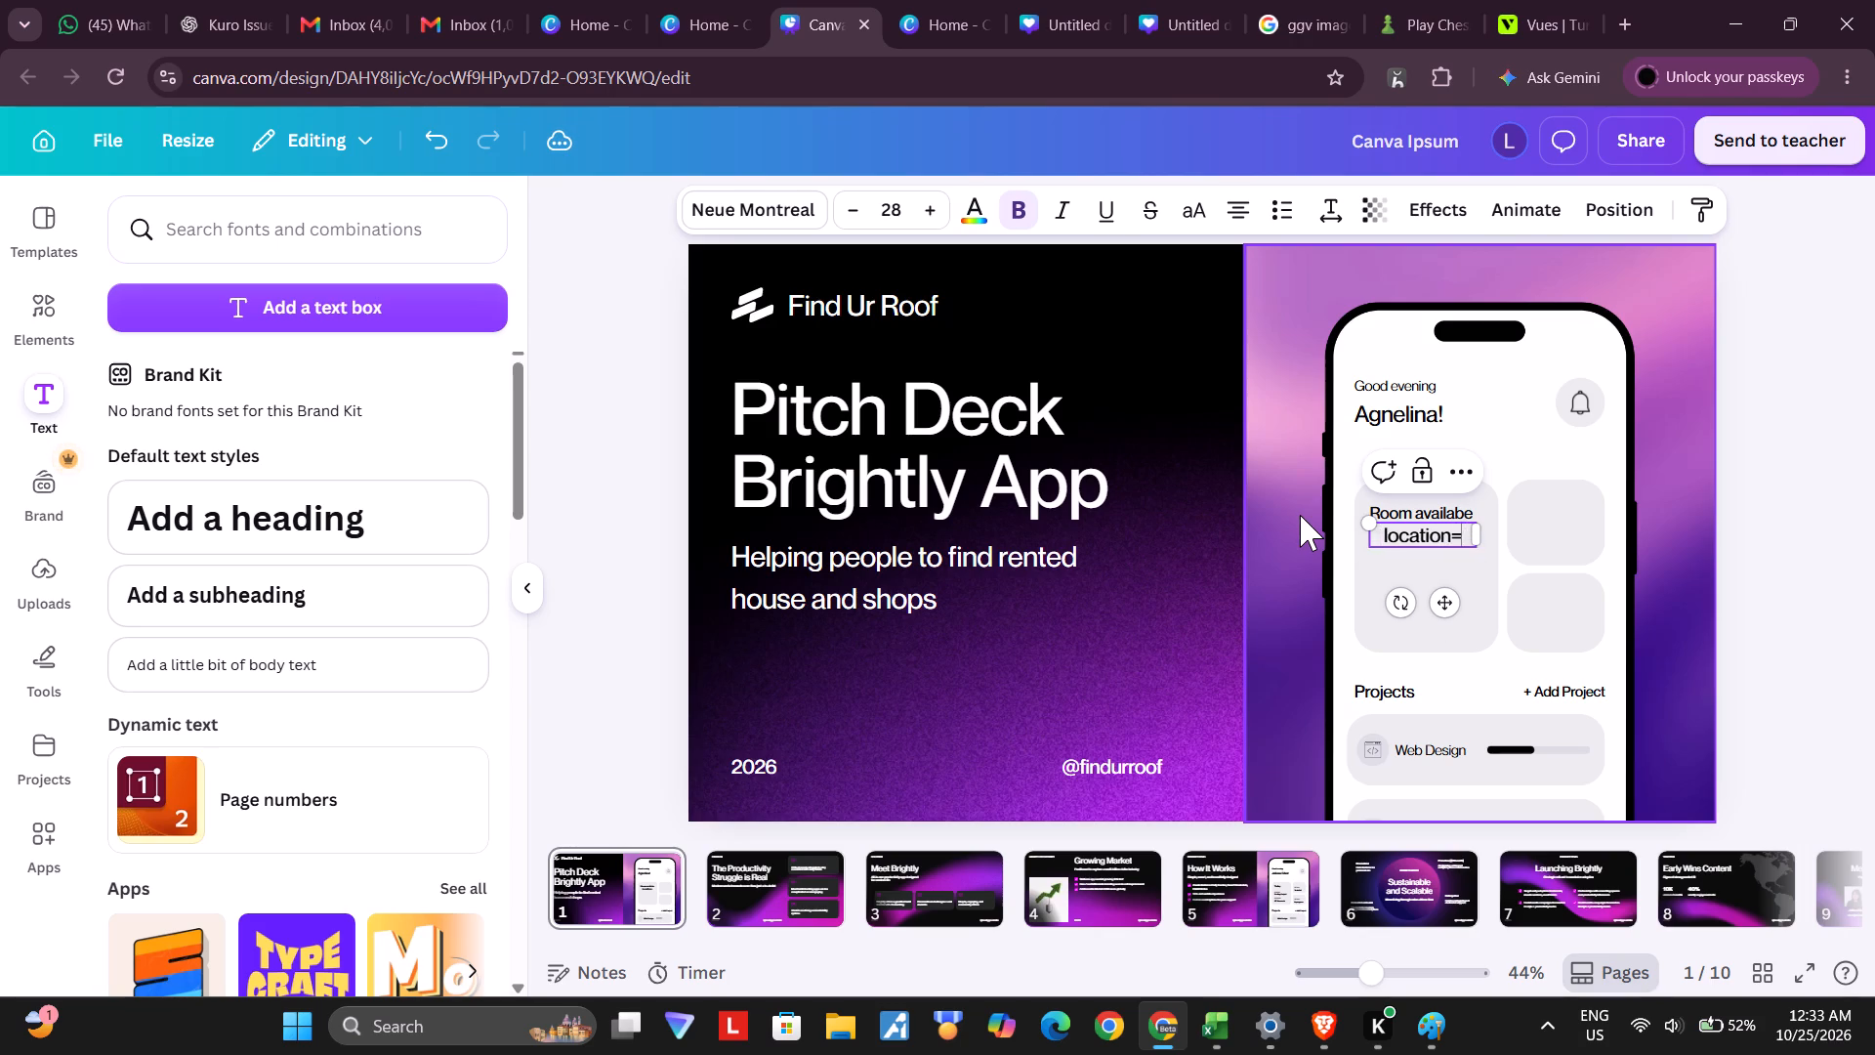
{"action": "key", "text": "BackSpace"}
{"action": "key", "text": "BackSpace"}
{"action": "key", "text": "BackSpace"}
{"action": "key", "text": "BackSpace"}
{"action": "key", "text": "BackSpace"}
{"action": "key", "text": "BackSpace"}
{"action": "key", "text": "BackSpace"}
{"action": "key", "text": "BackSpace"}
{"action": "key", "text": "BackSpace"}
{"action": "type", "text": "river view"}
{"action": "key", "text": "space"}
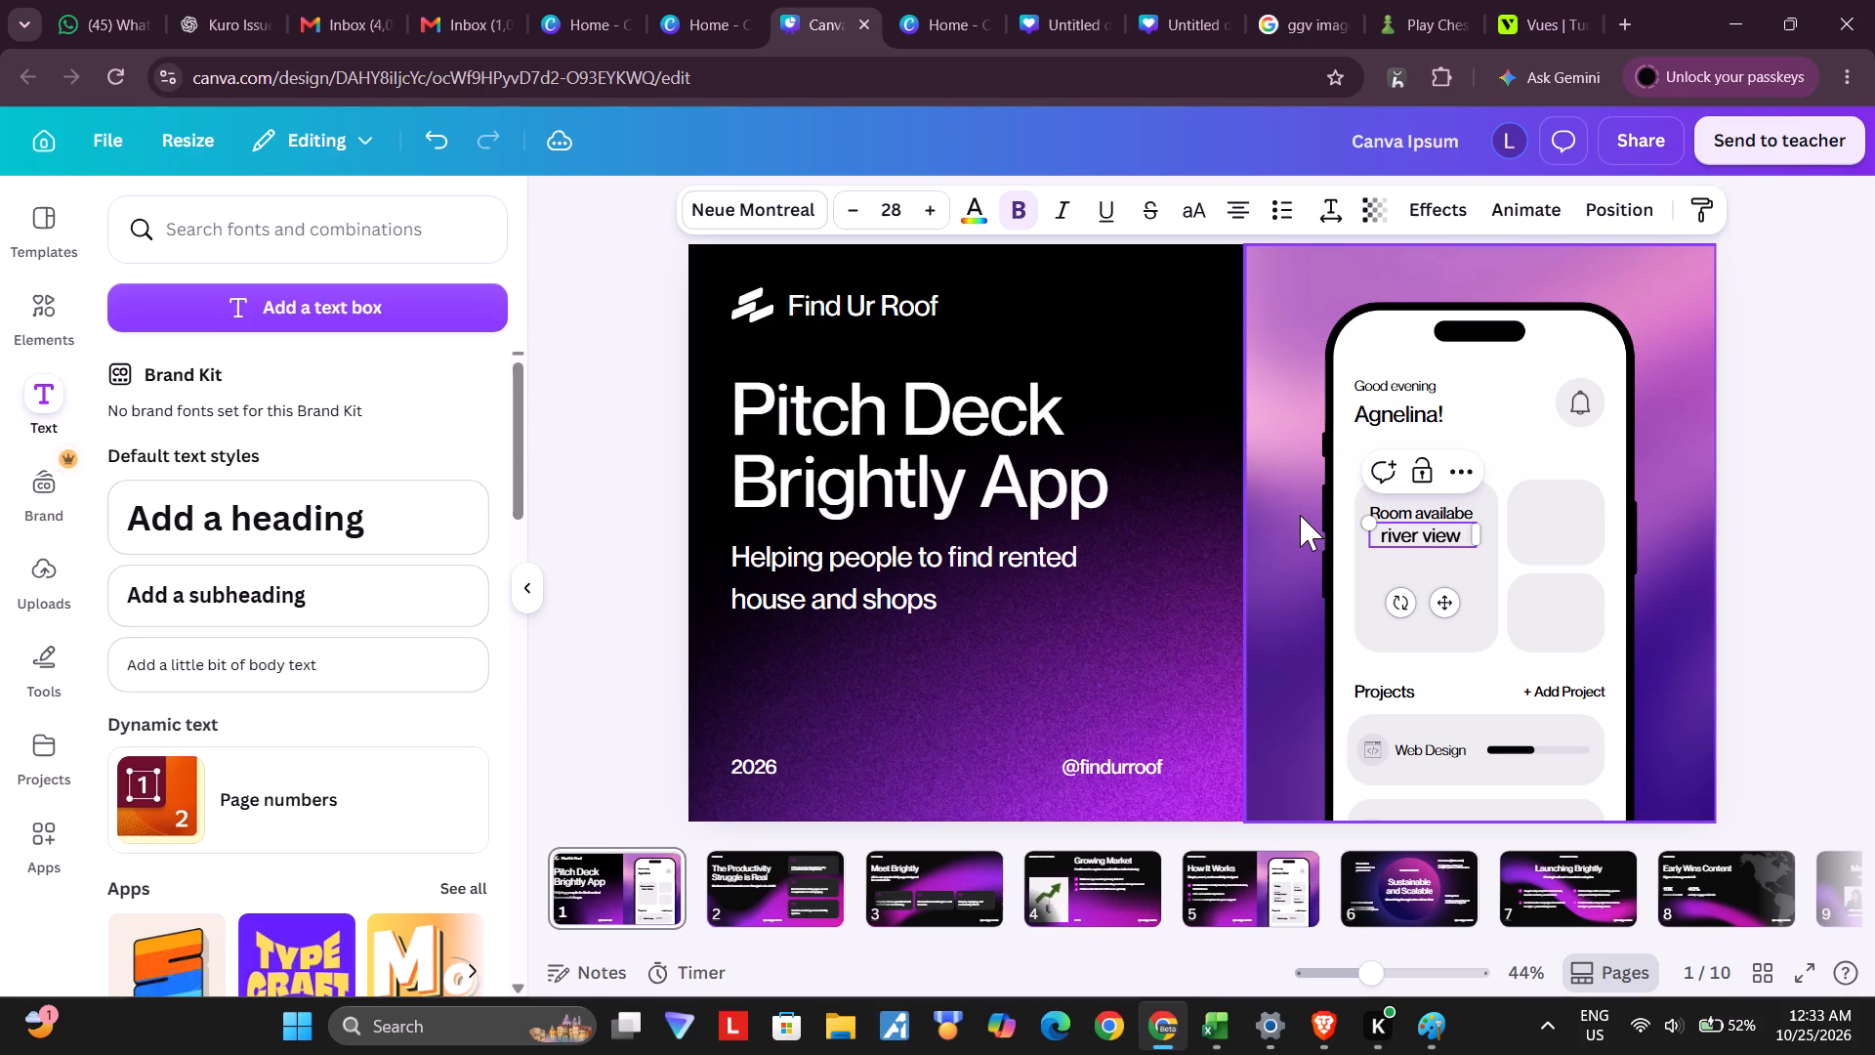
Extend the "river view" text on the phone mockup's large card with "gali no. 3".
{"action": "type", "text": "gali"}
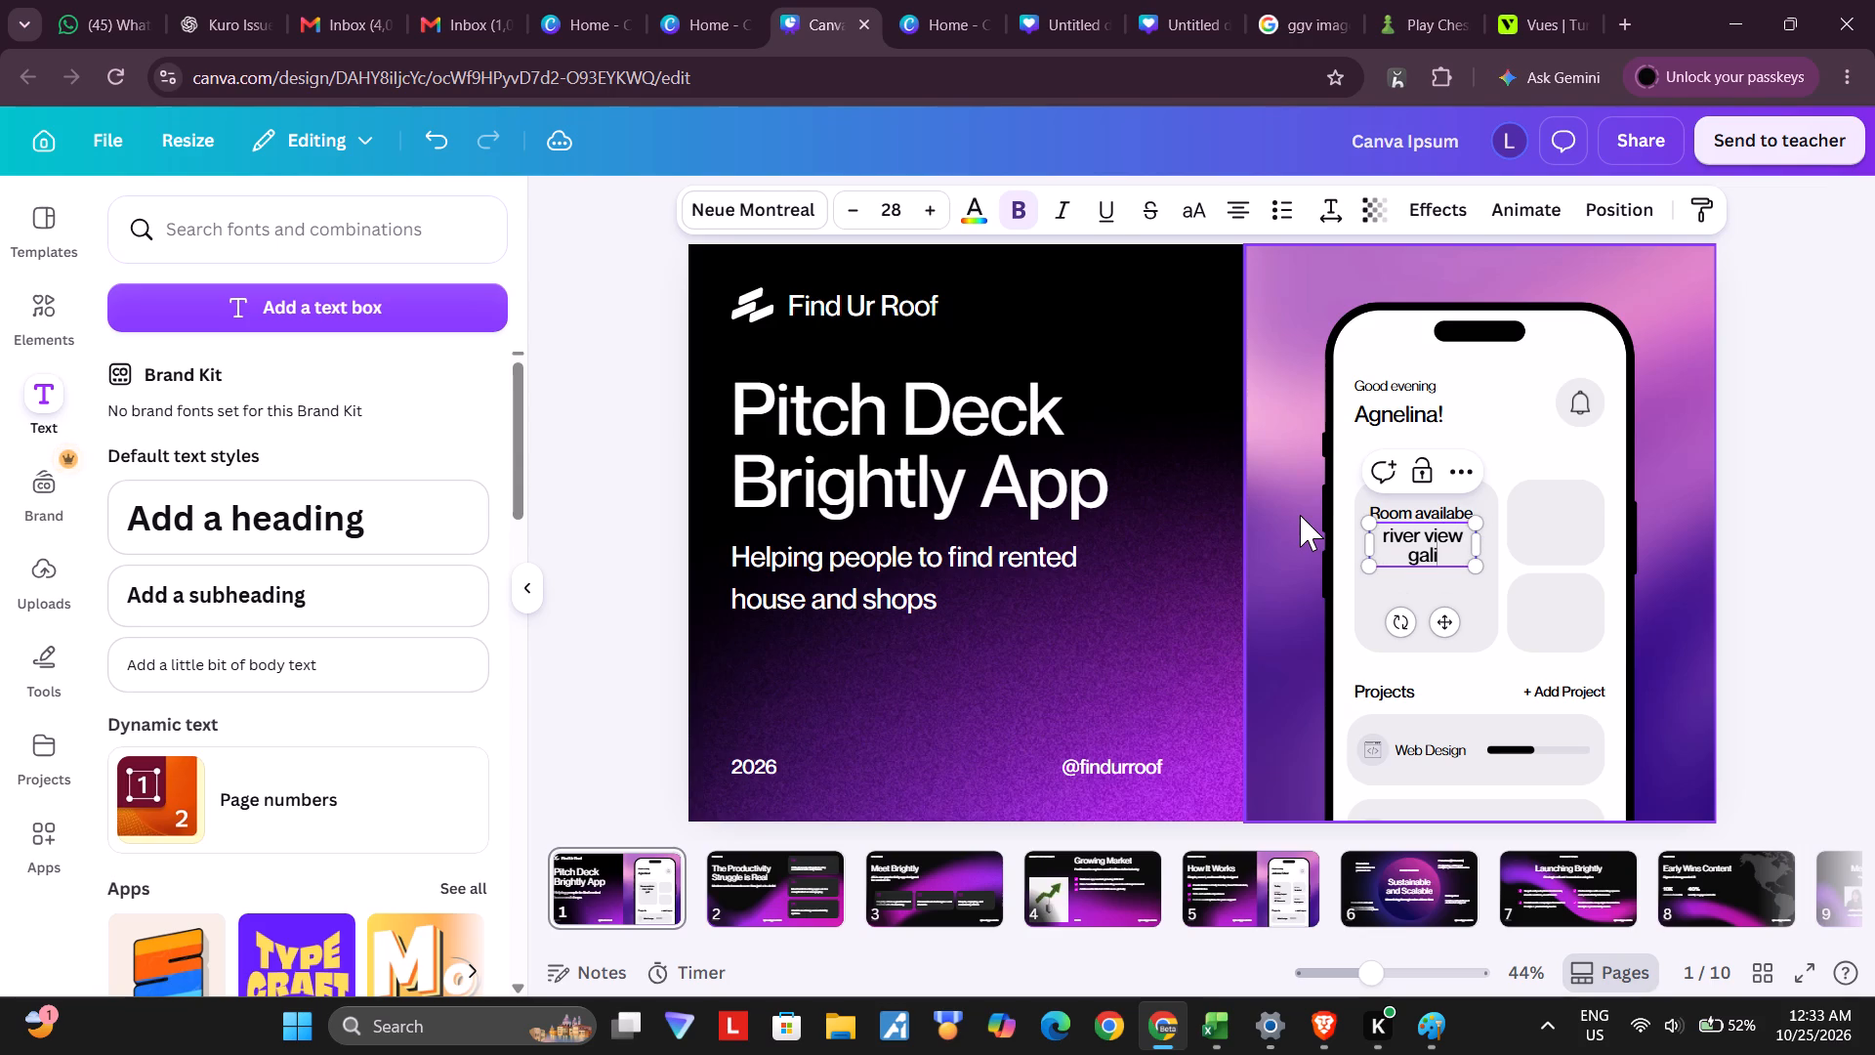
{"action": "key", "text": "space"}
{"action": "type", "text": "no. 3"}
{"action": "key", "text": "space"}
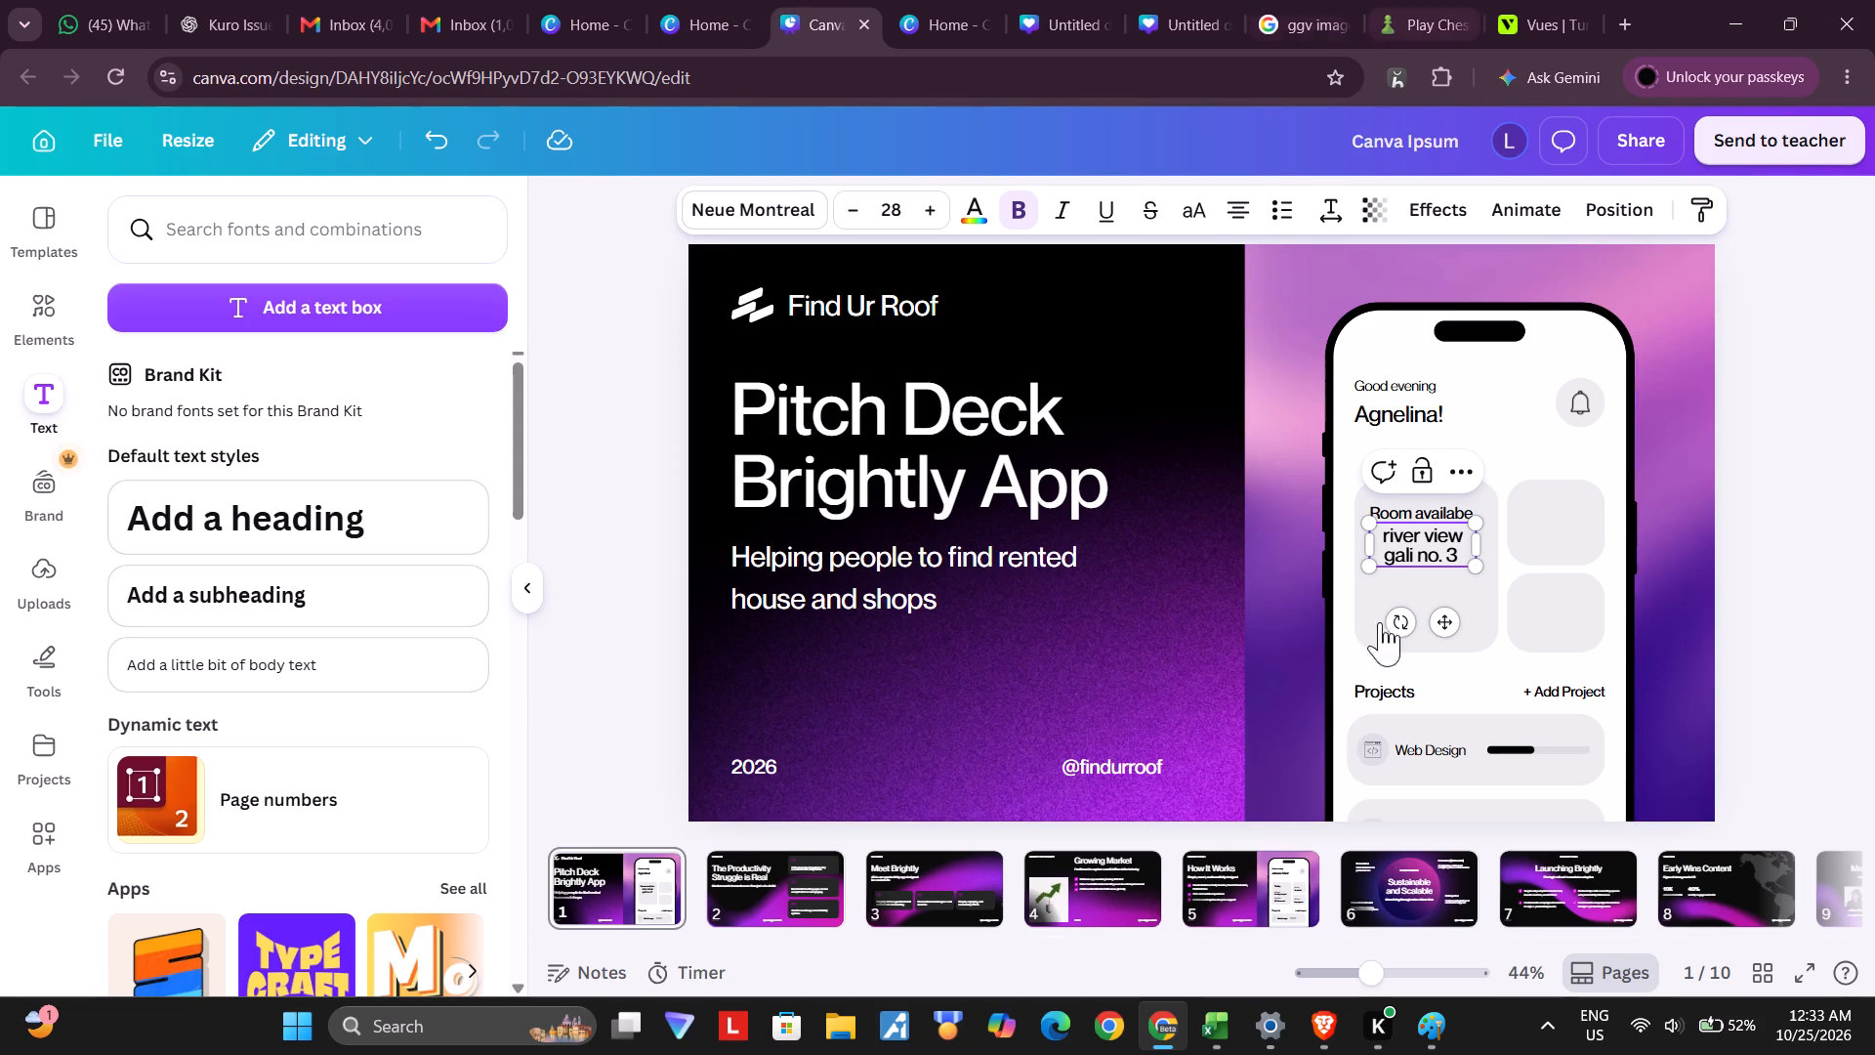
{"action": "left_click", "coordinate": [1800, 483]}
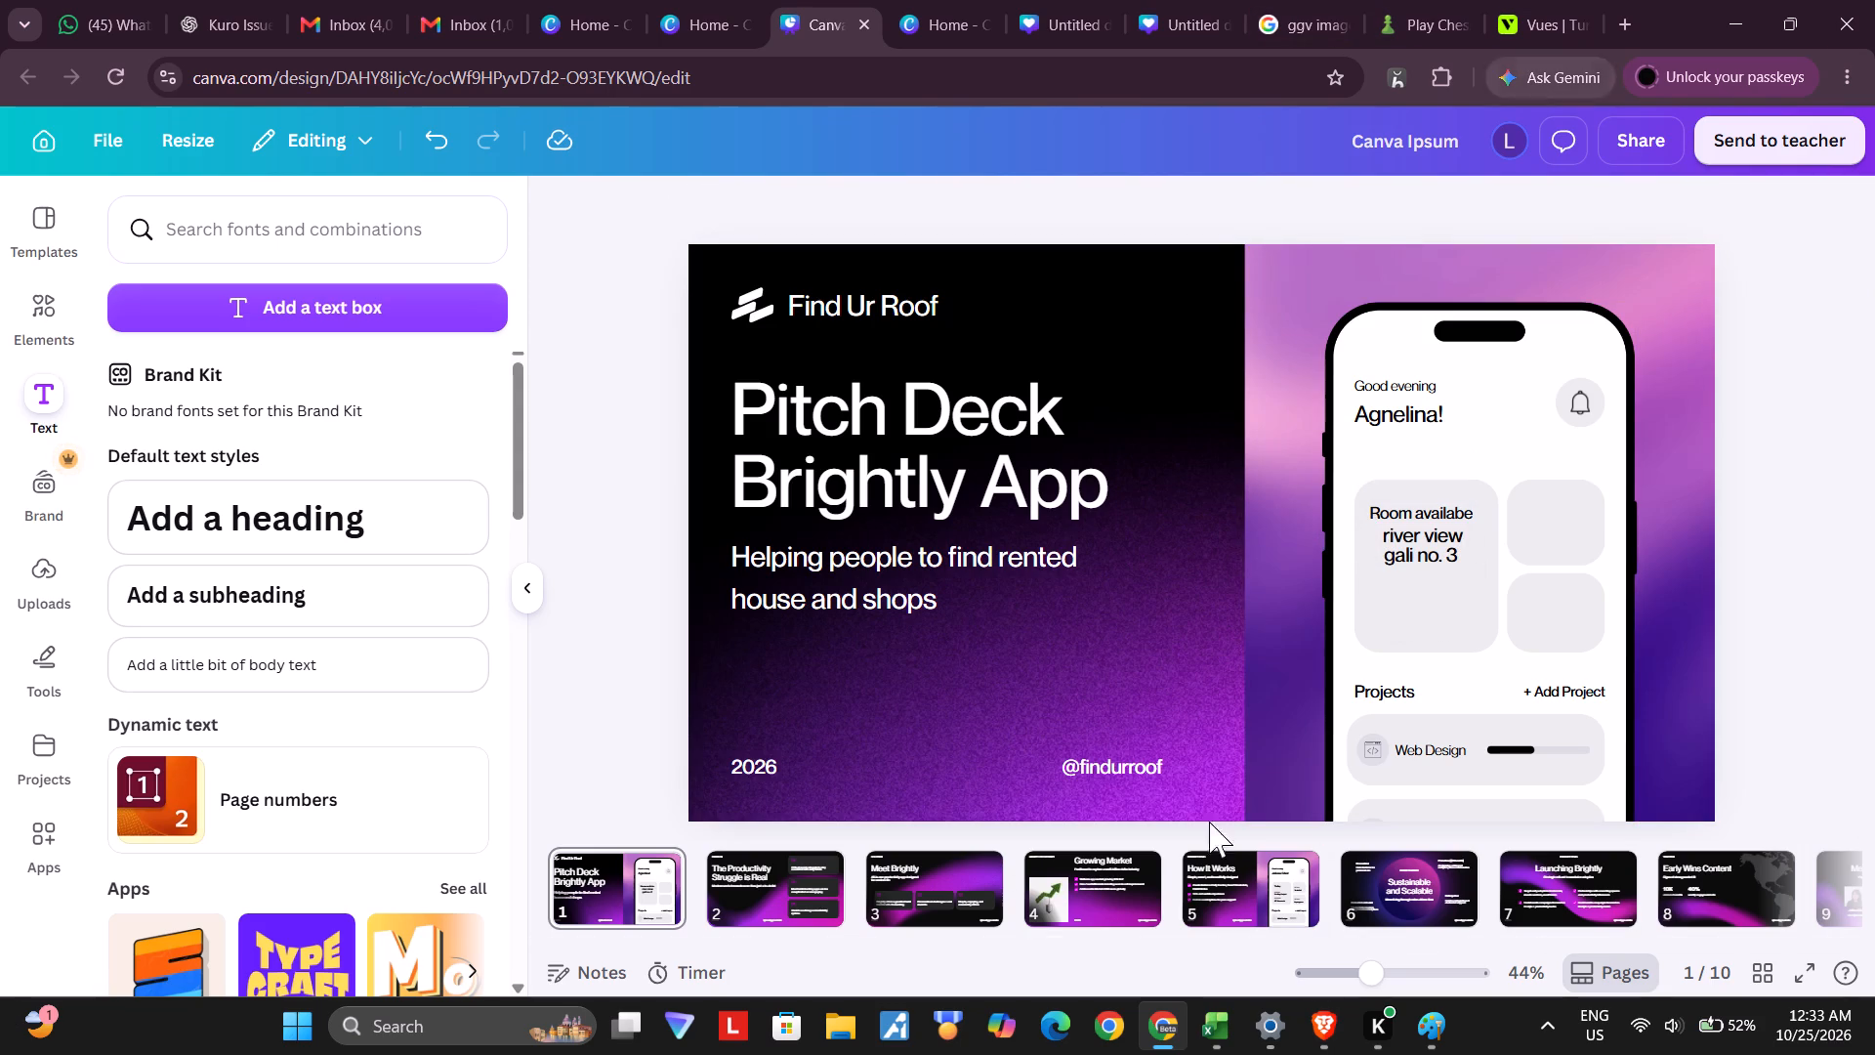
On slide 2, replace the heading with "Finding roof is real struggle".
{"action": "left_click", "coordinate": [803, 880]}
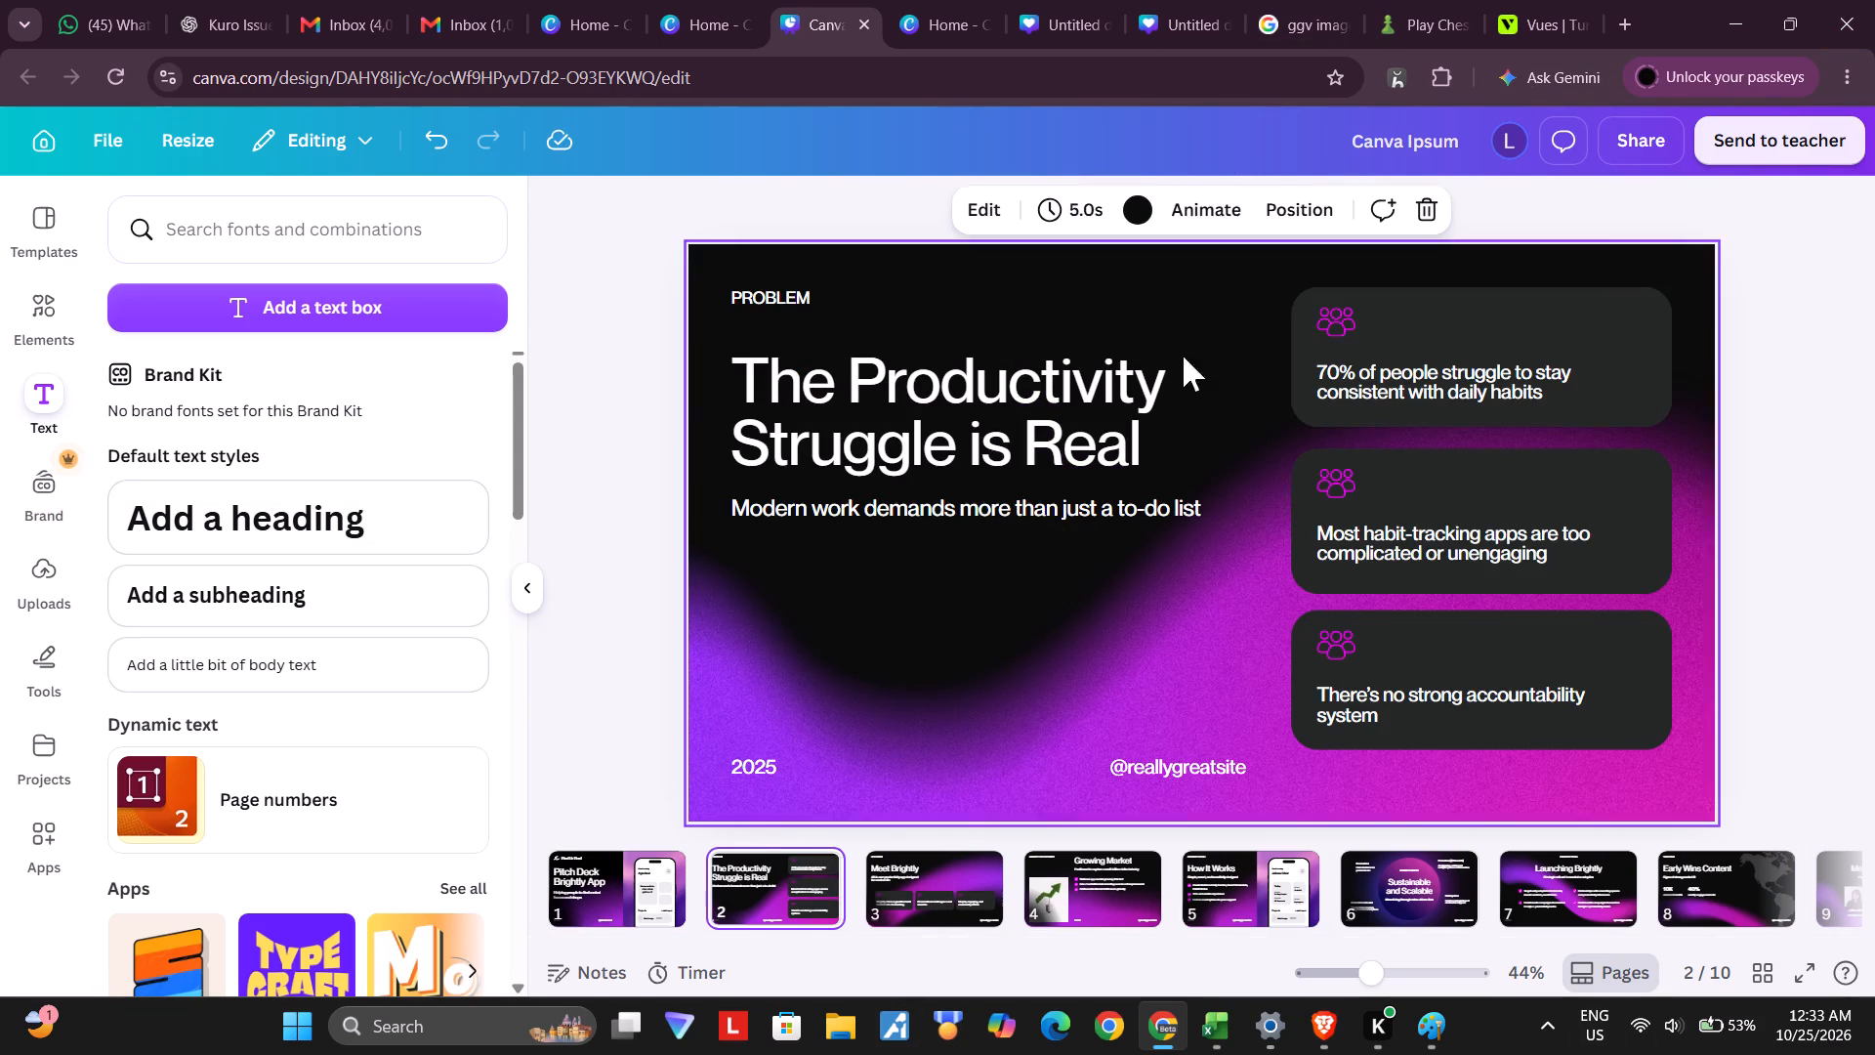
{"action": "double_click", "coordinate": [976, 422]}
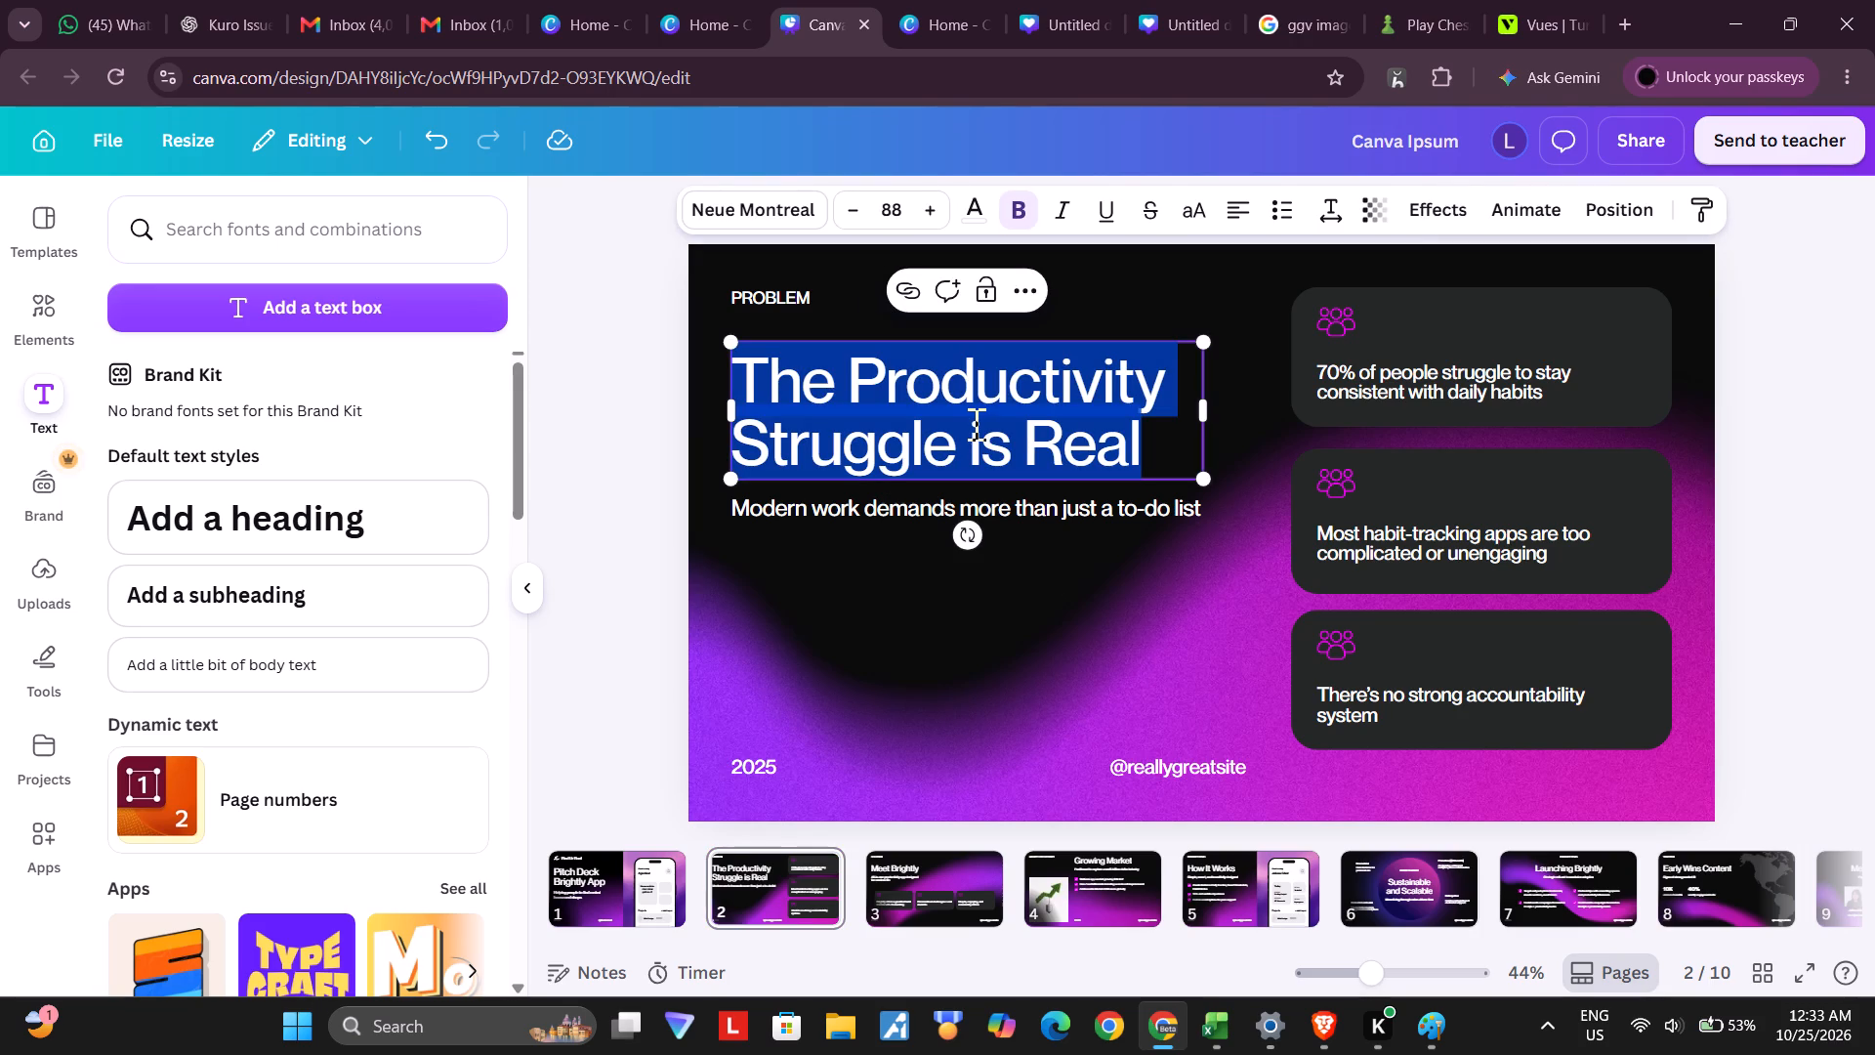
{"action": "type", "text": "inding"}
{"action": "key", "text": "space"}
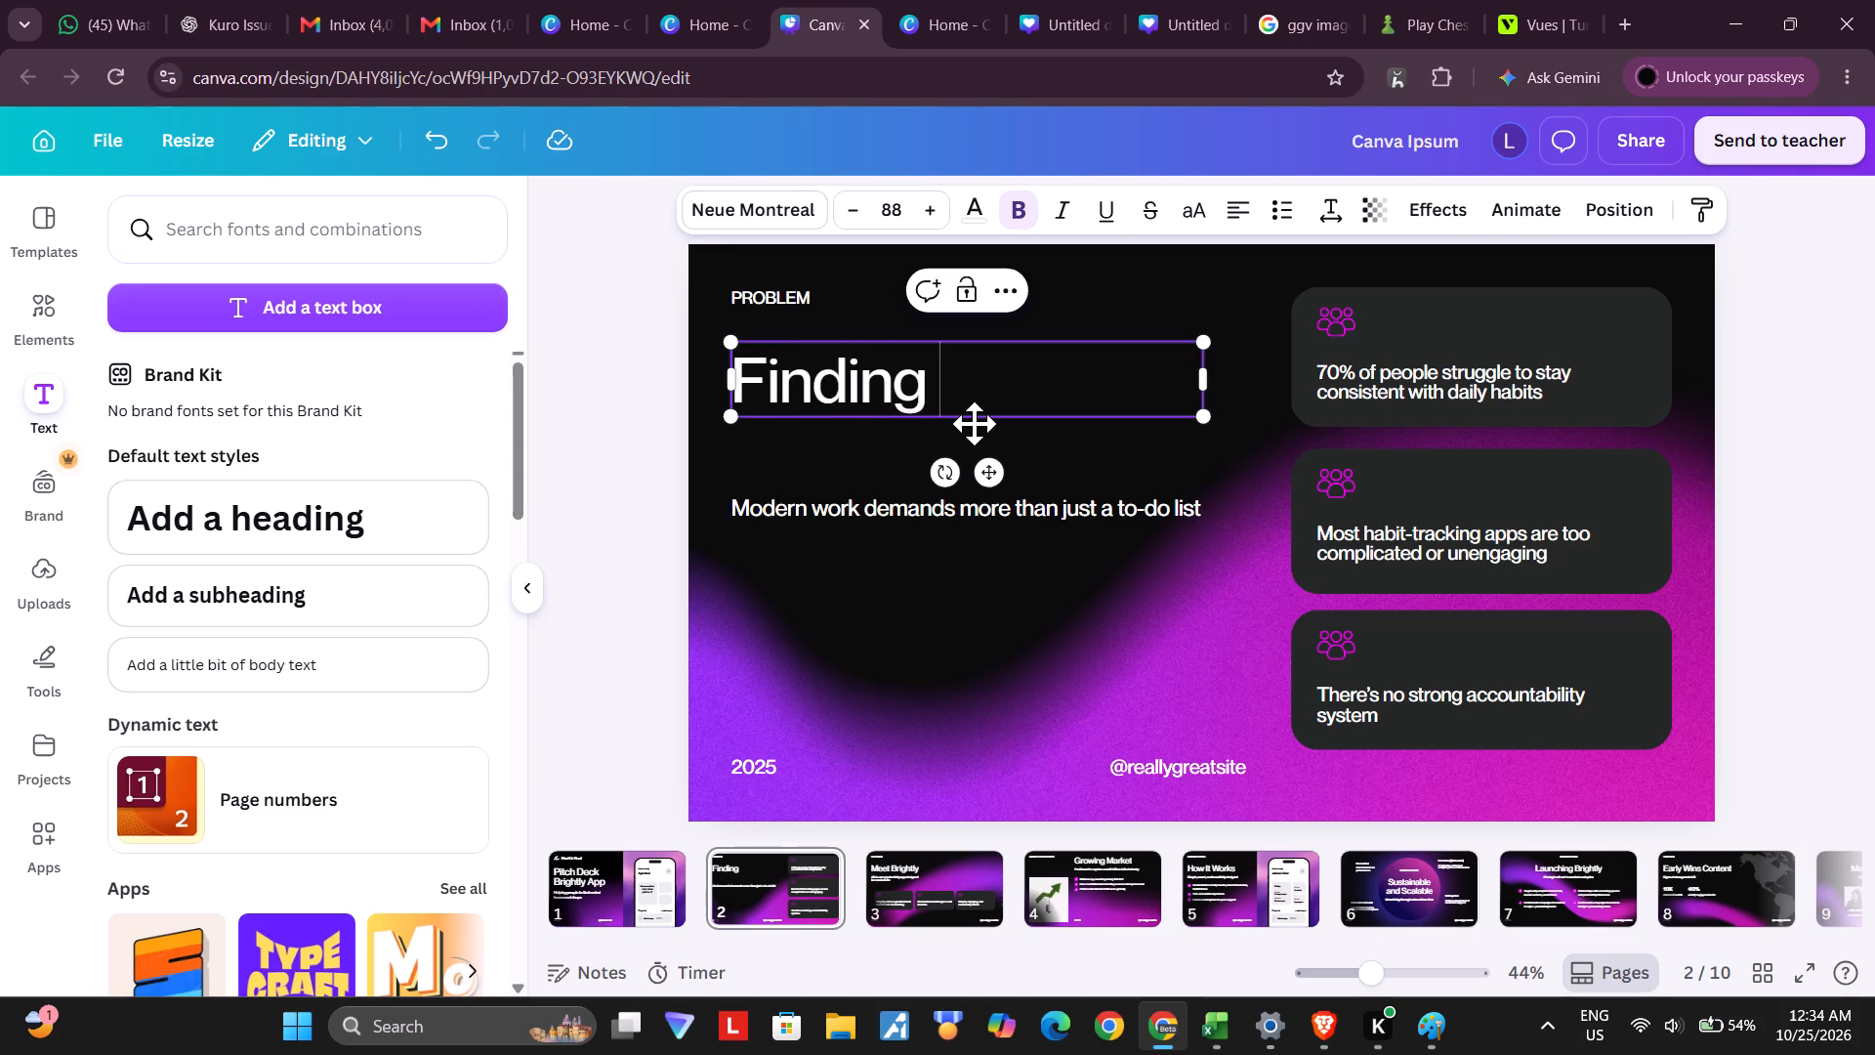
{"action": "type", "text": "roof is rea"}
{"action": "type", "text": "l s"}
{"action": "type", "text": "trugg"}
{"action": "type", "text": "le"}
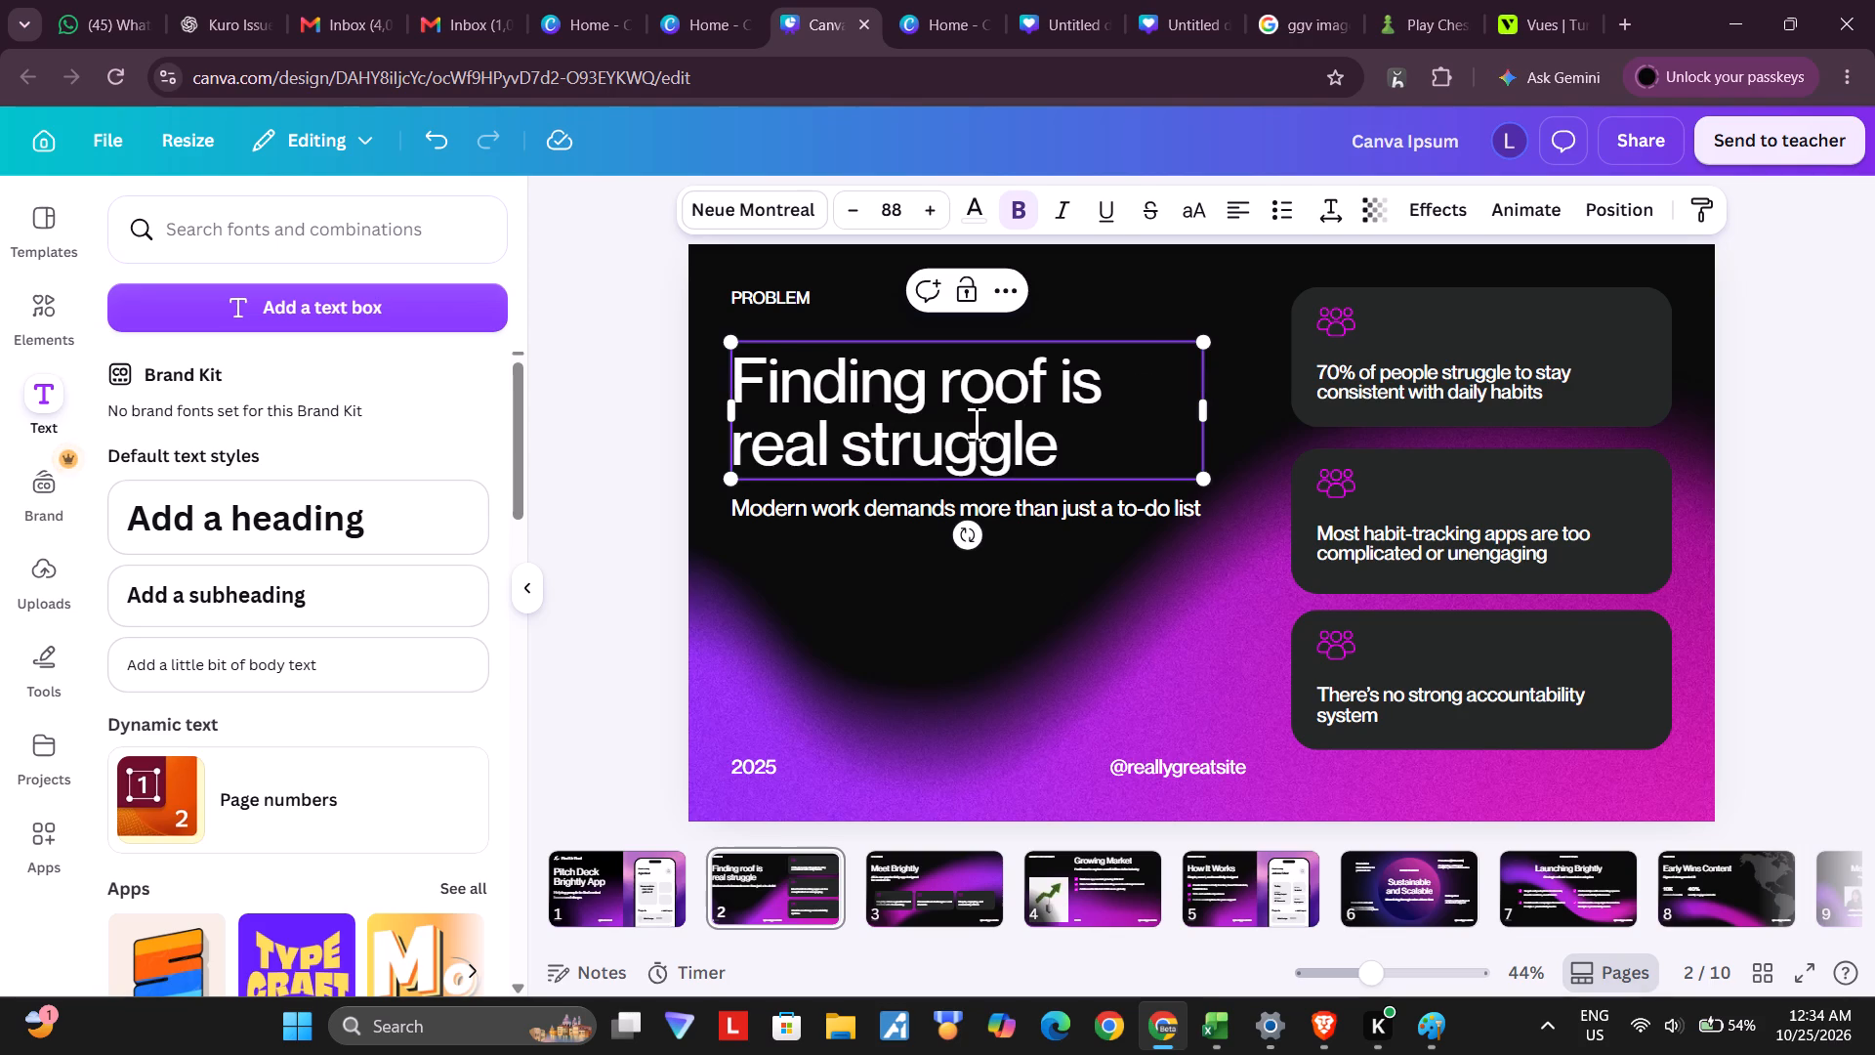
Replace the subtitle below slide 2's heading with "students need instant pg or hostel".
{"action": "double_click", "coordinate": [1008, 501]}
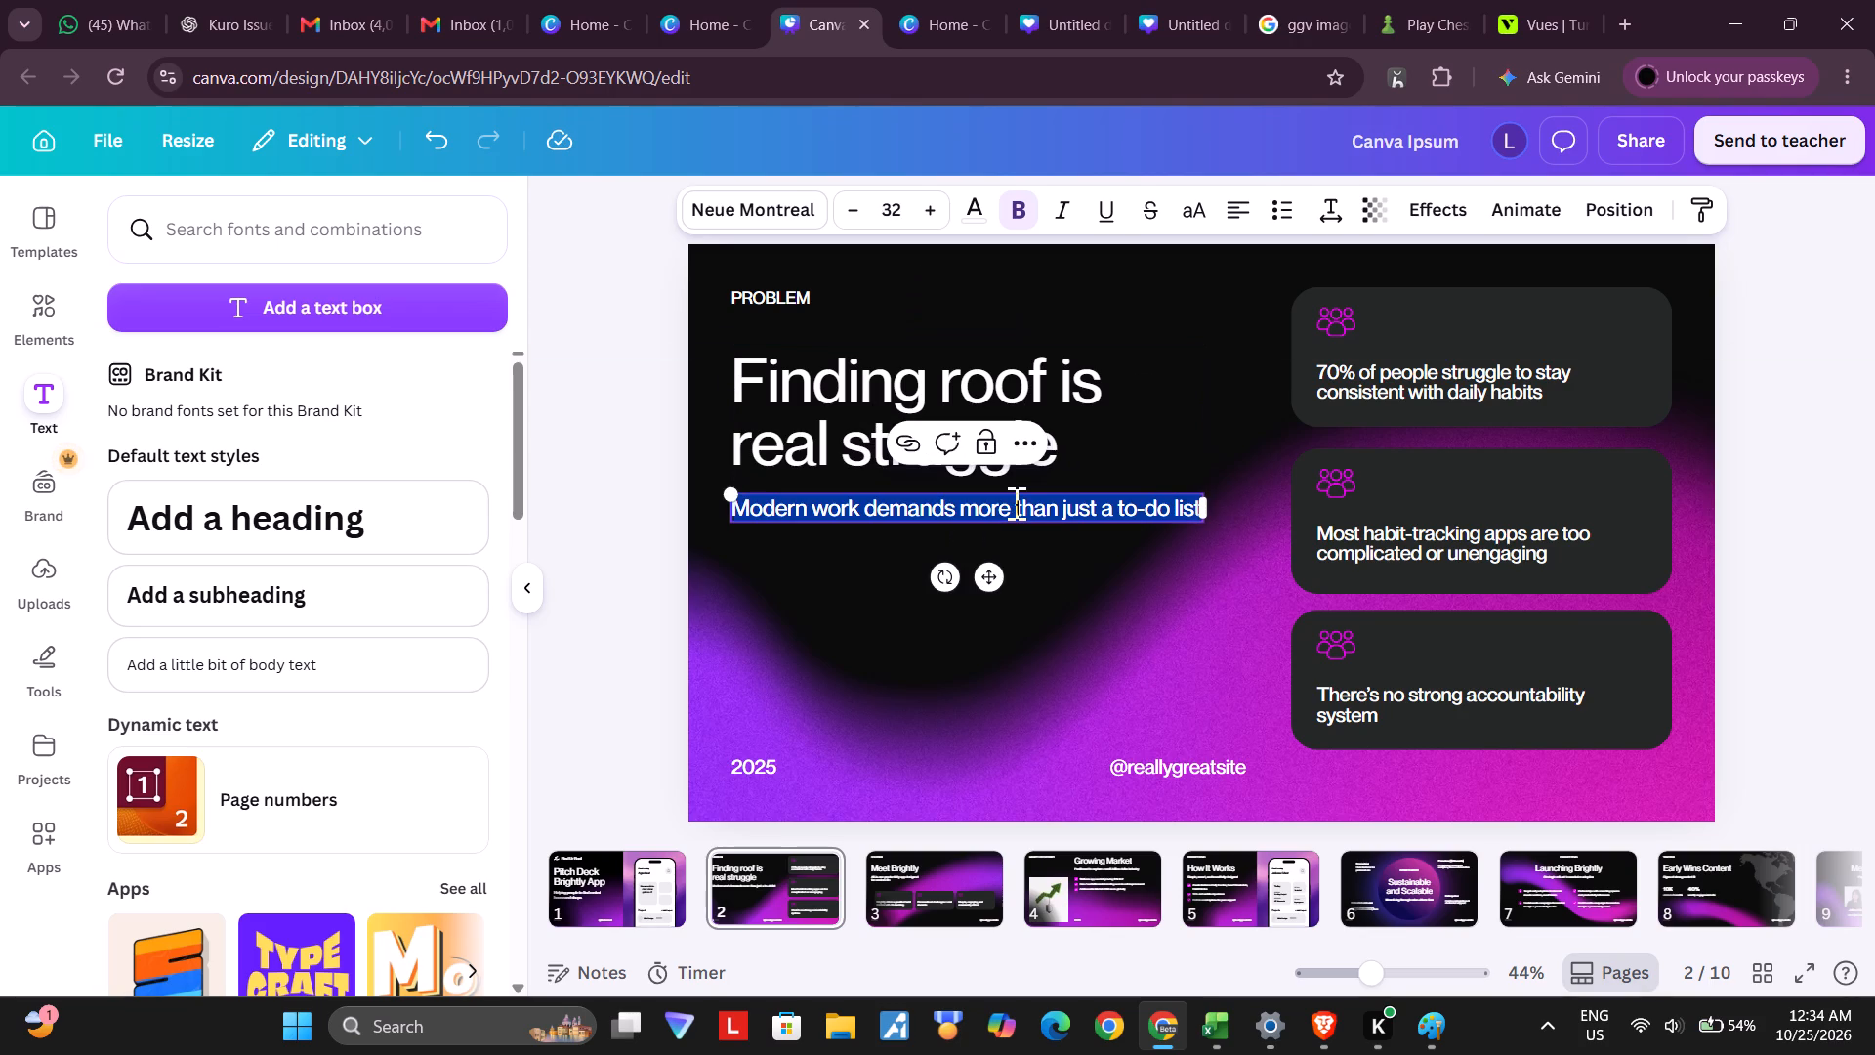
{"action": "type", "text": "students"}
{"action": "key", "text": "space"}
{"action": "type", "text": "need instant"}
{"action": "key", "text": "space"}
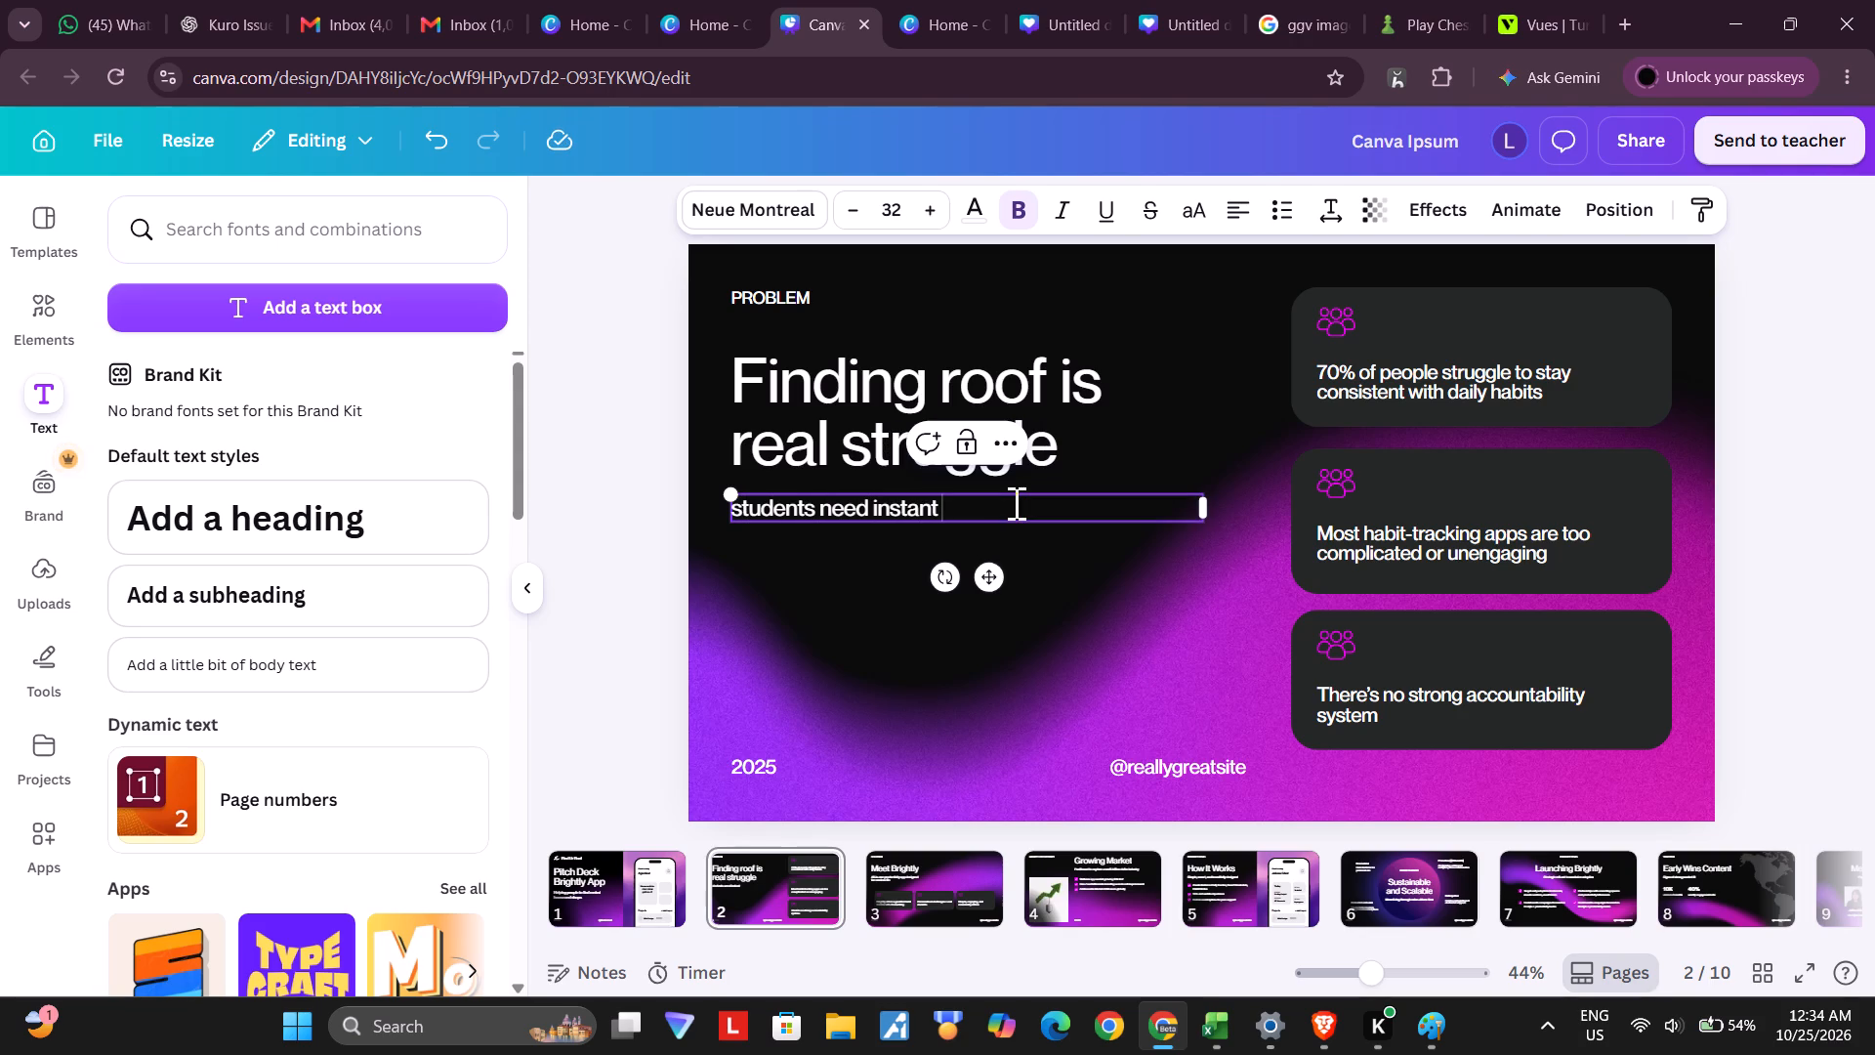
{"action": "type", "text": "pg"}
{"action": "key", "text": "space"}
{"action": "type", "text": "or hostel"}
Replace the first problem card's text with "70% of students struggle to find best fit pgs for them according to their budeget and comfort".
{"action": "double_click", "coordinate": [1462, 395]}
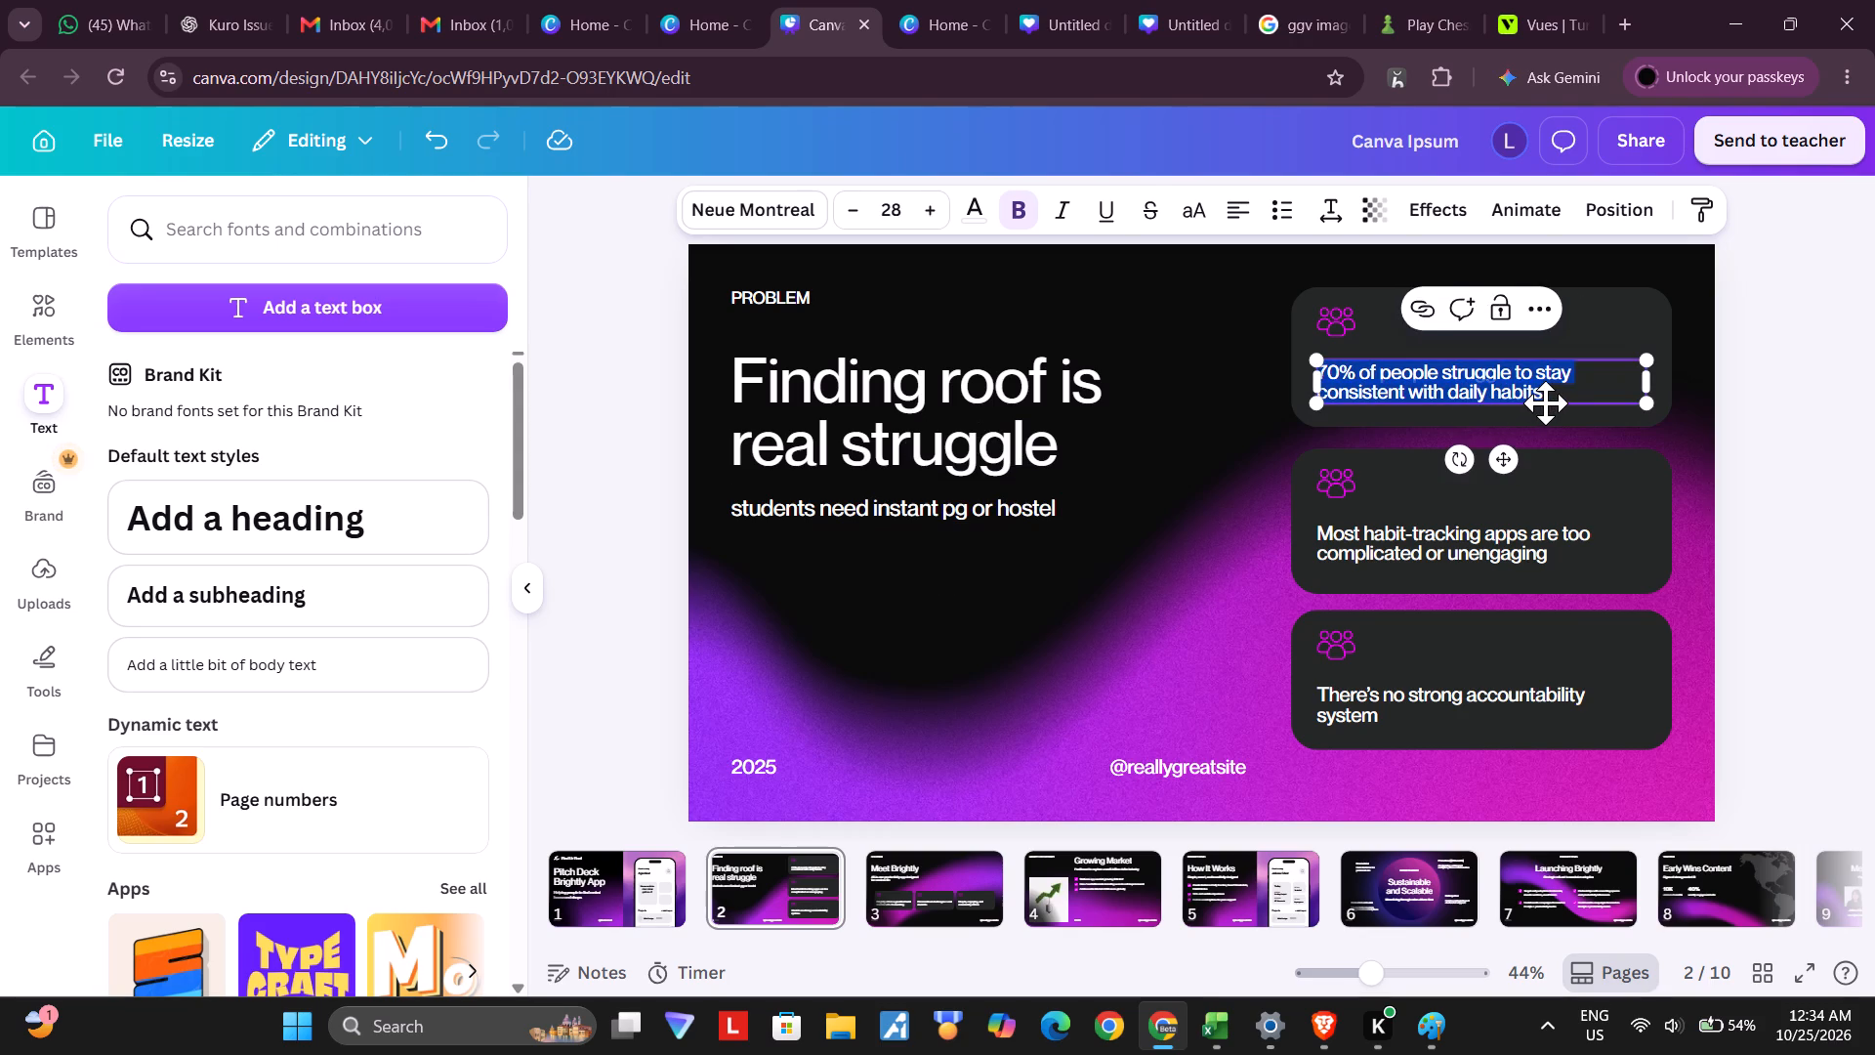
{"action": "type", "text": "7-"}
{"action": "key", "text": "BackSpace"}
{"action": "key", "text": "0"}
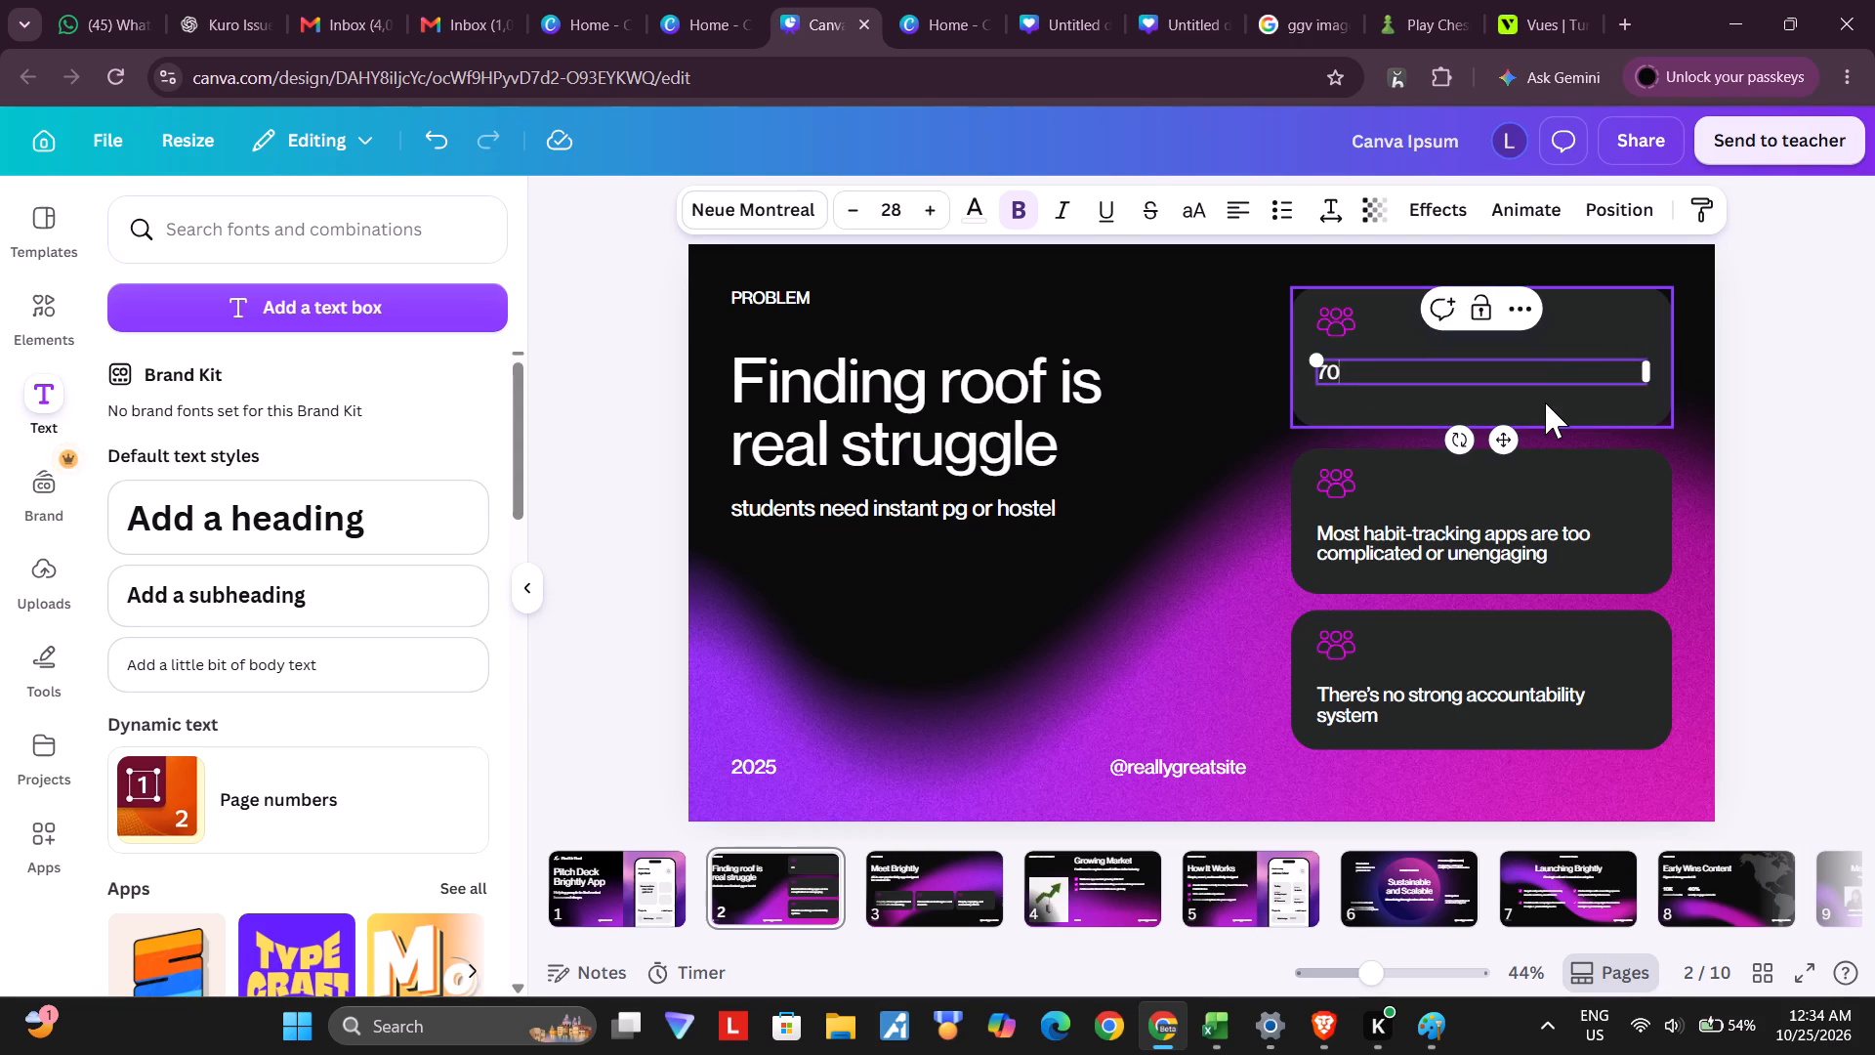
{"action": "type", "text": "%"}
{"action": "key", "text": "space"}
{"action": "type", "text": "of students struggle"}
{"action": "key", "text": "space"}
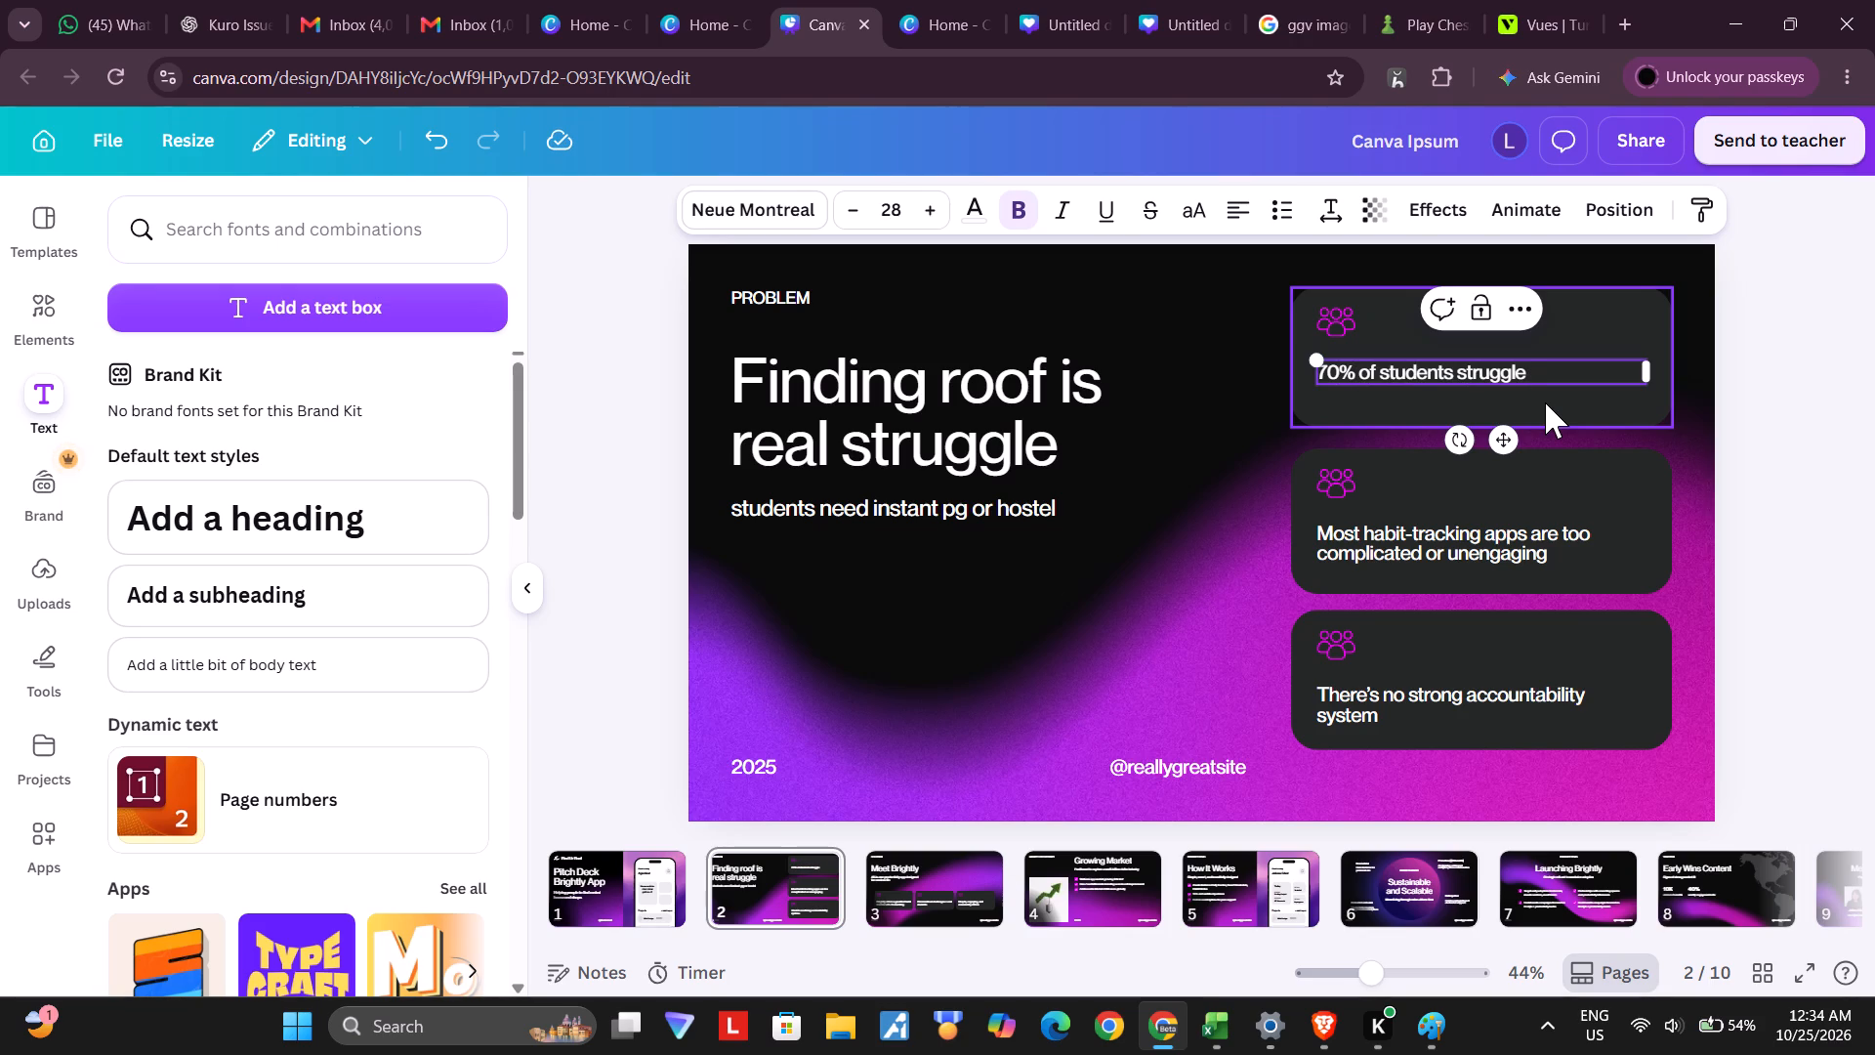
{"action": "type", "text": "to find best fit"}
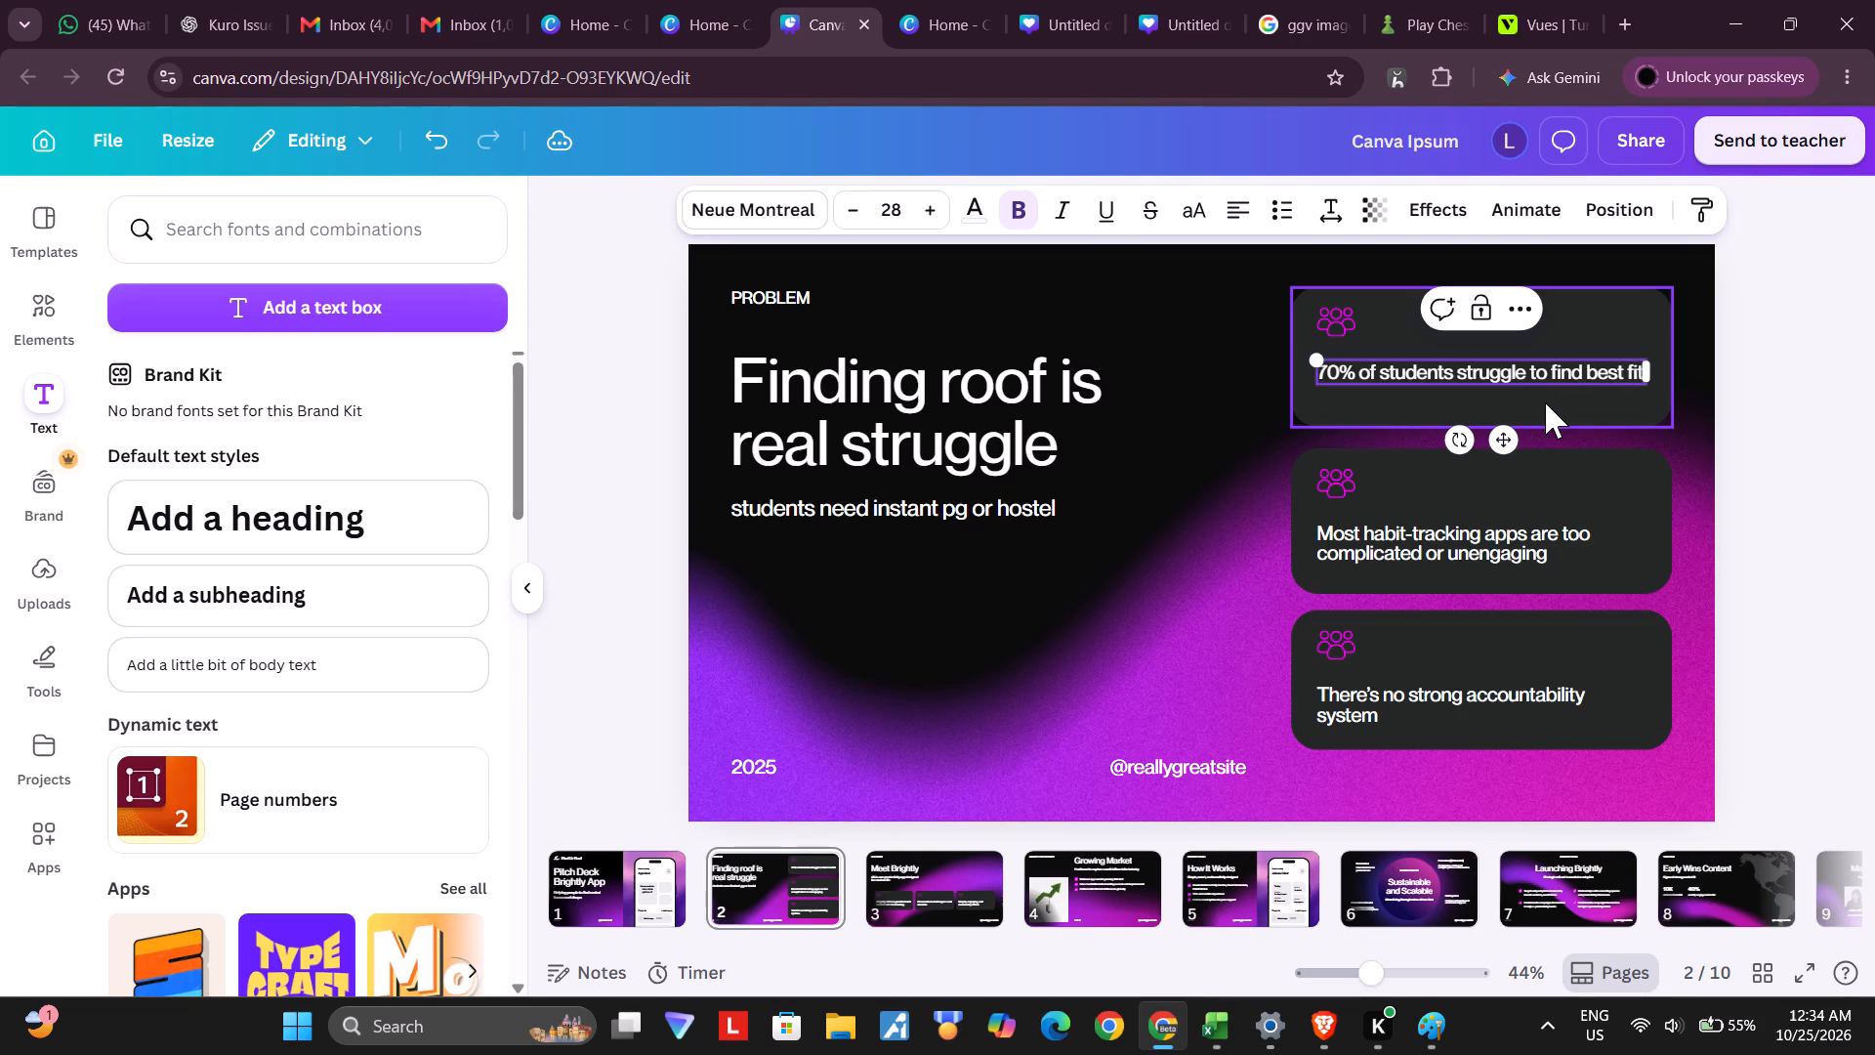
{"action": "key", "text": "space"}
{"action": "type", "text": "pgs"}
{"action": "key", "text": "space"}
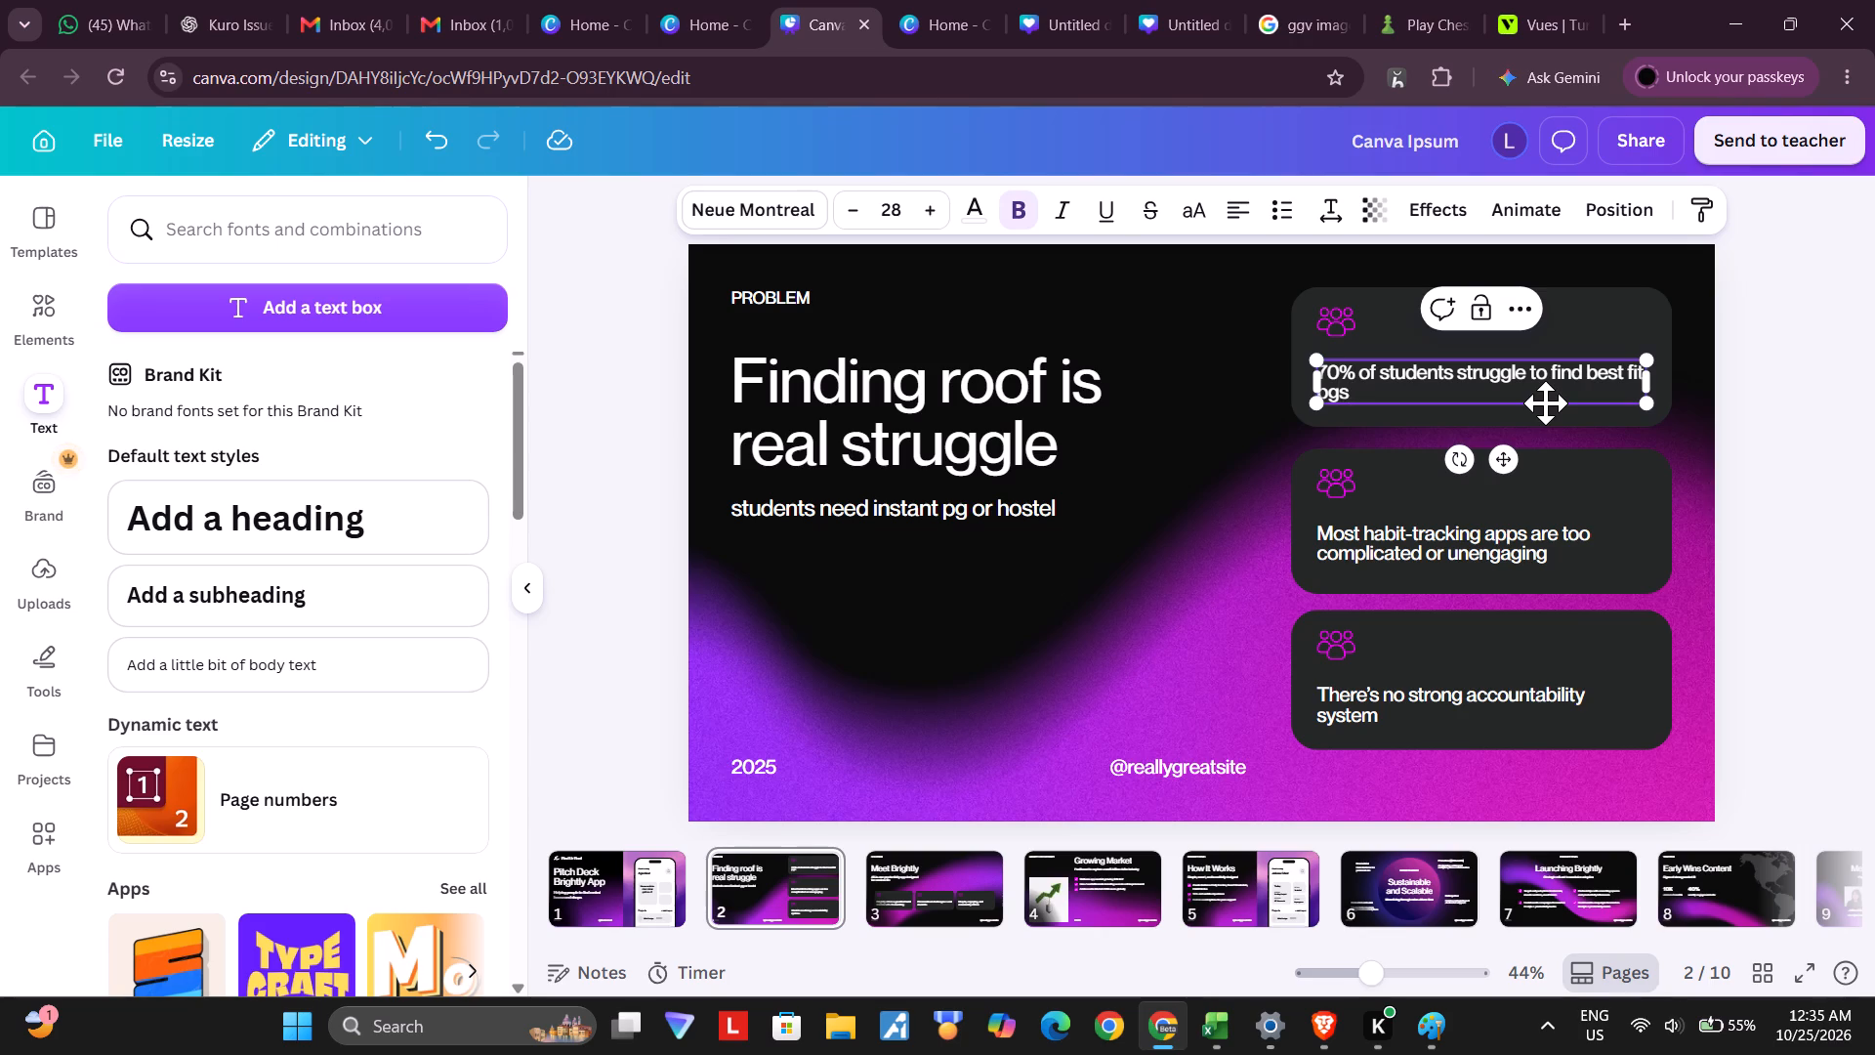
{"action": "type", "text": "for"}
{"action": "key", "text": "space"}
{"action": "type", "text": "them according to th"}
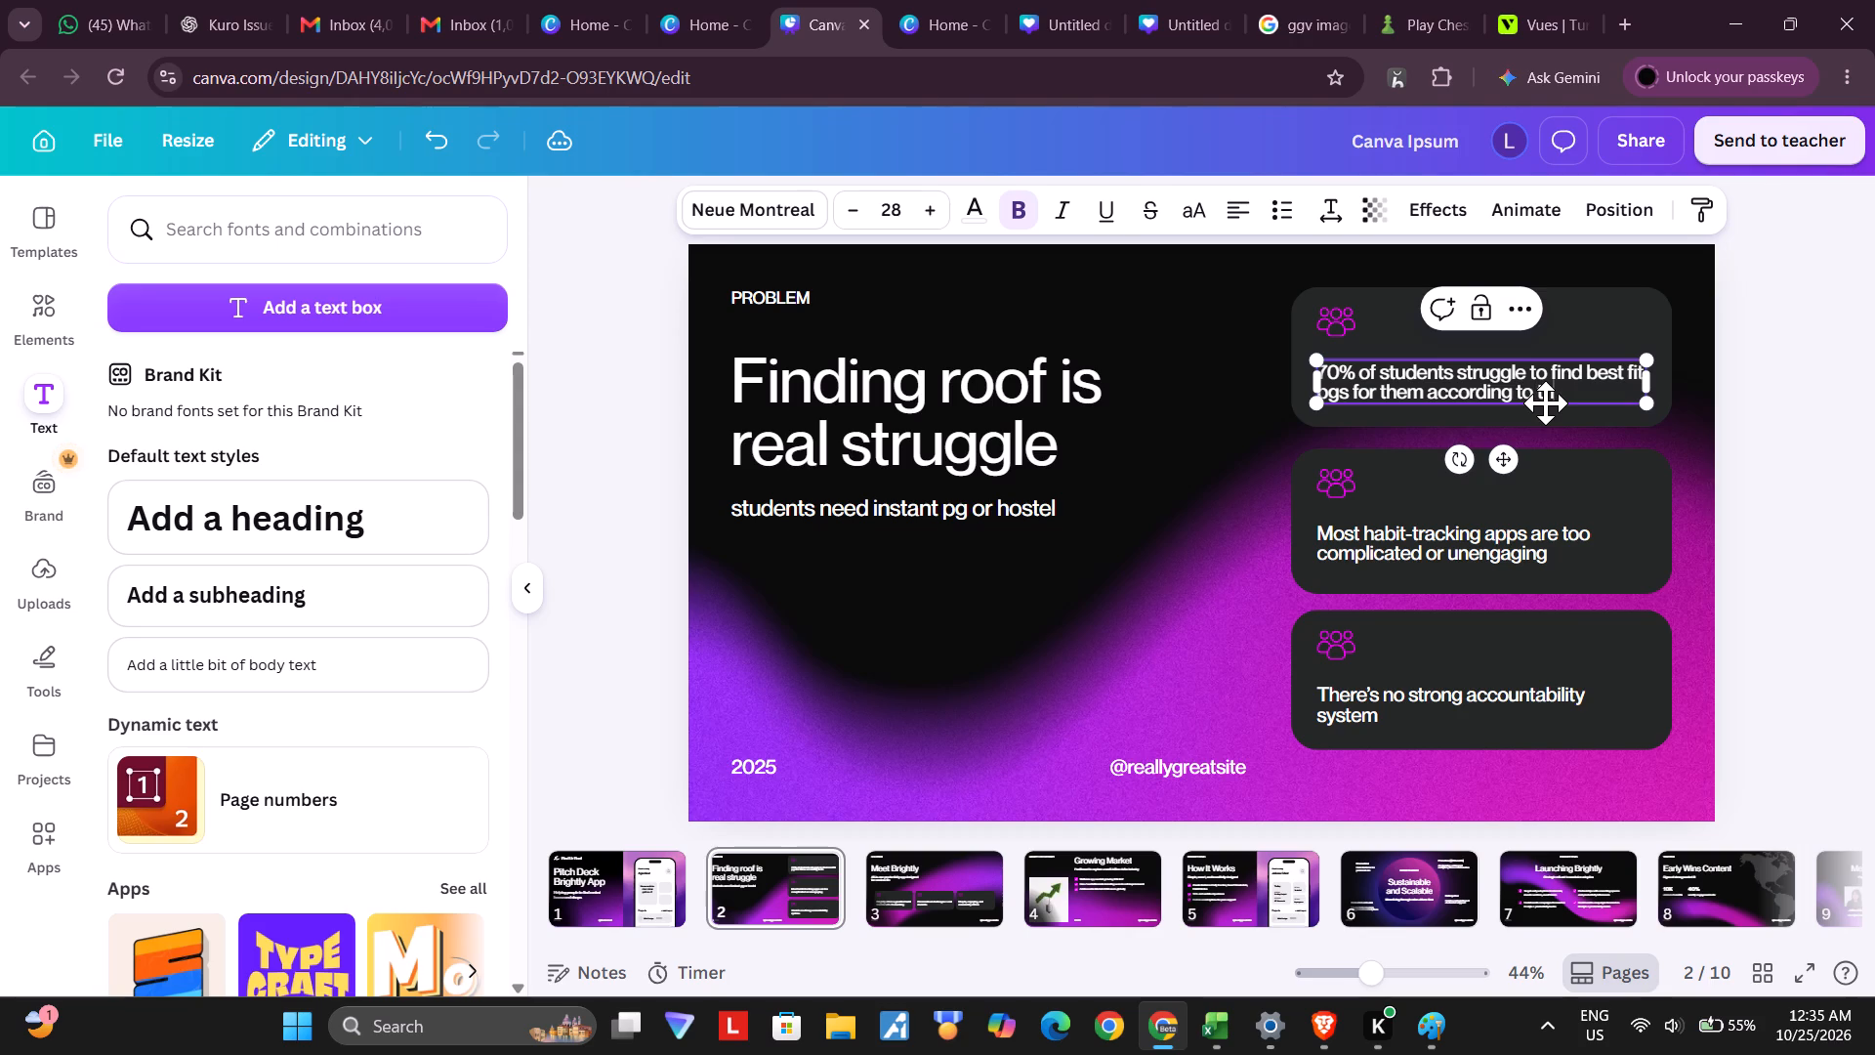
{"action": "type", "text": "ir"}
{"action": "key", "text": "space"}
{"action": "key", "text": "BackSpace"}
{"action": "key", "text": "BackSpace"}
{"action": "key", "text": "BackSpace"}
{"action": "type", "text": "eir b"}
{"action": "key", "text": "i"}
{"action": "key", "text": "BackSpace"}
{"action": "type", "text": "udeget and comfort"}
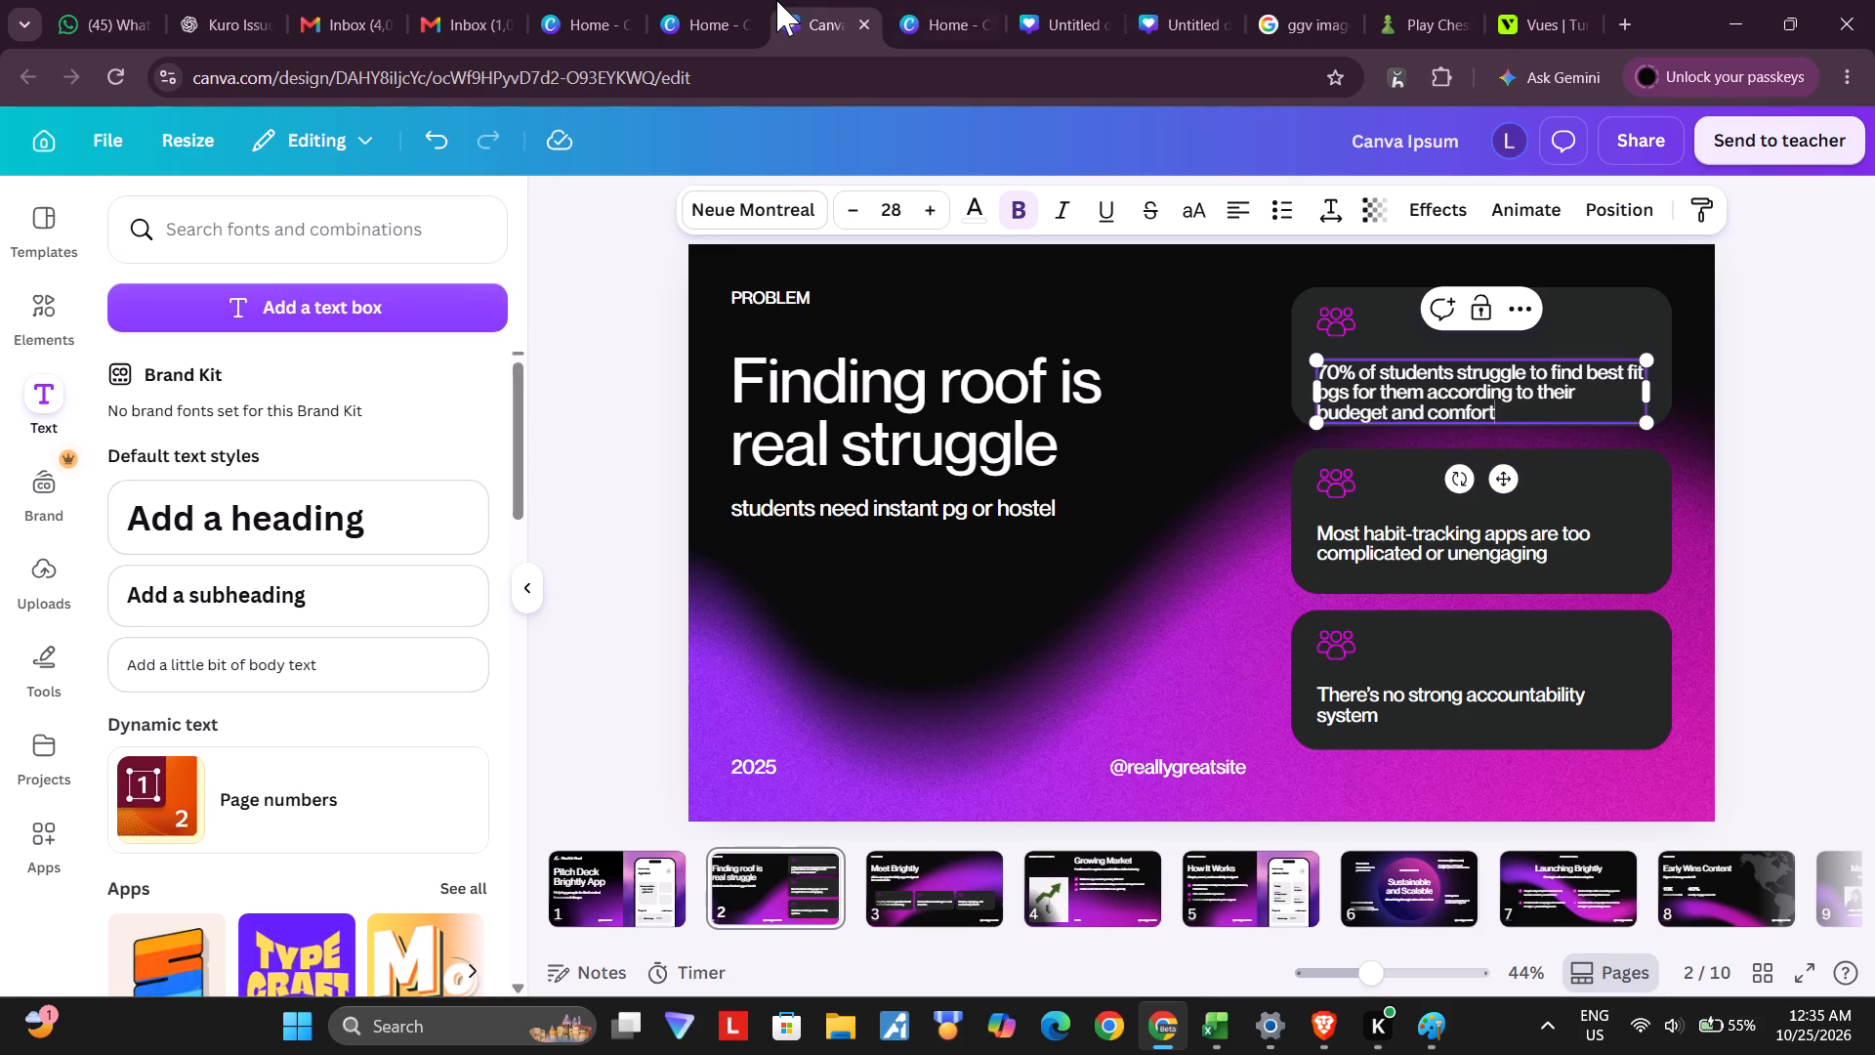
Replace the second problem card's text with "there are no such apps in market right now".
{"action": "triple_click", "coordinate": [1531, 563]}
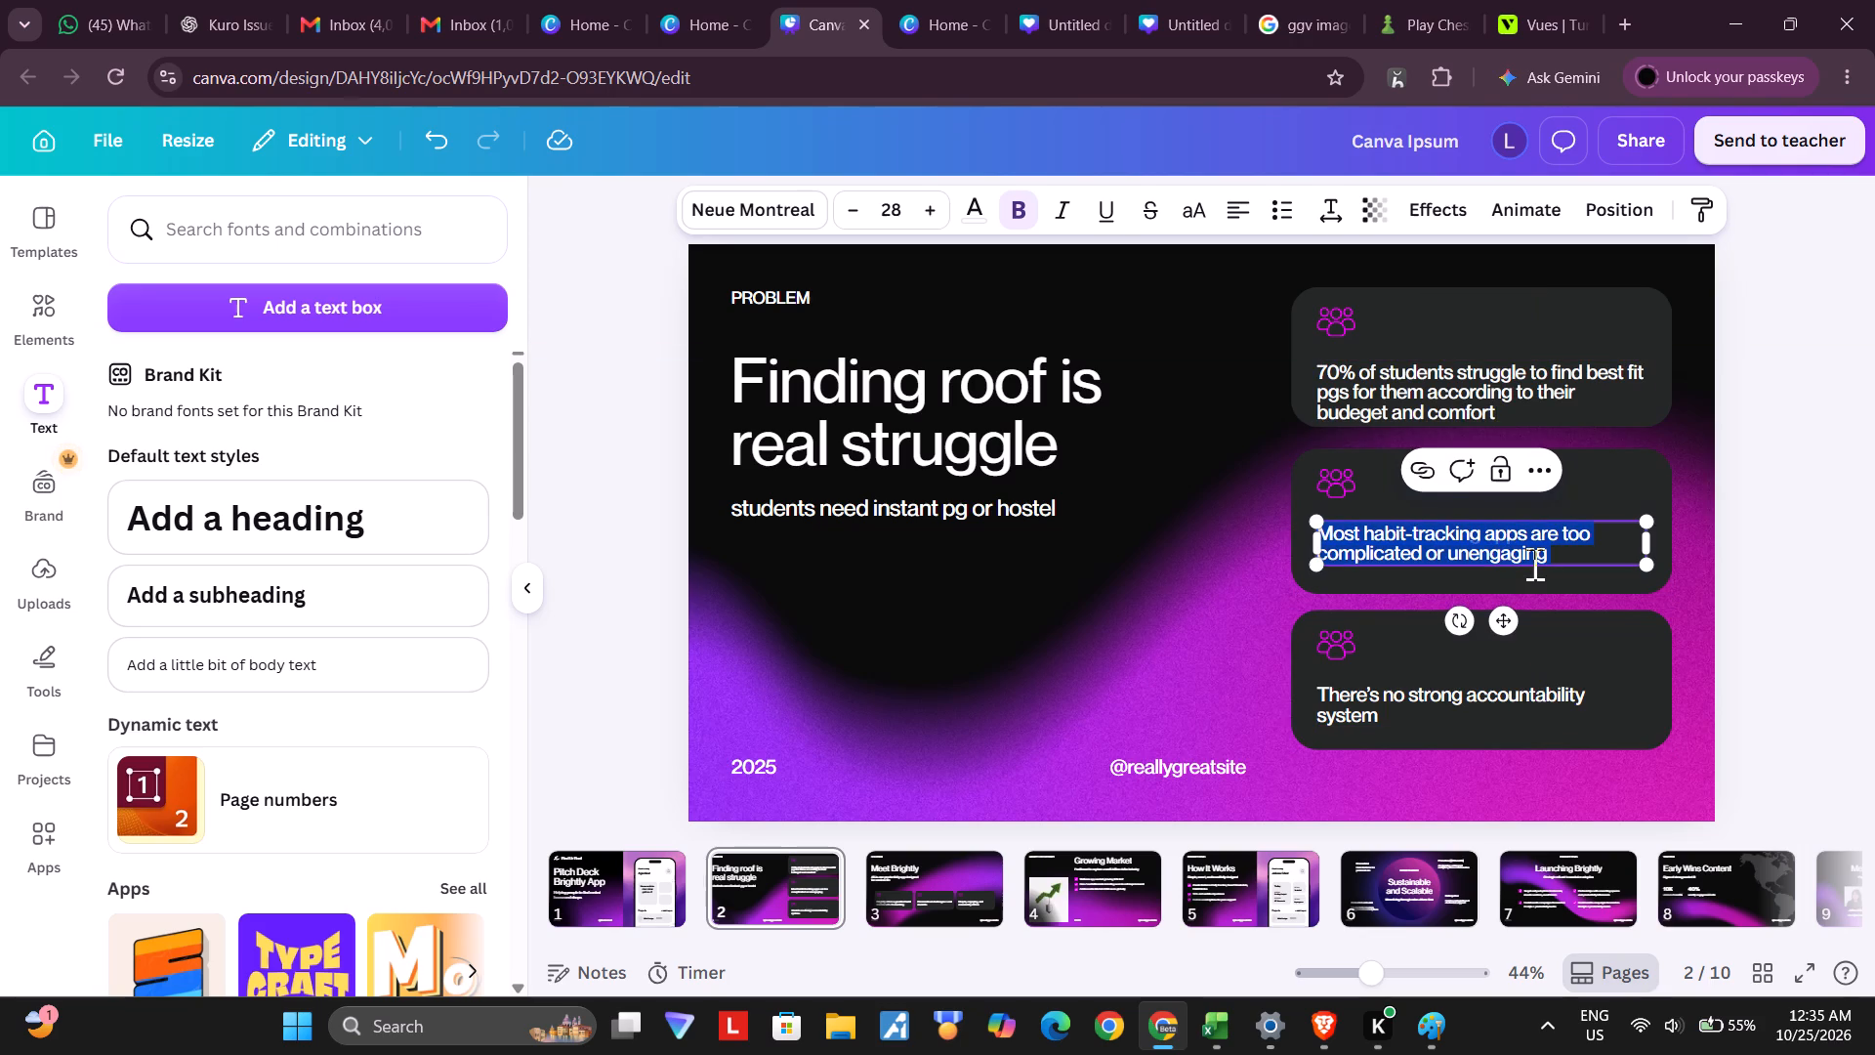
{"action": "type", "text": "there are no such"}
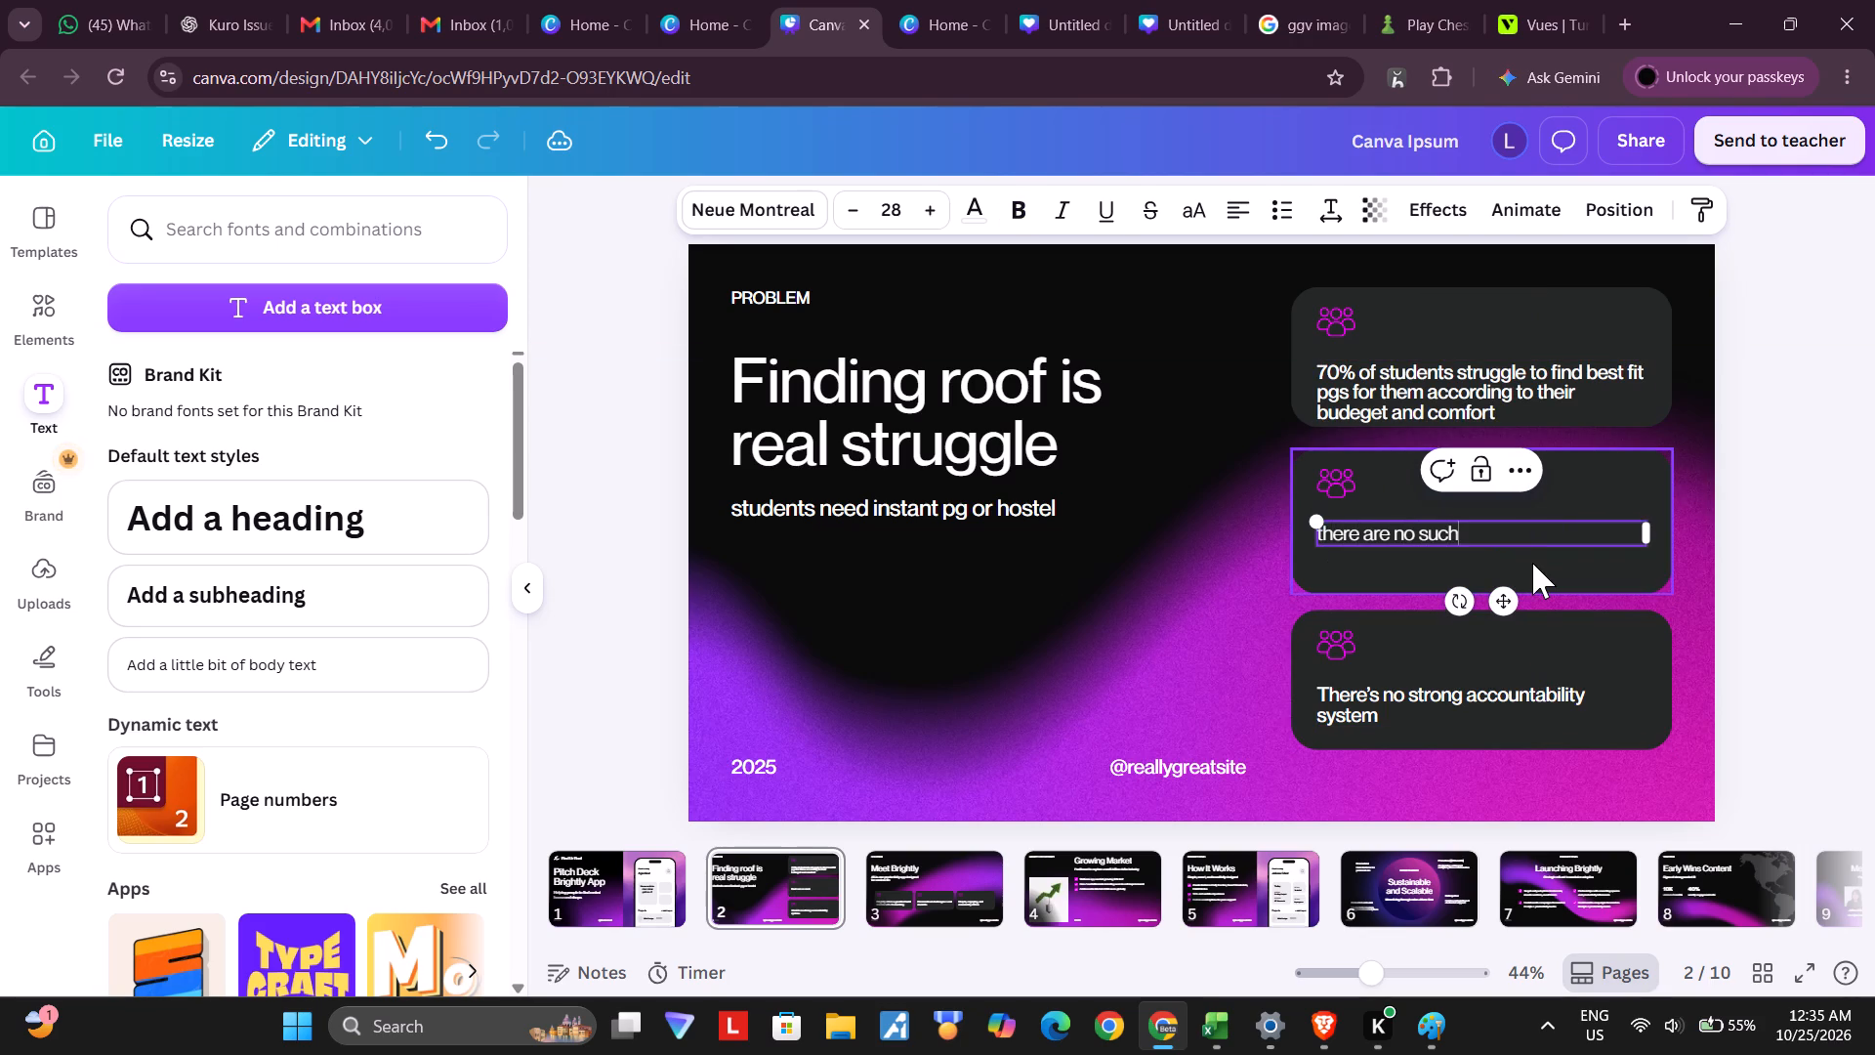
{"action": "key", "text": "space"}
{"action": "type", "text": "apps in market right now"}
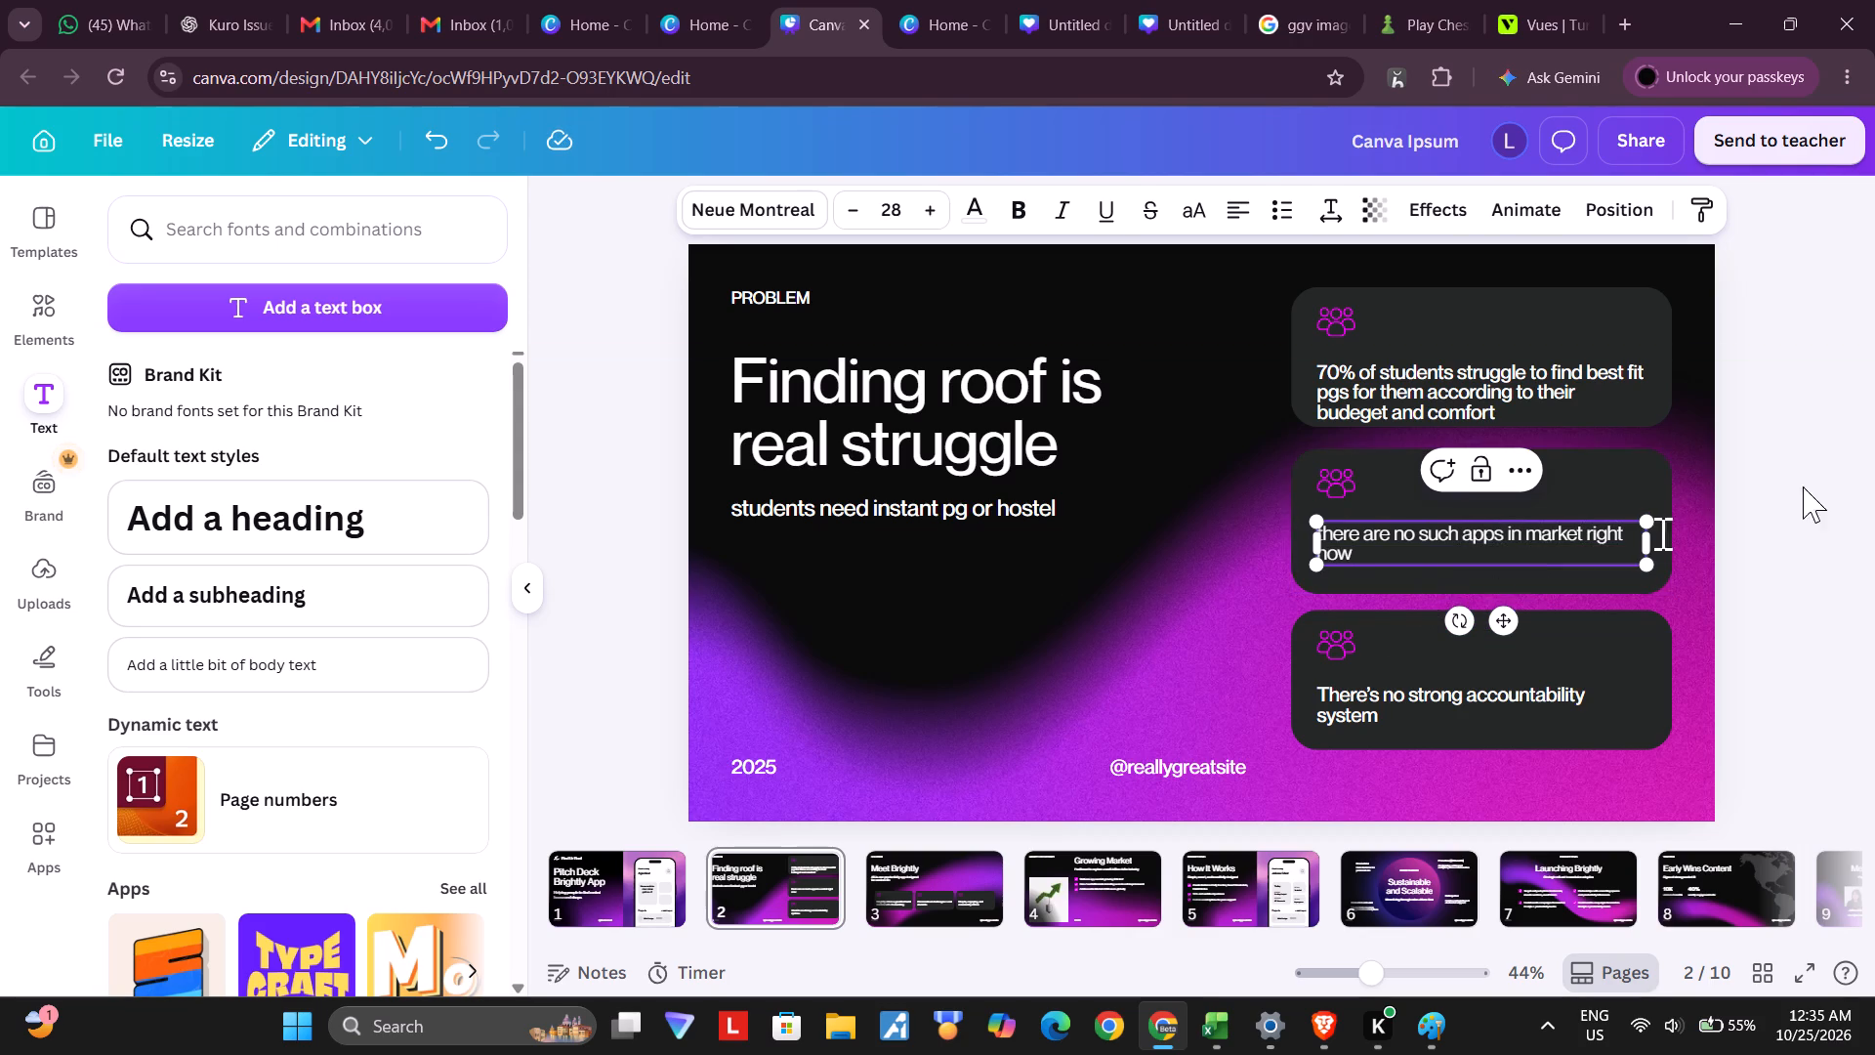
{"action": "double_click", "coordinate": [1485, 686]}
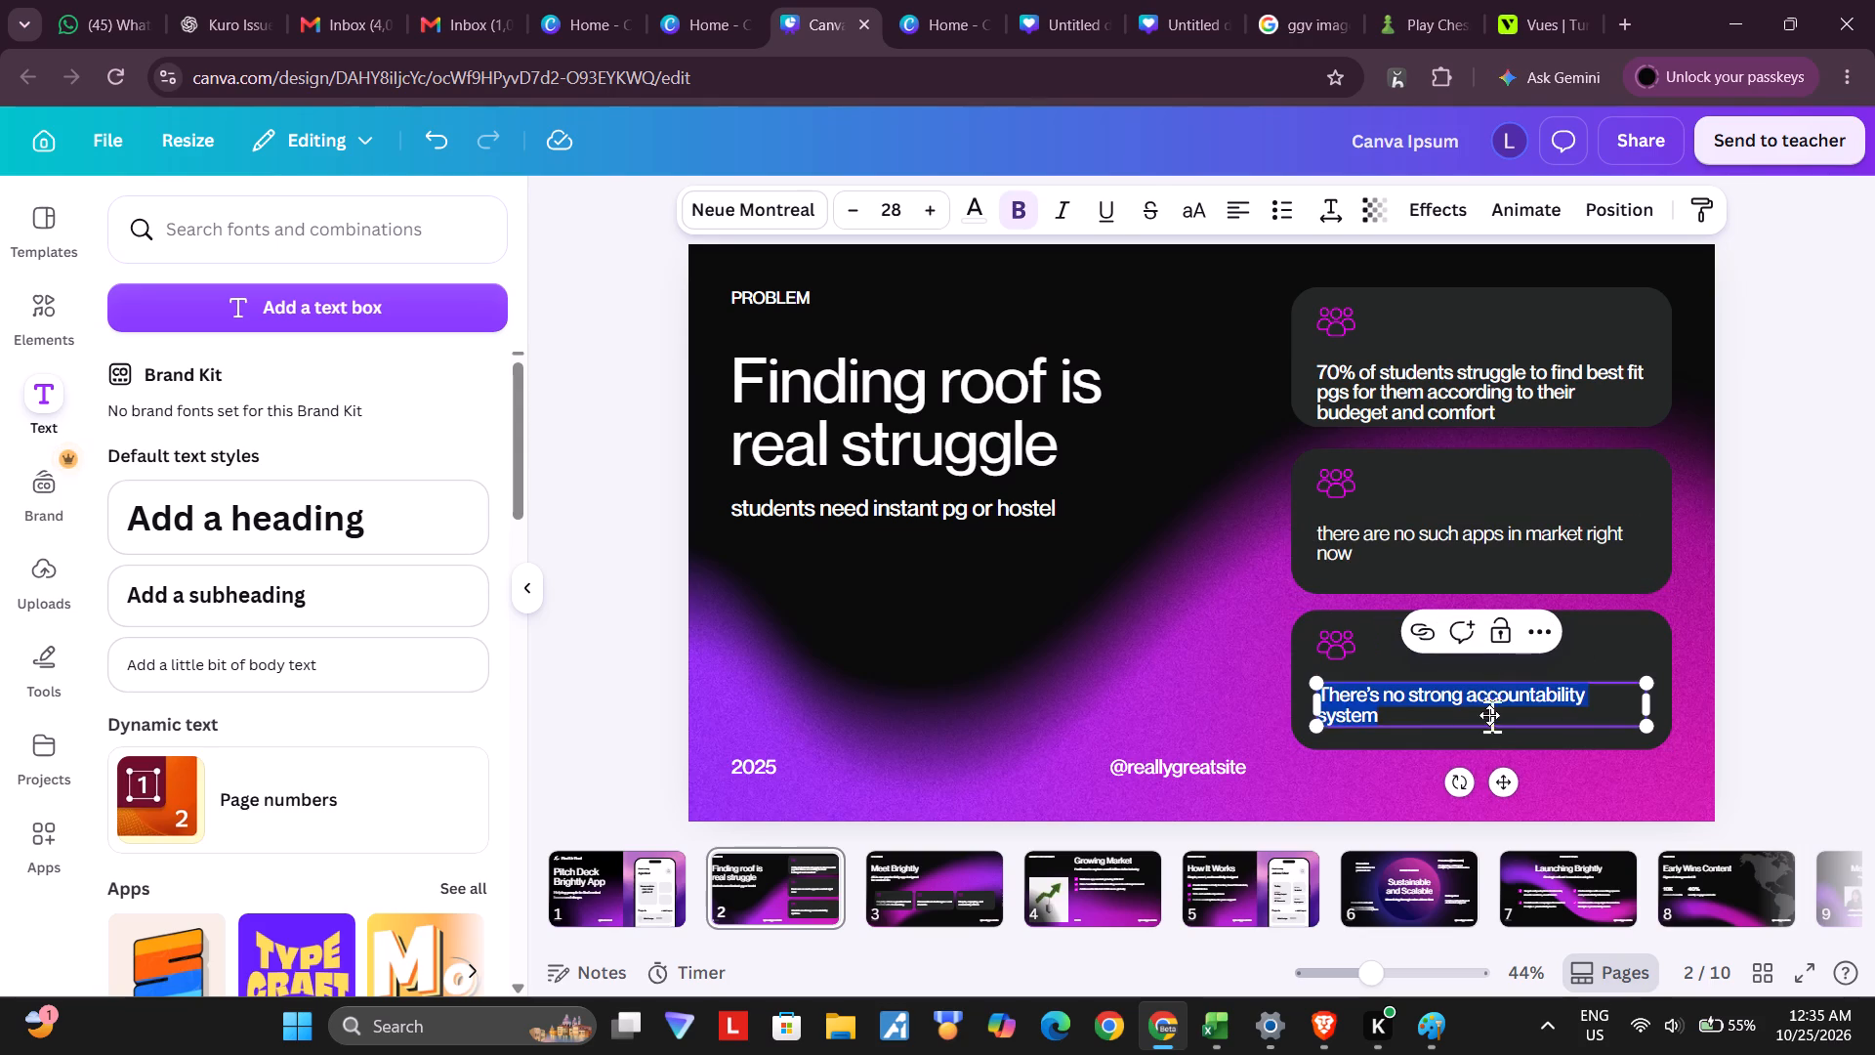
{"action": "left_click", "coordinate": [1132, 705]}
{"action": "double_click", "coordinate": [1157, 778]}
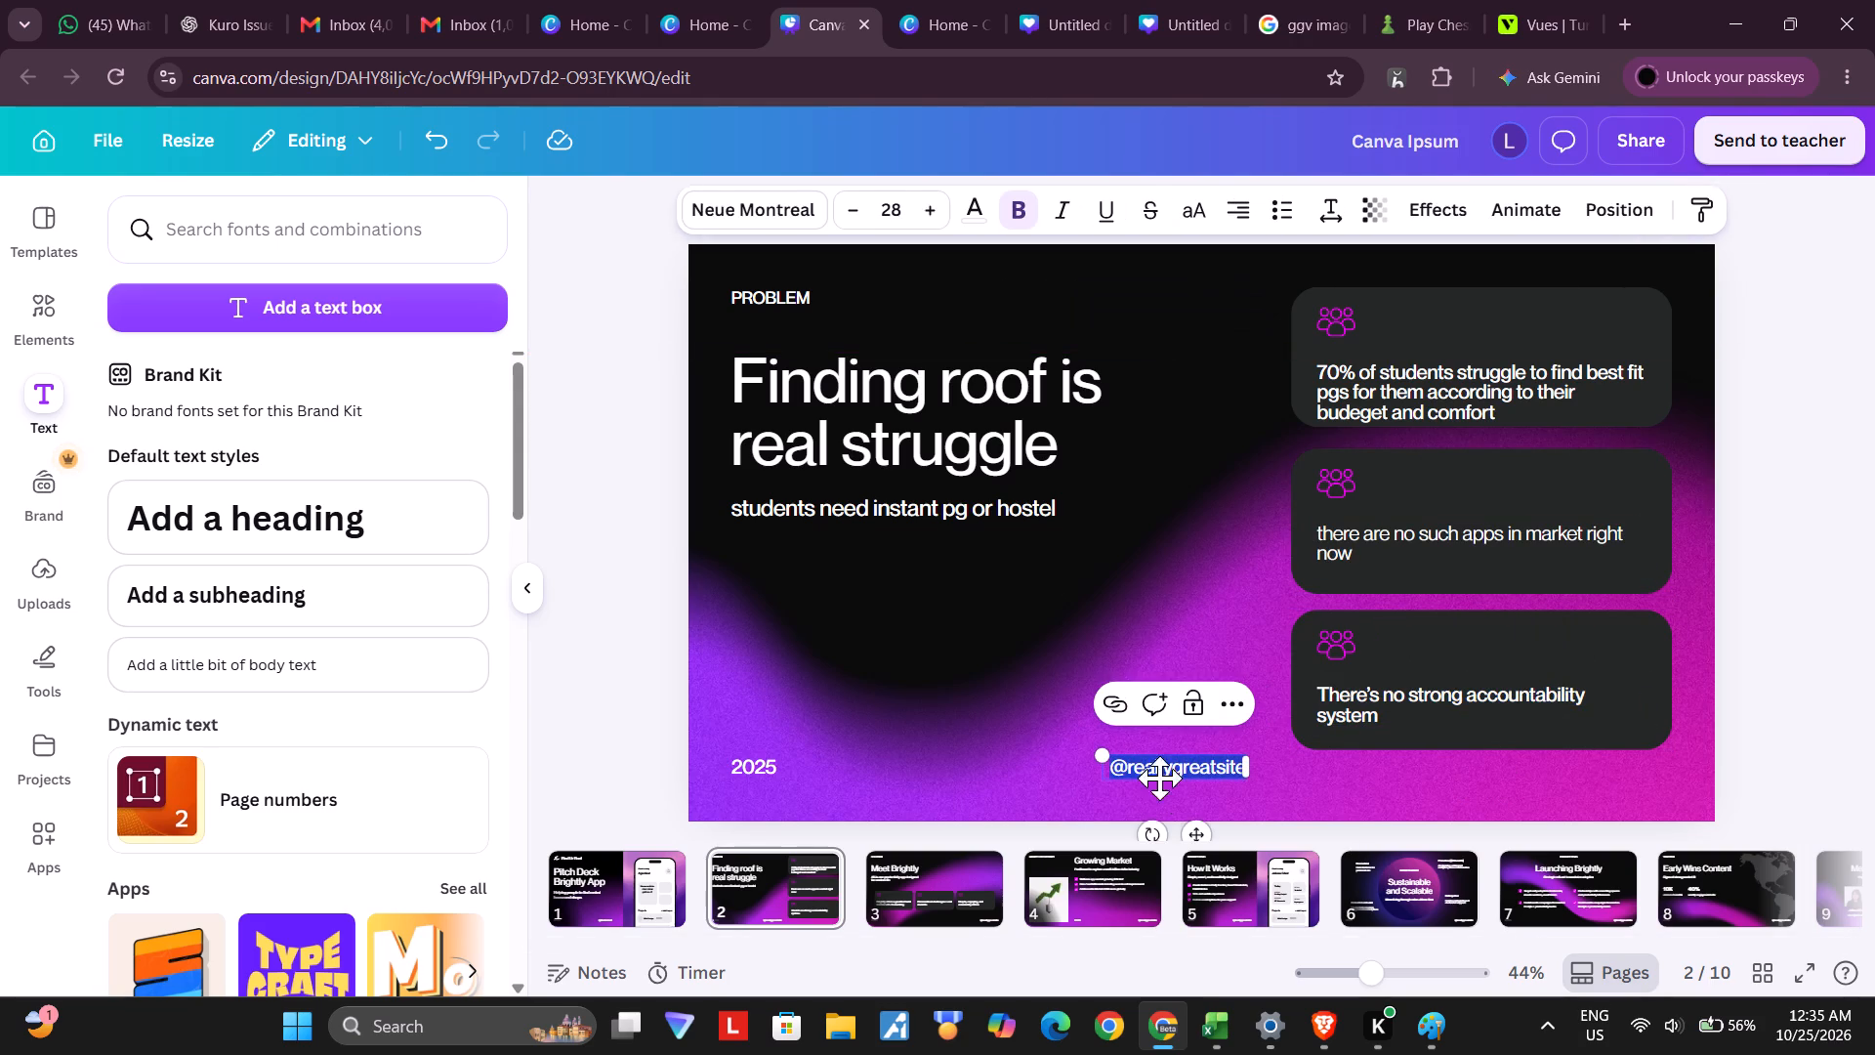
{"action": "key", "text": "shift+at"}
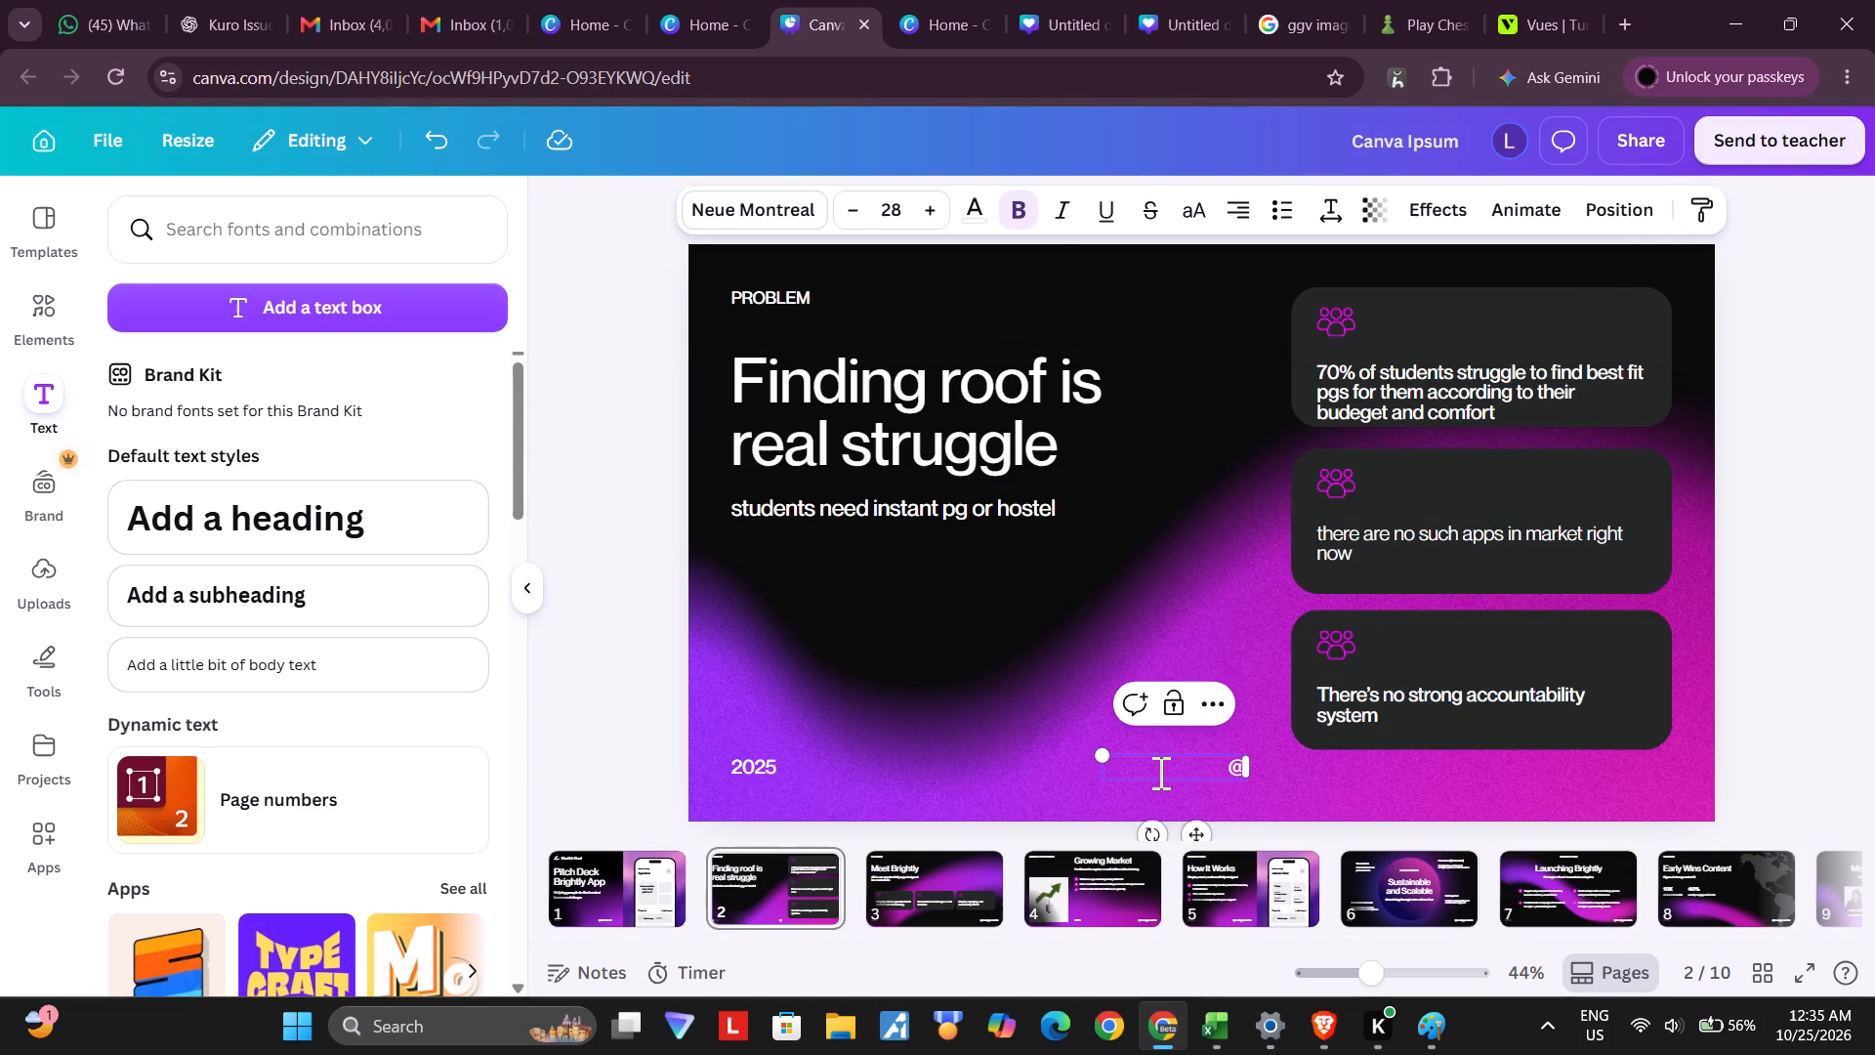
{"action": "type", "text": "find"}
{"action": "key", "text": "space"}
{"action": "key", "text": "BackSpace"}
{"action": "type", "text": "urroom"}
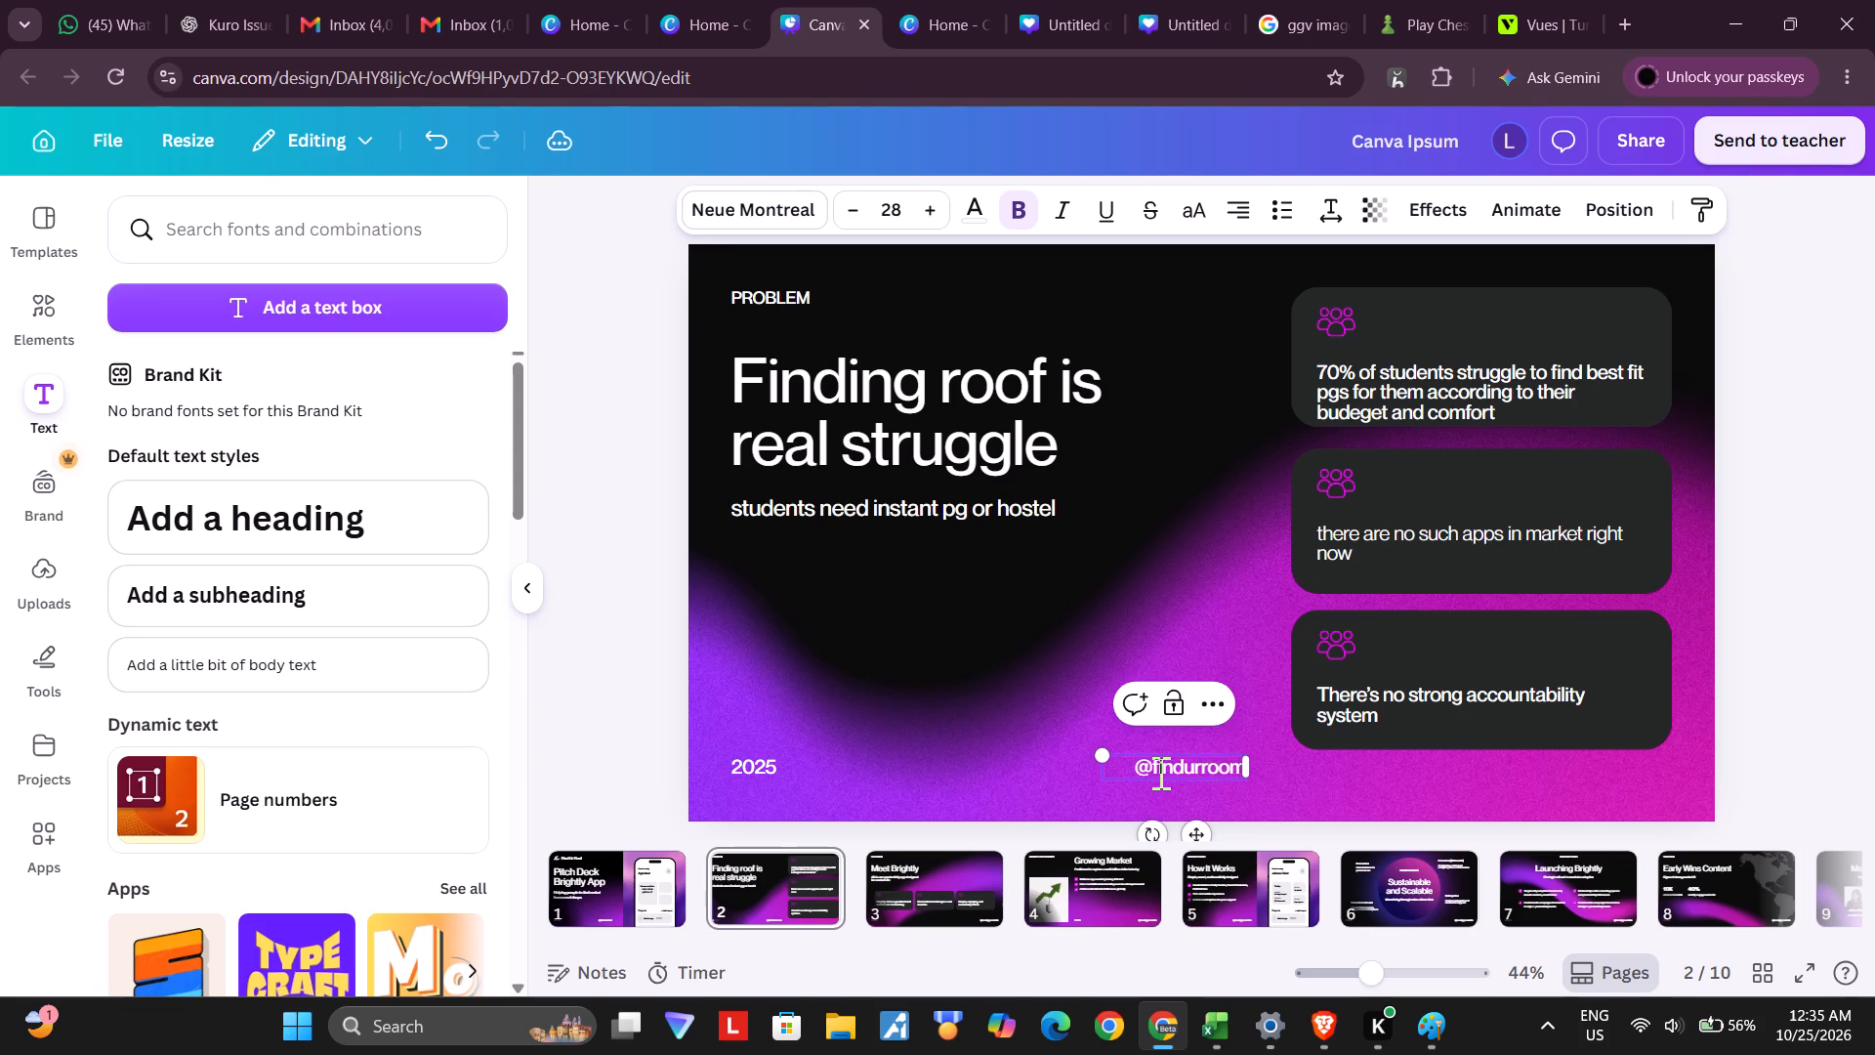
{"action": "key", "text": "BackSpace"}
{"action": "key", "text": "f"}
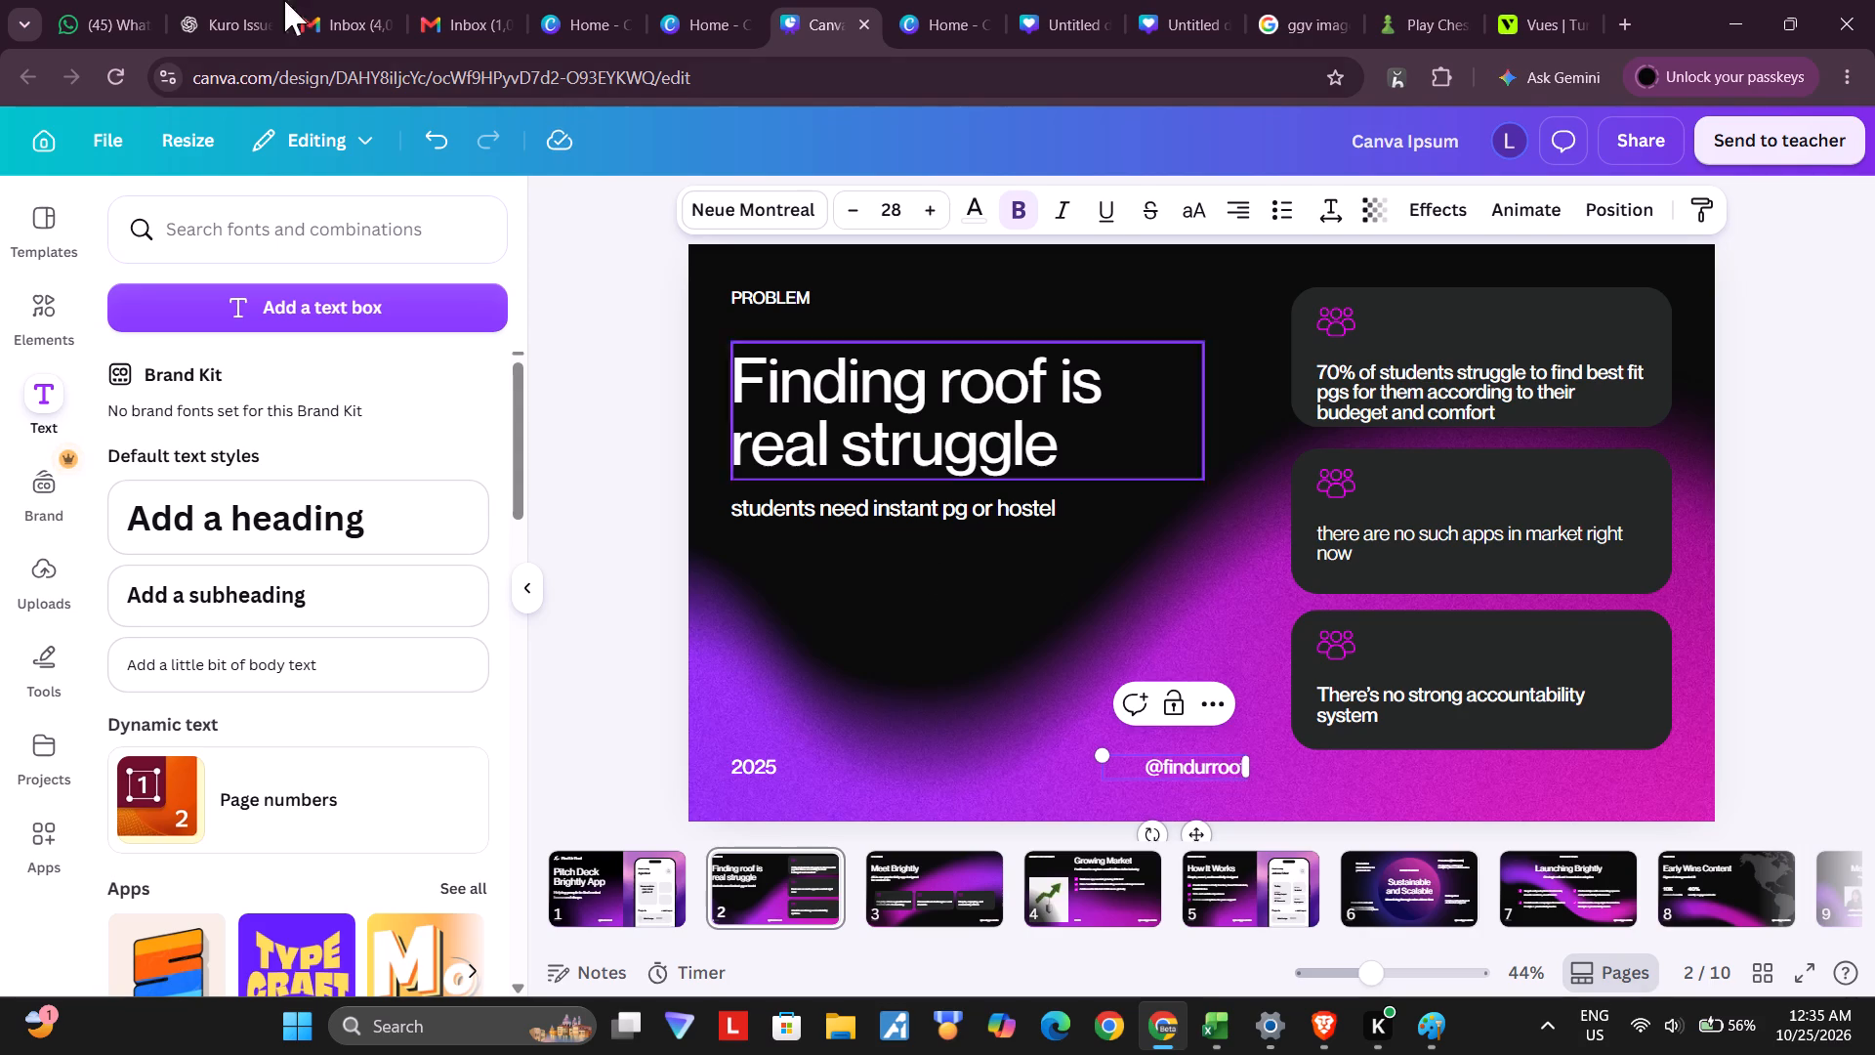
Change the year in slide 2's footer to 2026.
{"action": "double_click", "coordinate": [749, 768]}
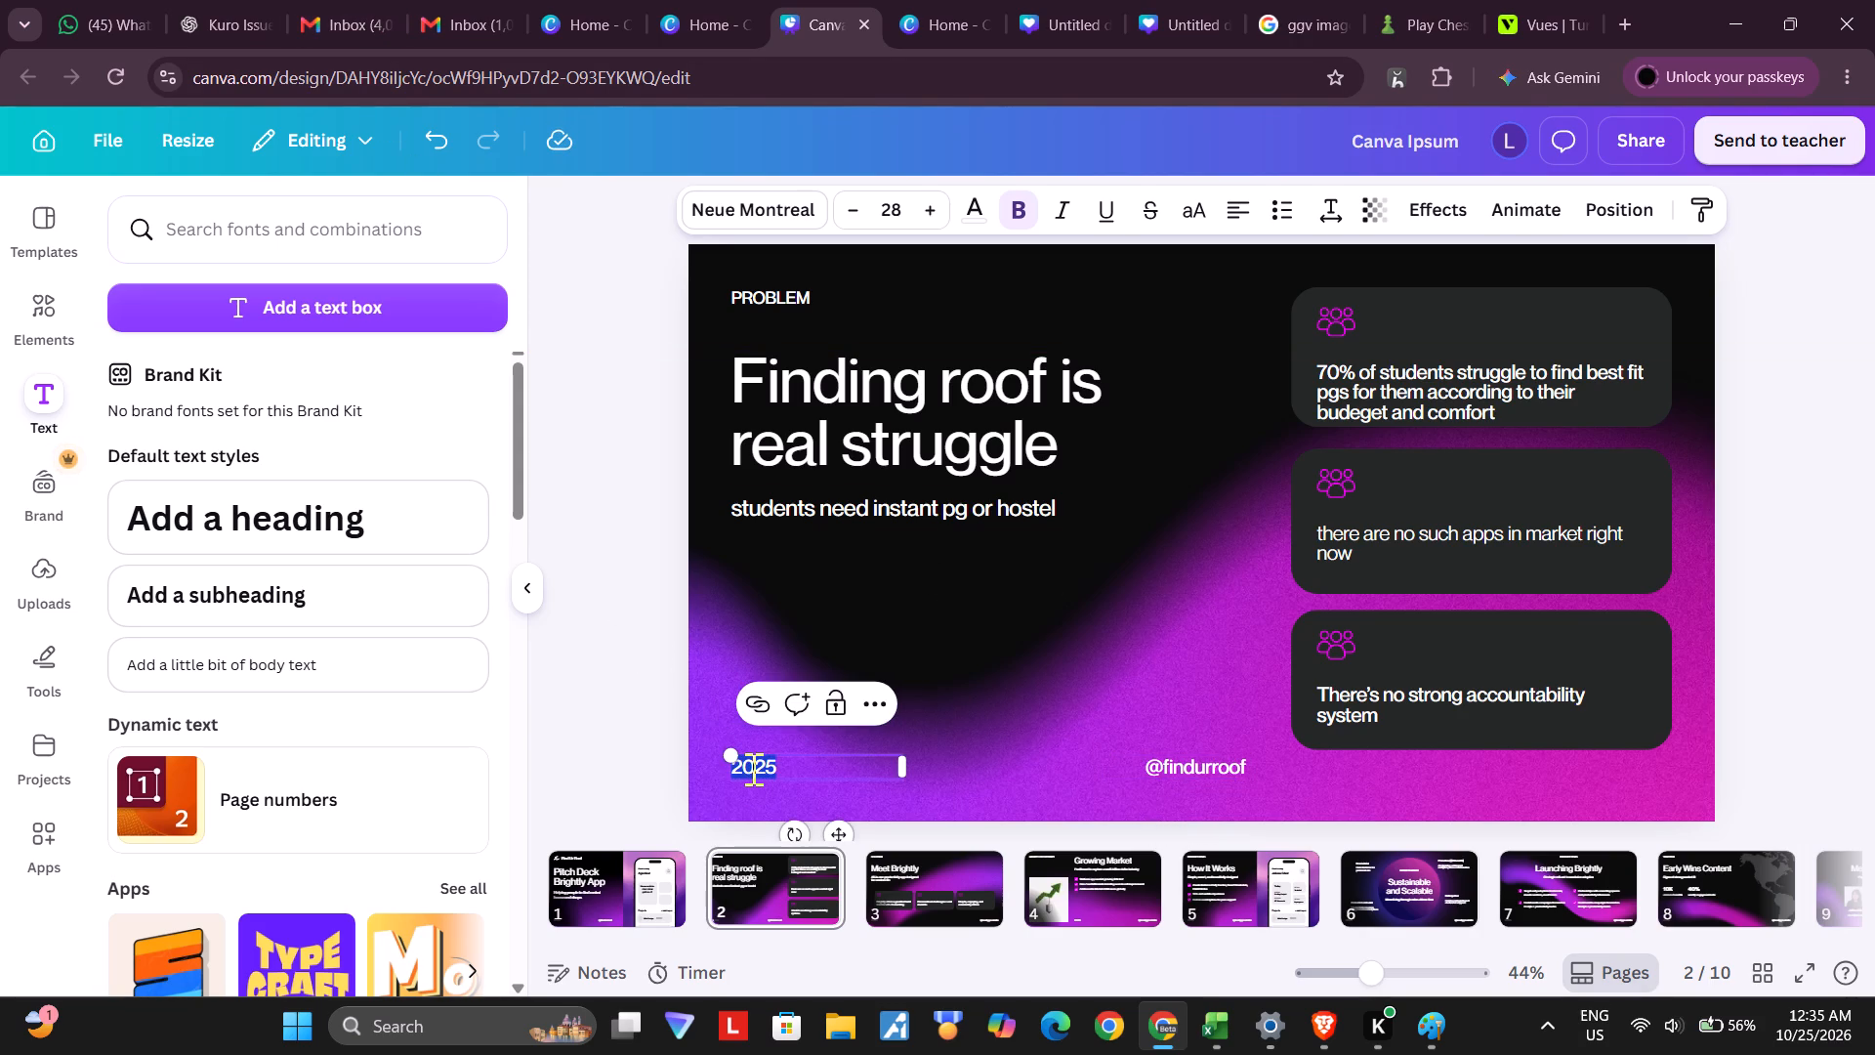
{"action": "type", "text": "2026"}
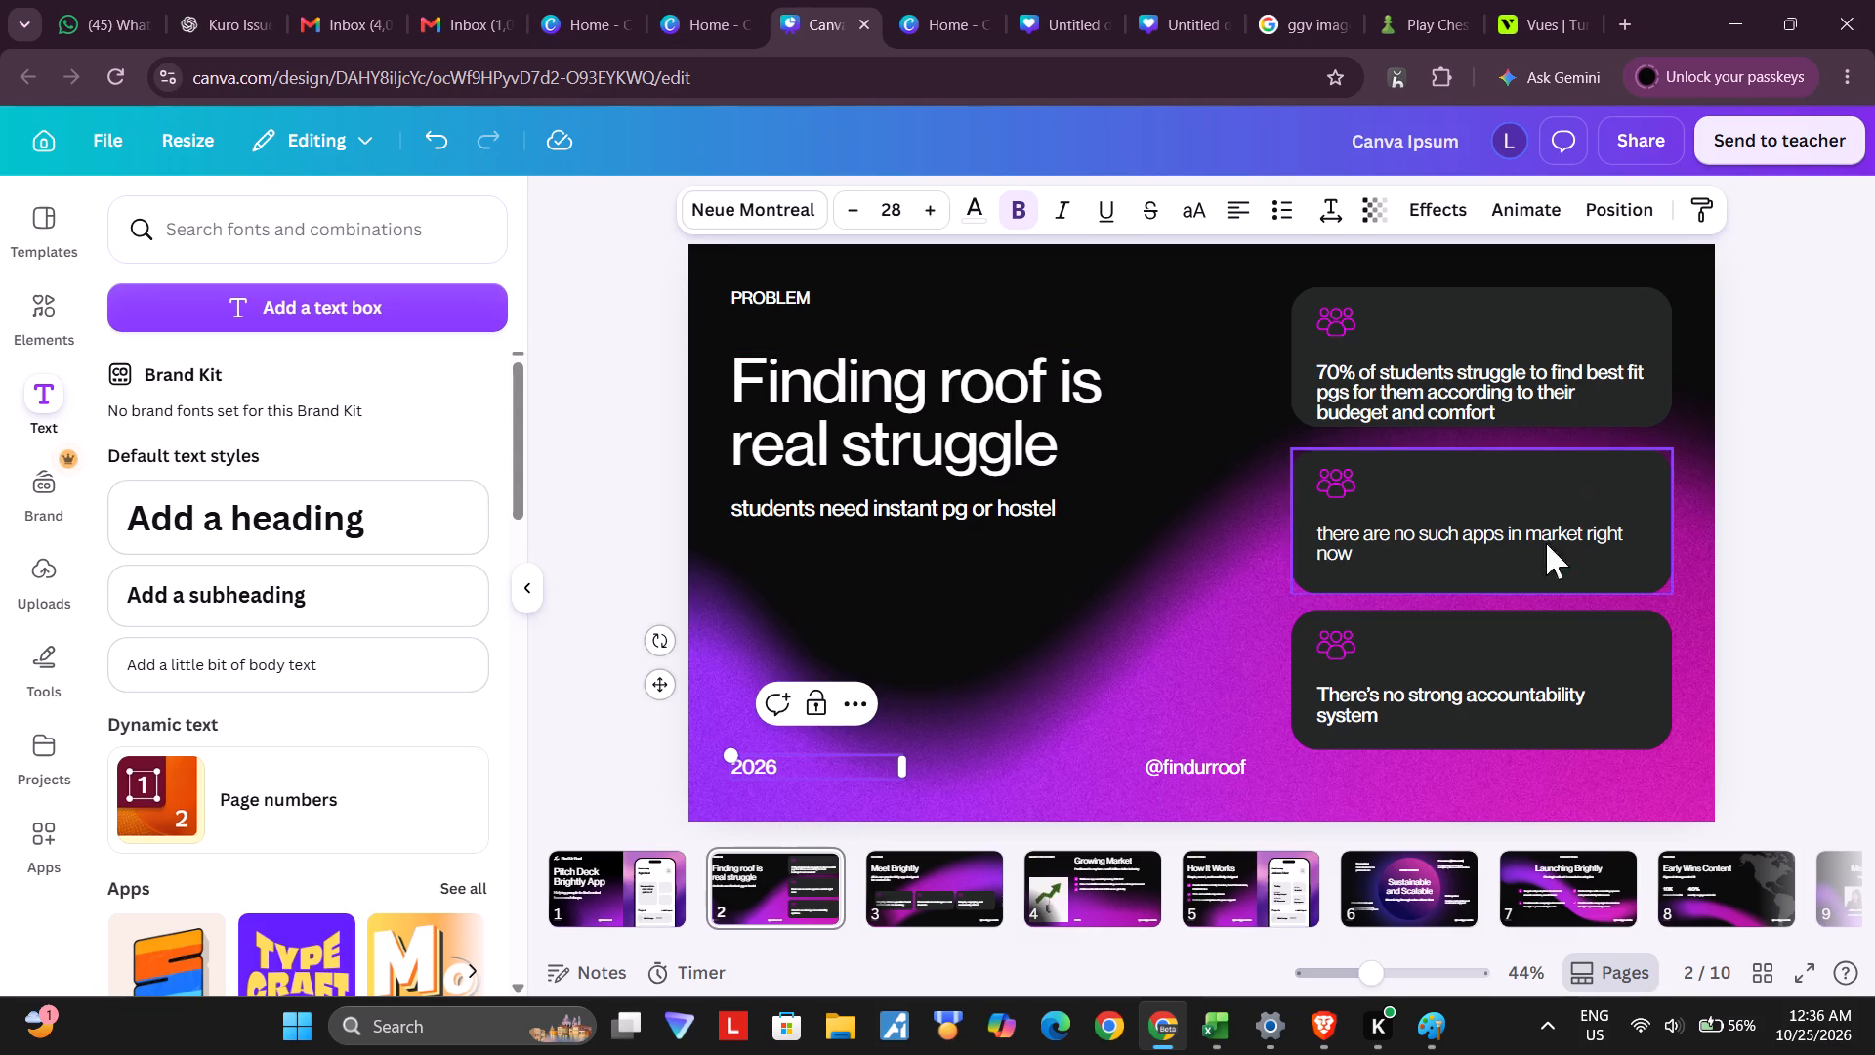
{"action": "left_click", "coordinate": [1829, 574]}
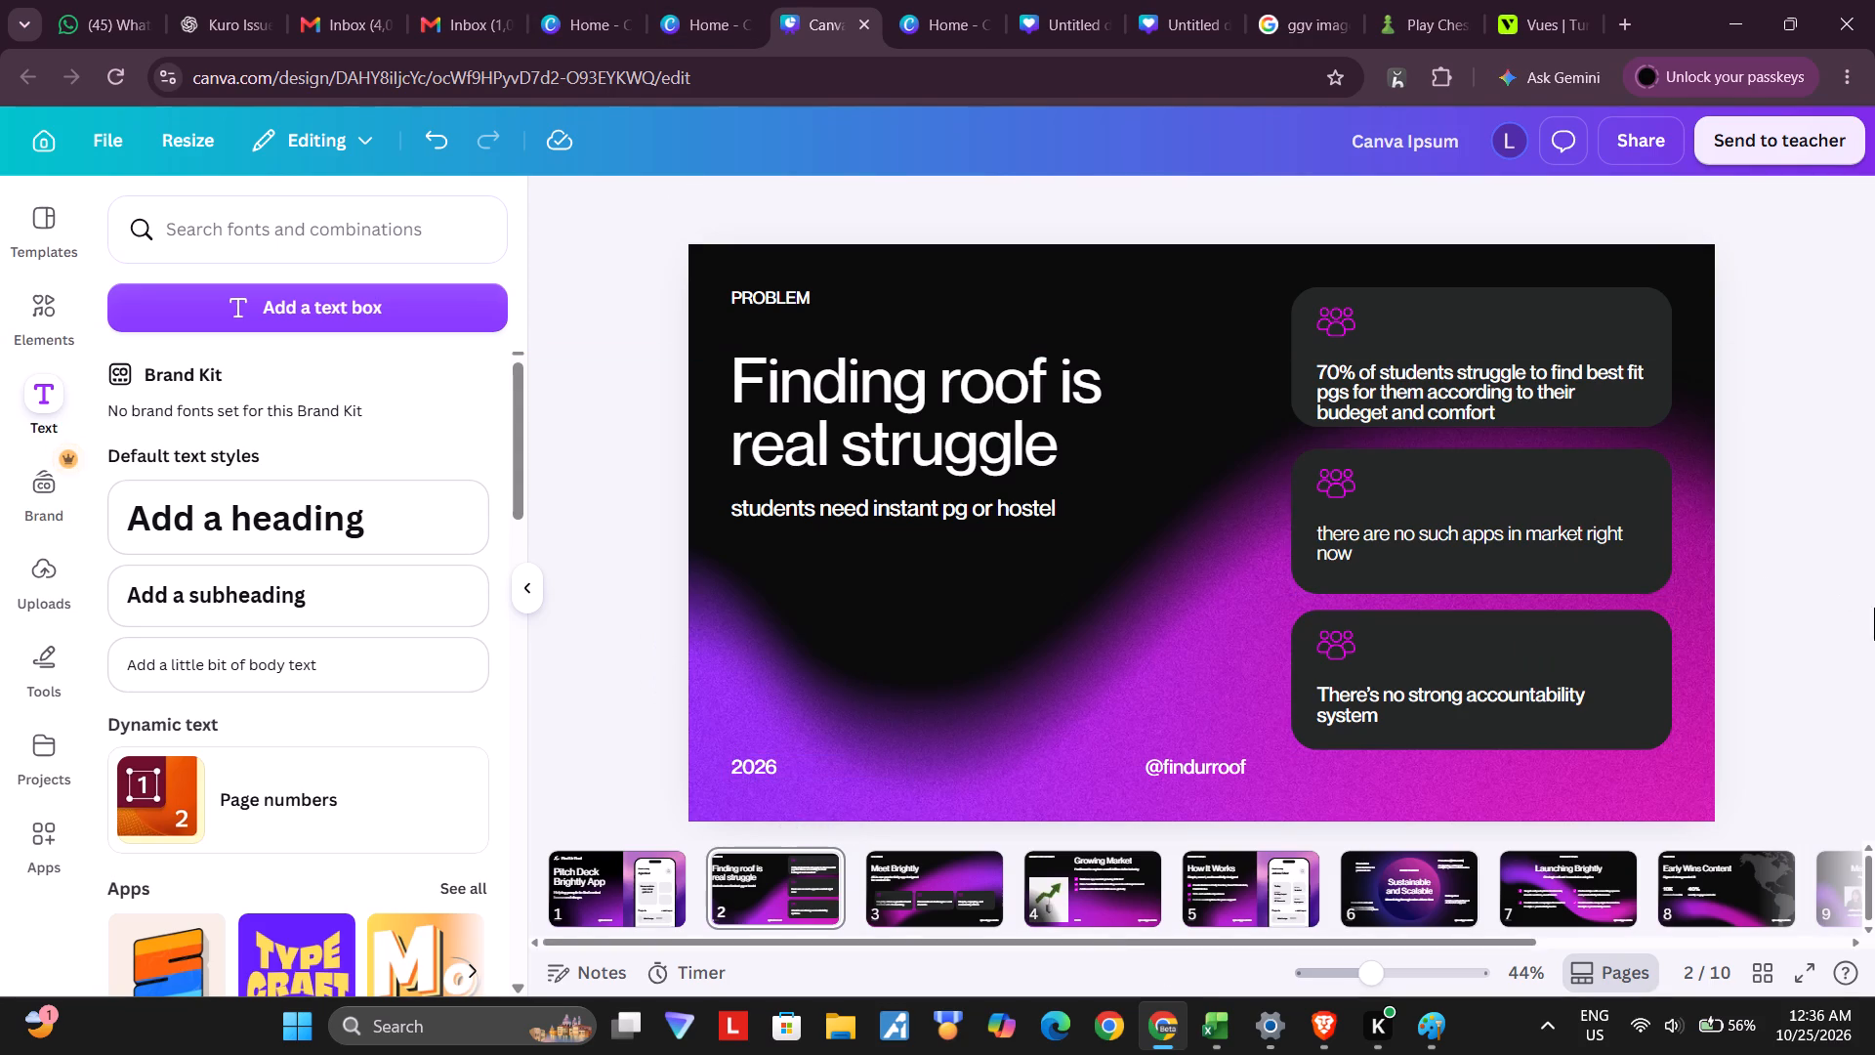
Open slide 3, the "Meet Brightly" solution slide.
{"action": "left_click", "coordinate": [906, 870]}
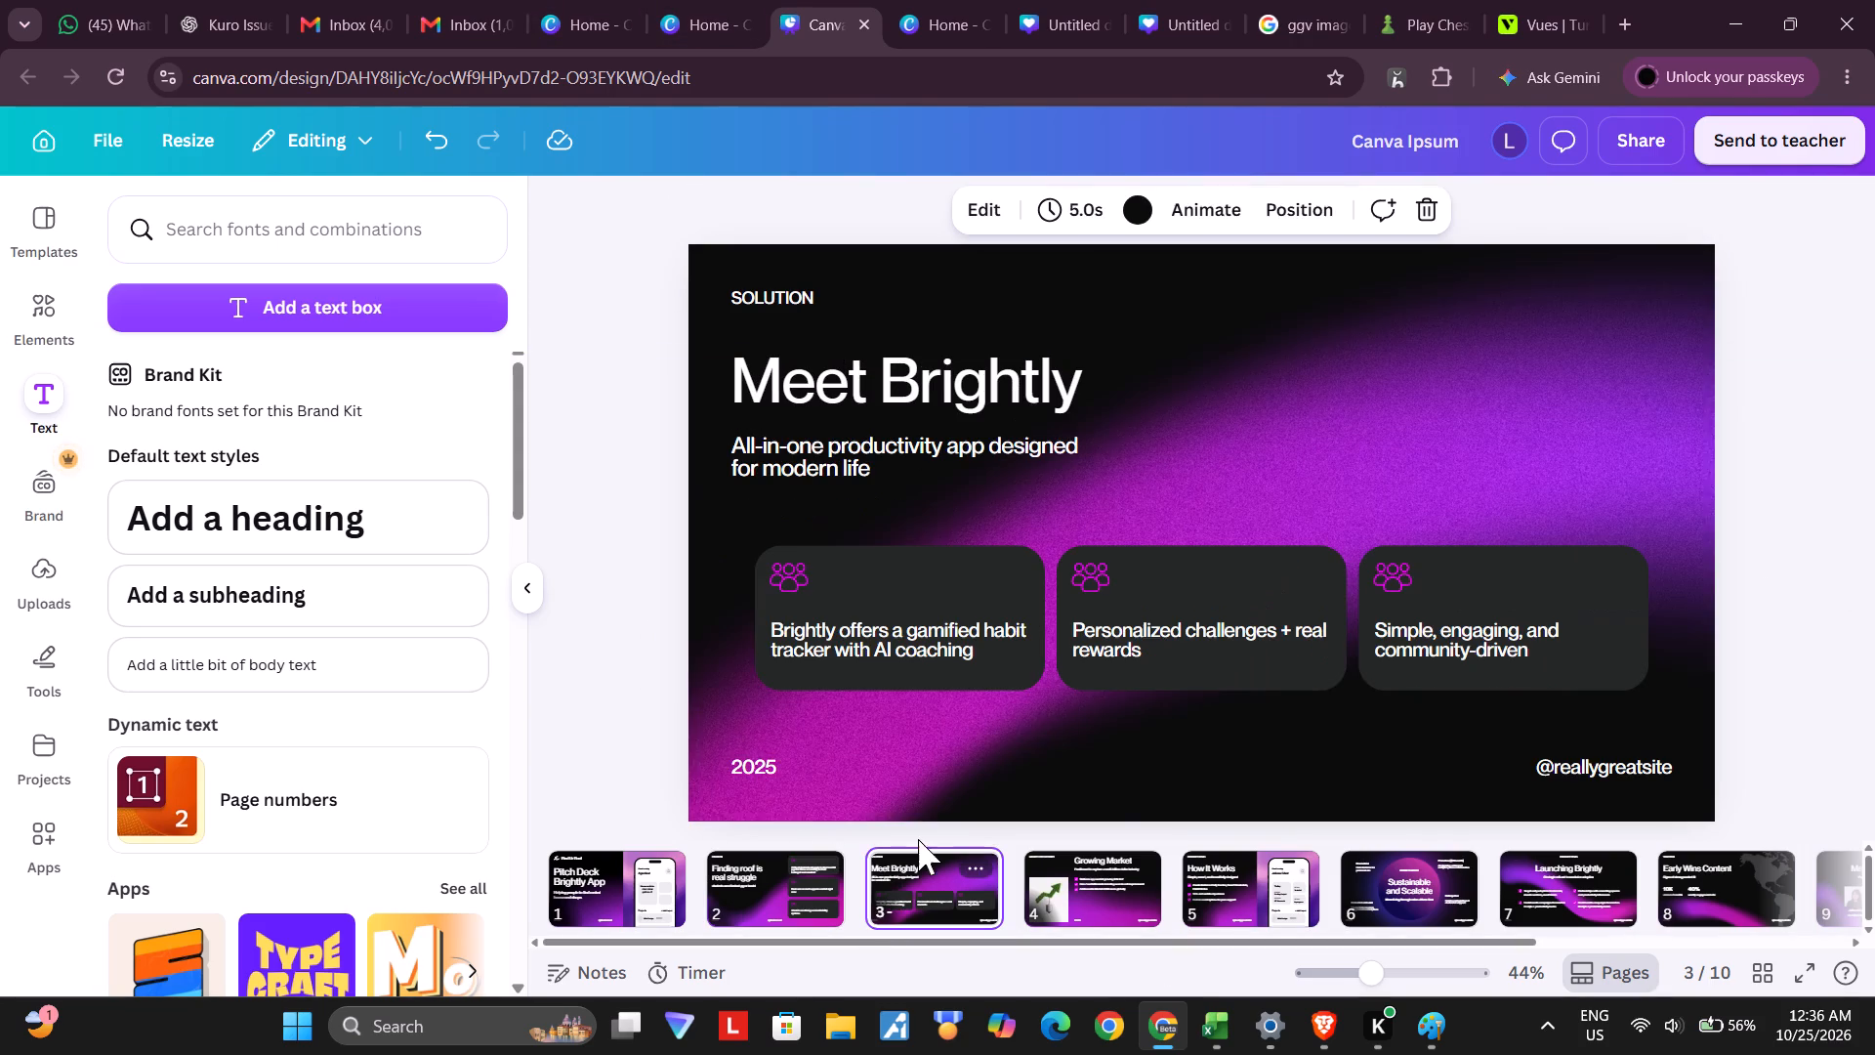
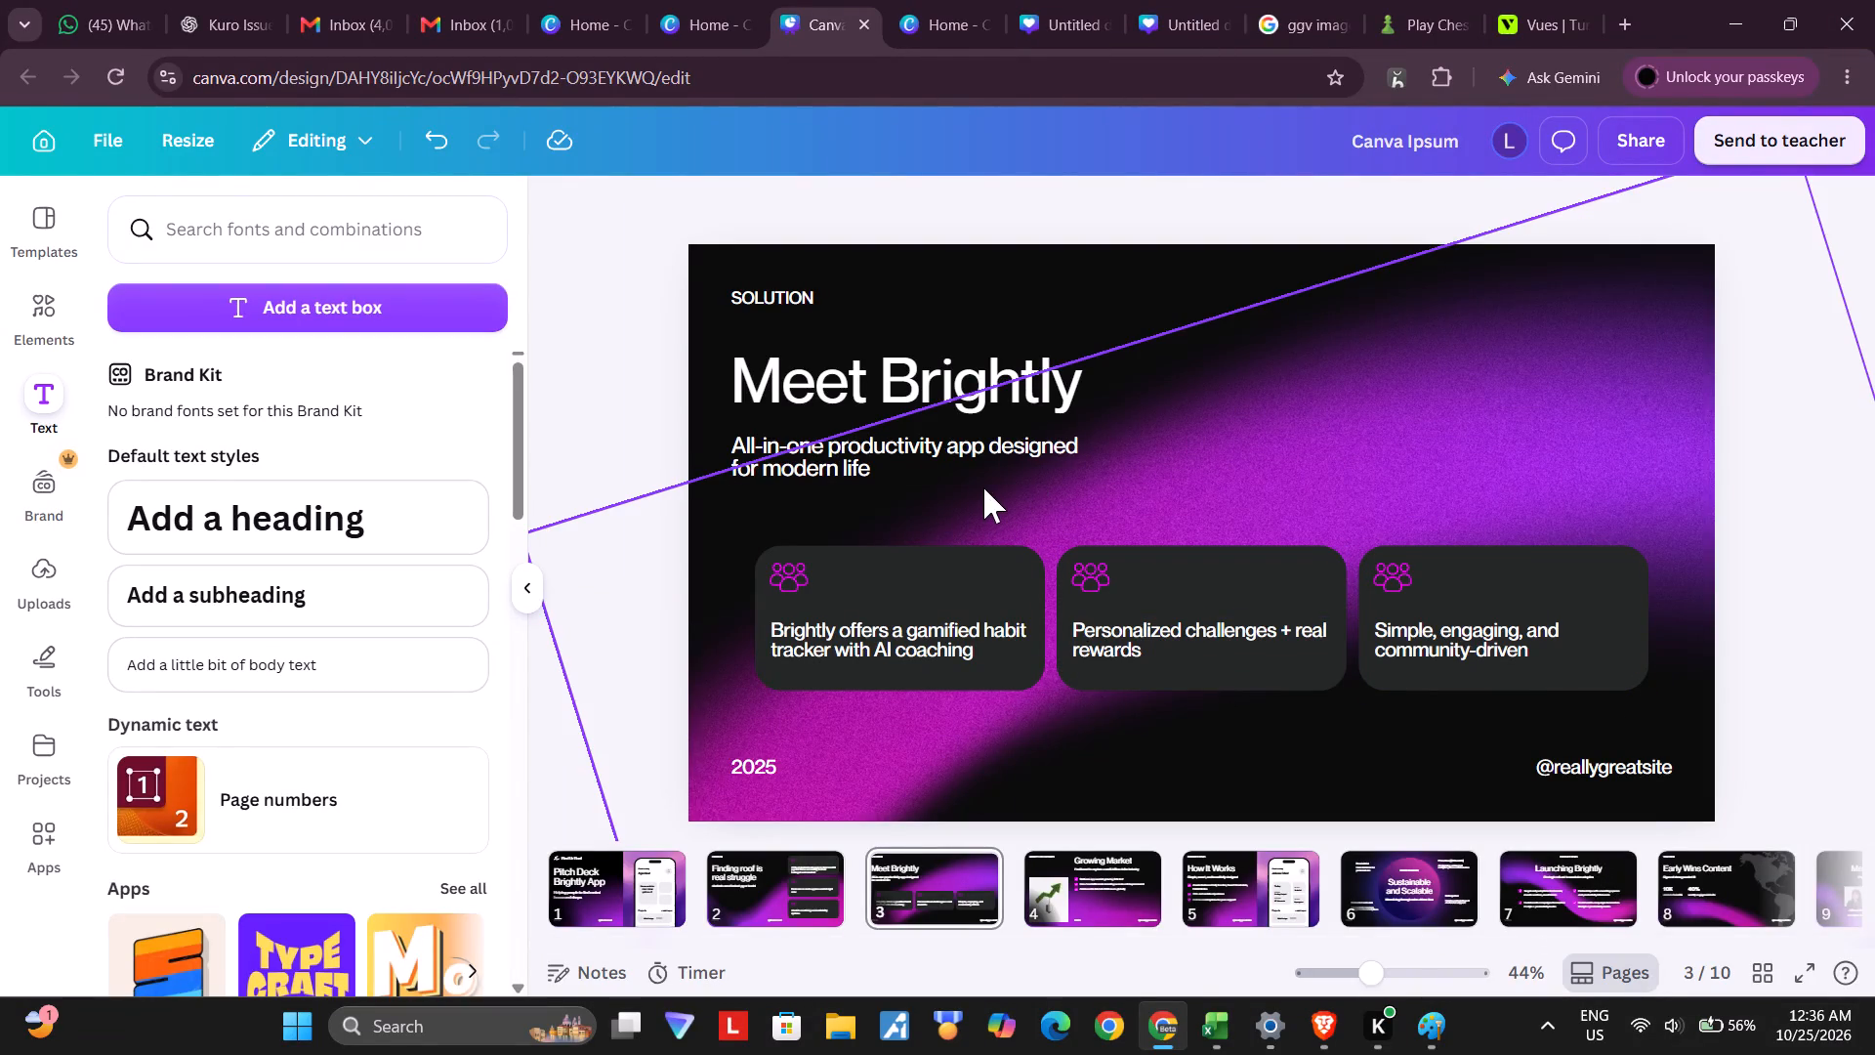
Replace slide 3's subtitle under the heading with "All in one app for pg , rent,hostels or shops".
{"action": "double_click", "coordinate": [903, 454]}
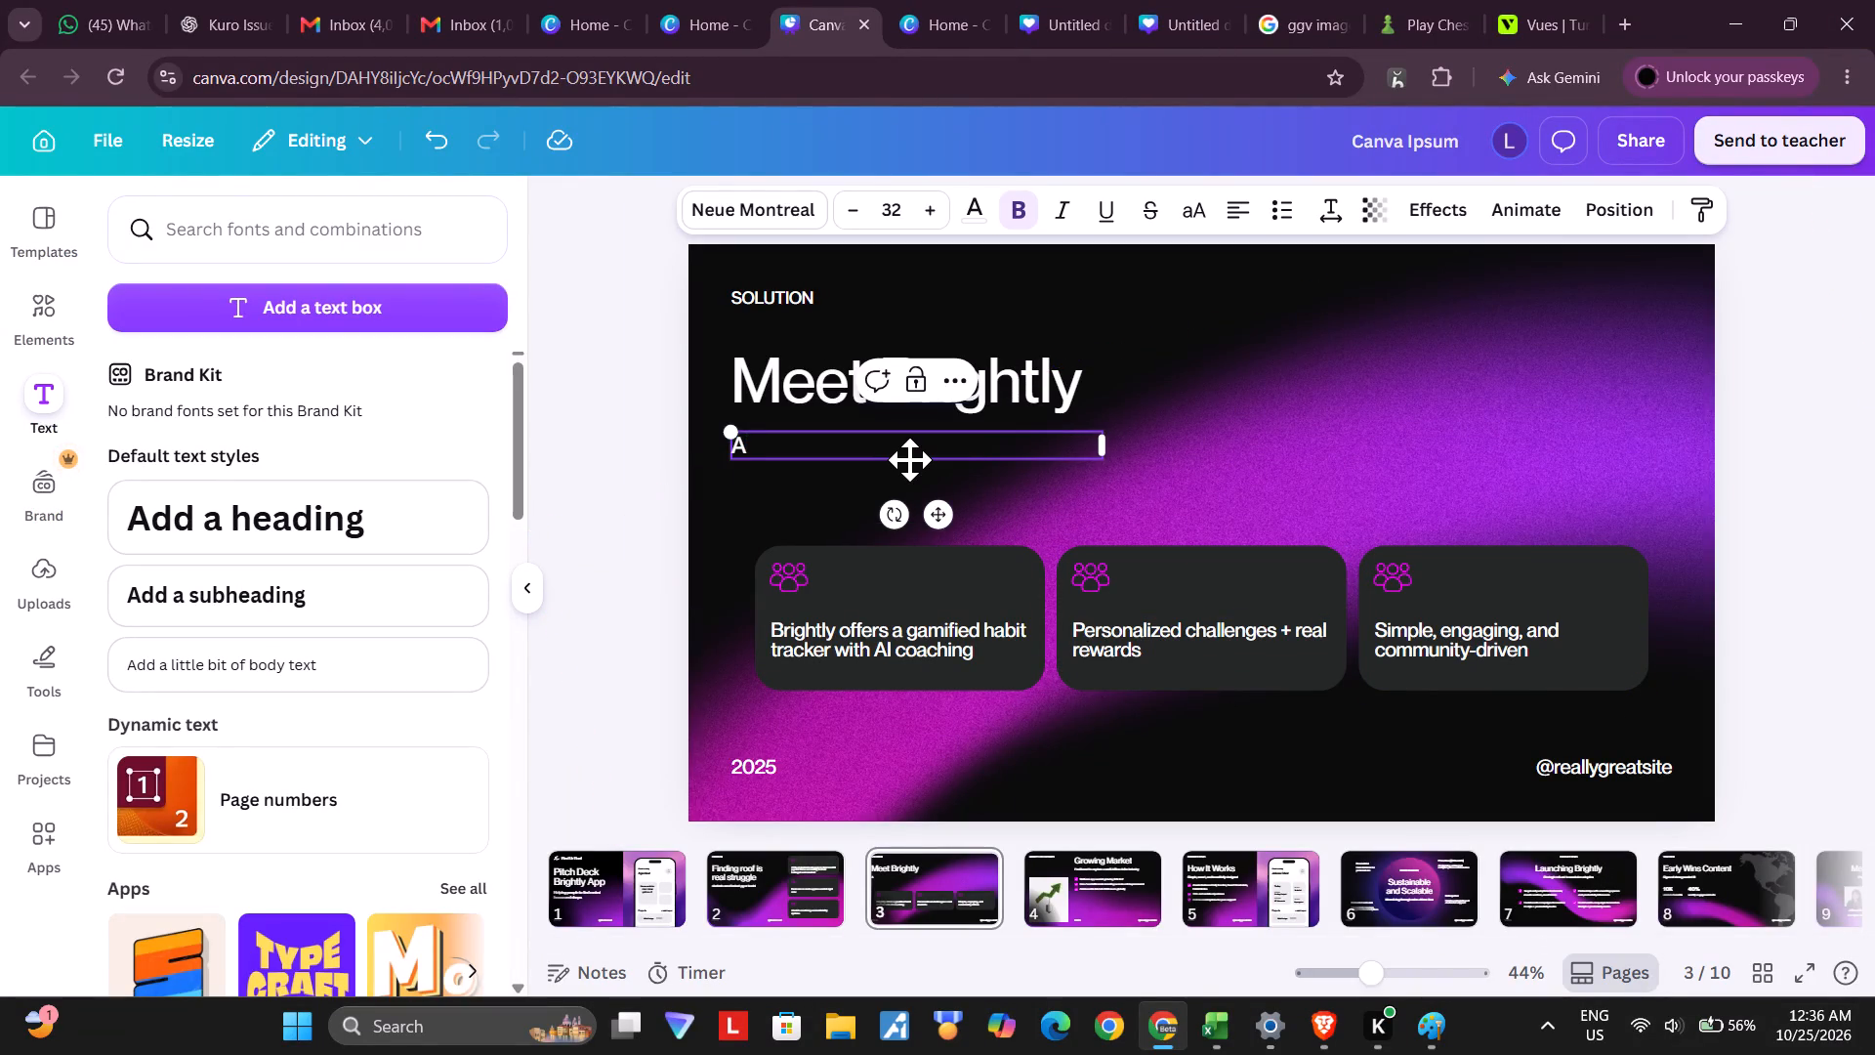
{"action": "type", "text": "ll in one"}
{"action": "key", "text": "space"}
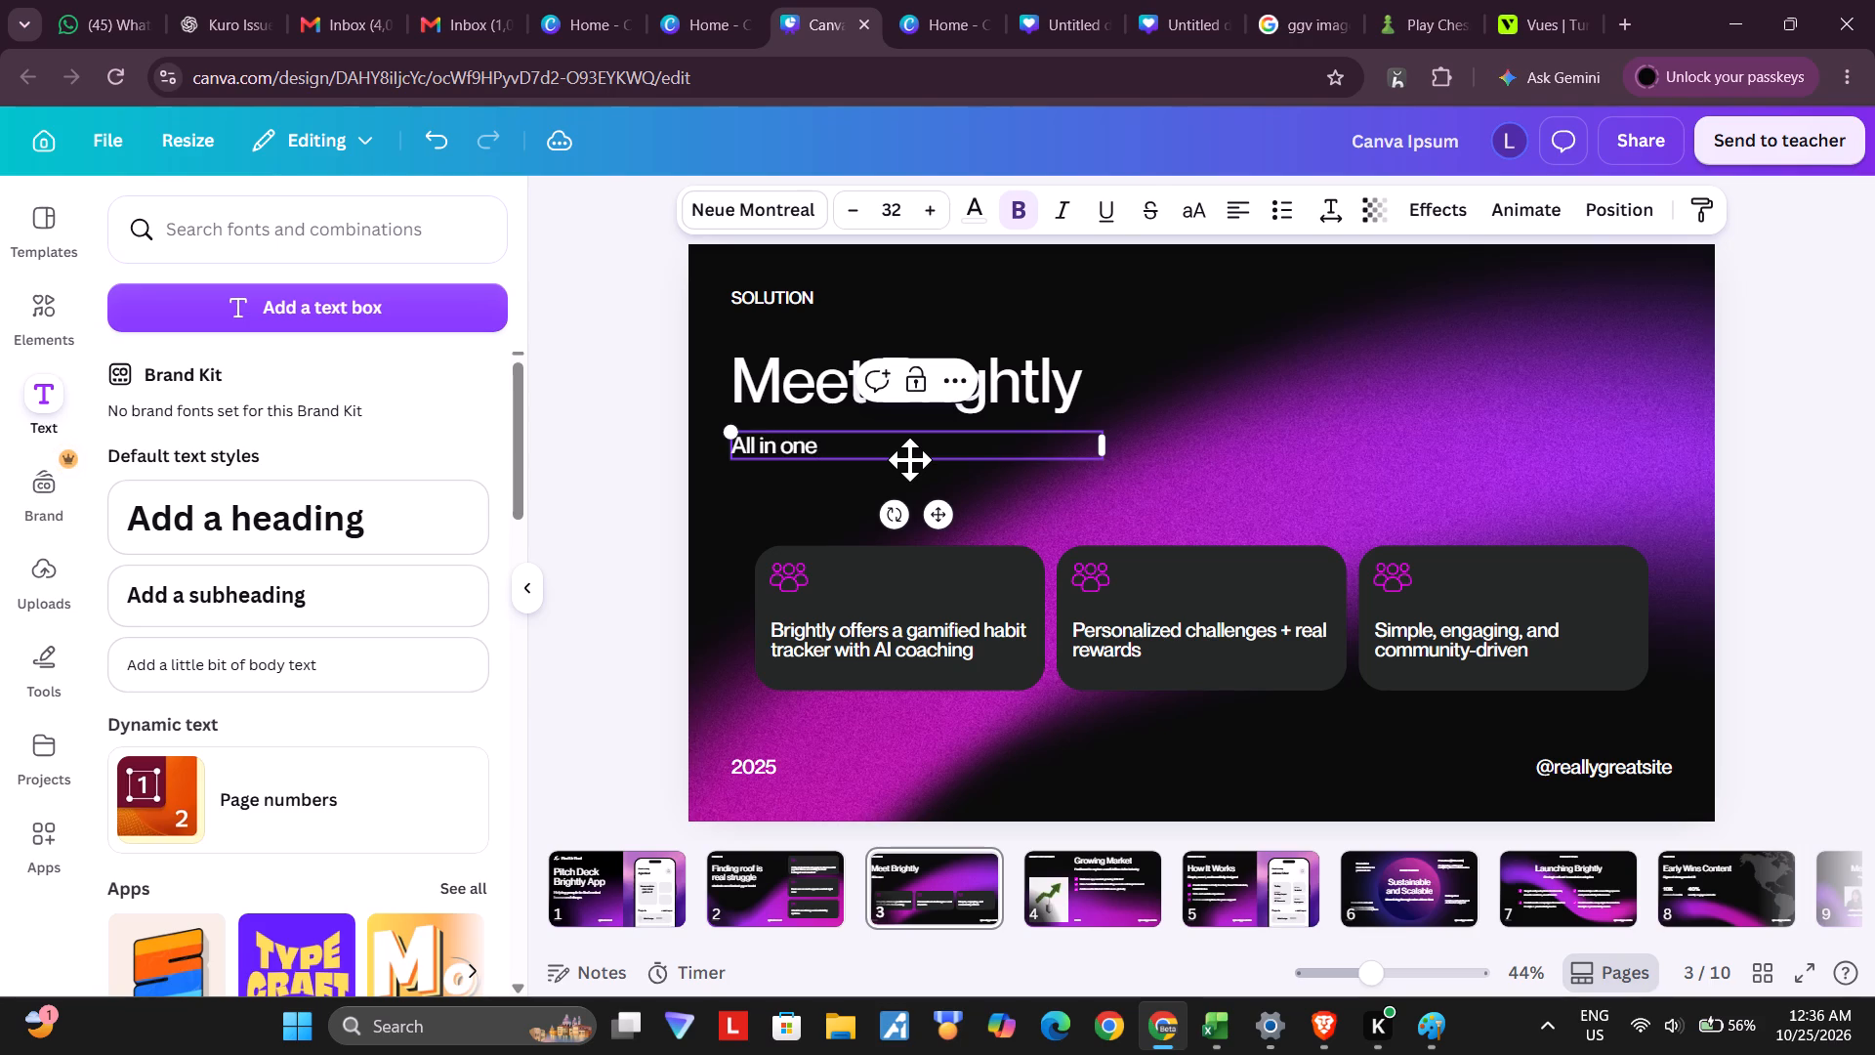
{"action": "type", "text": "app"}
{"action": "key", "text": "space"}
{"action": "type", "text": "for"}
{"action": "key", "text": "space"}
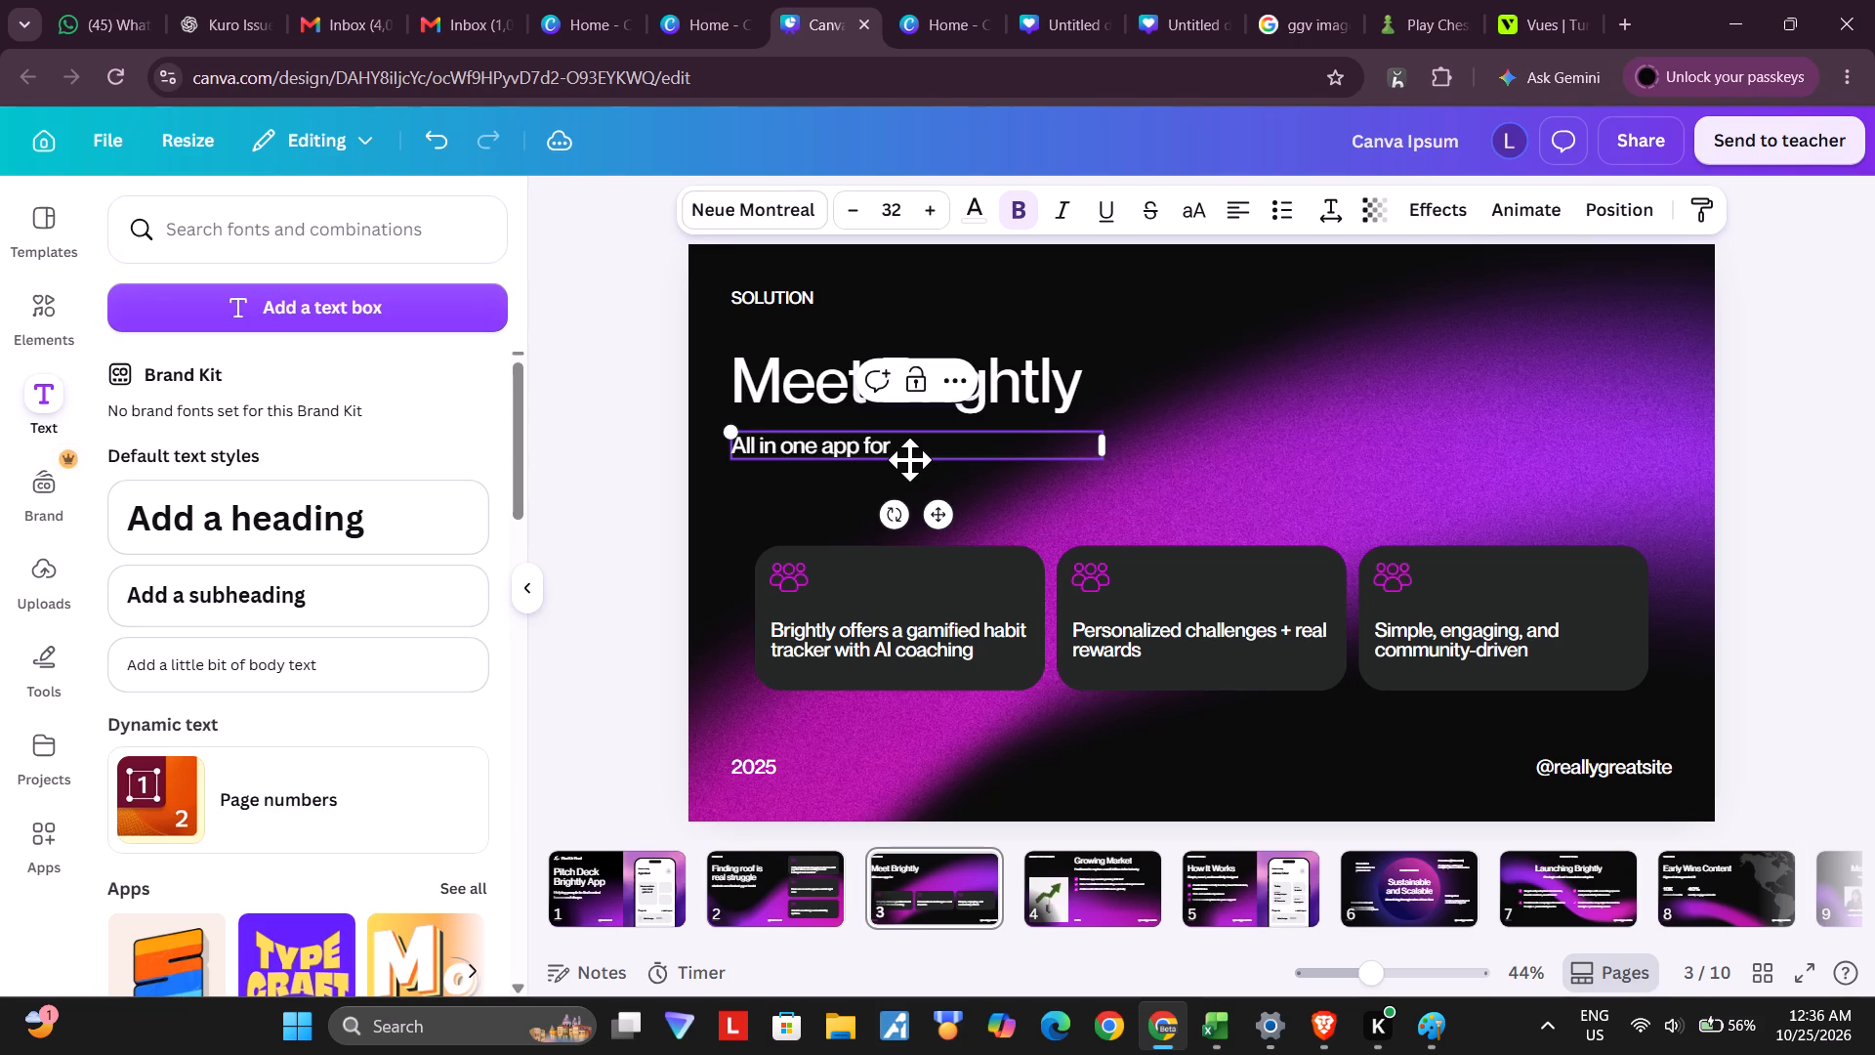
{"action": "type", "text": "pg rent"}
{"action": "key", "text": "space"}
{"action": "key", "text": "BackSpace"}
{"action": "key", "text": "BackSpace"}
{"action": "key", "text": "BackSpace"}
{"action": "key", "text": "BackSpace"}
{"action": "key", "text": "BackSpace"}
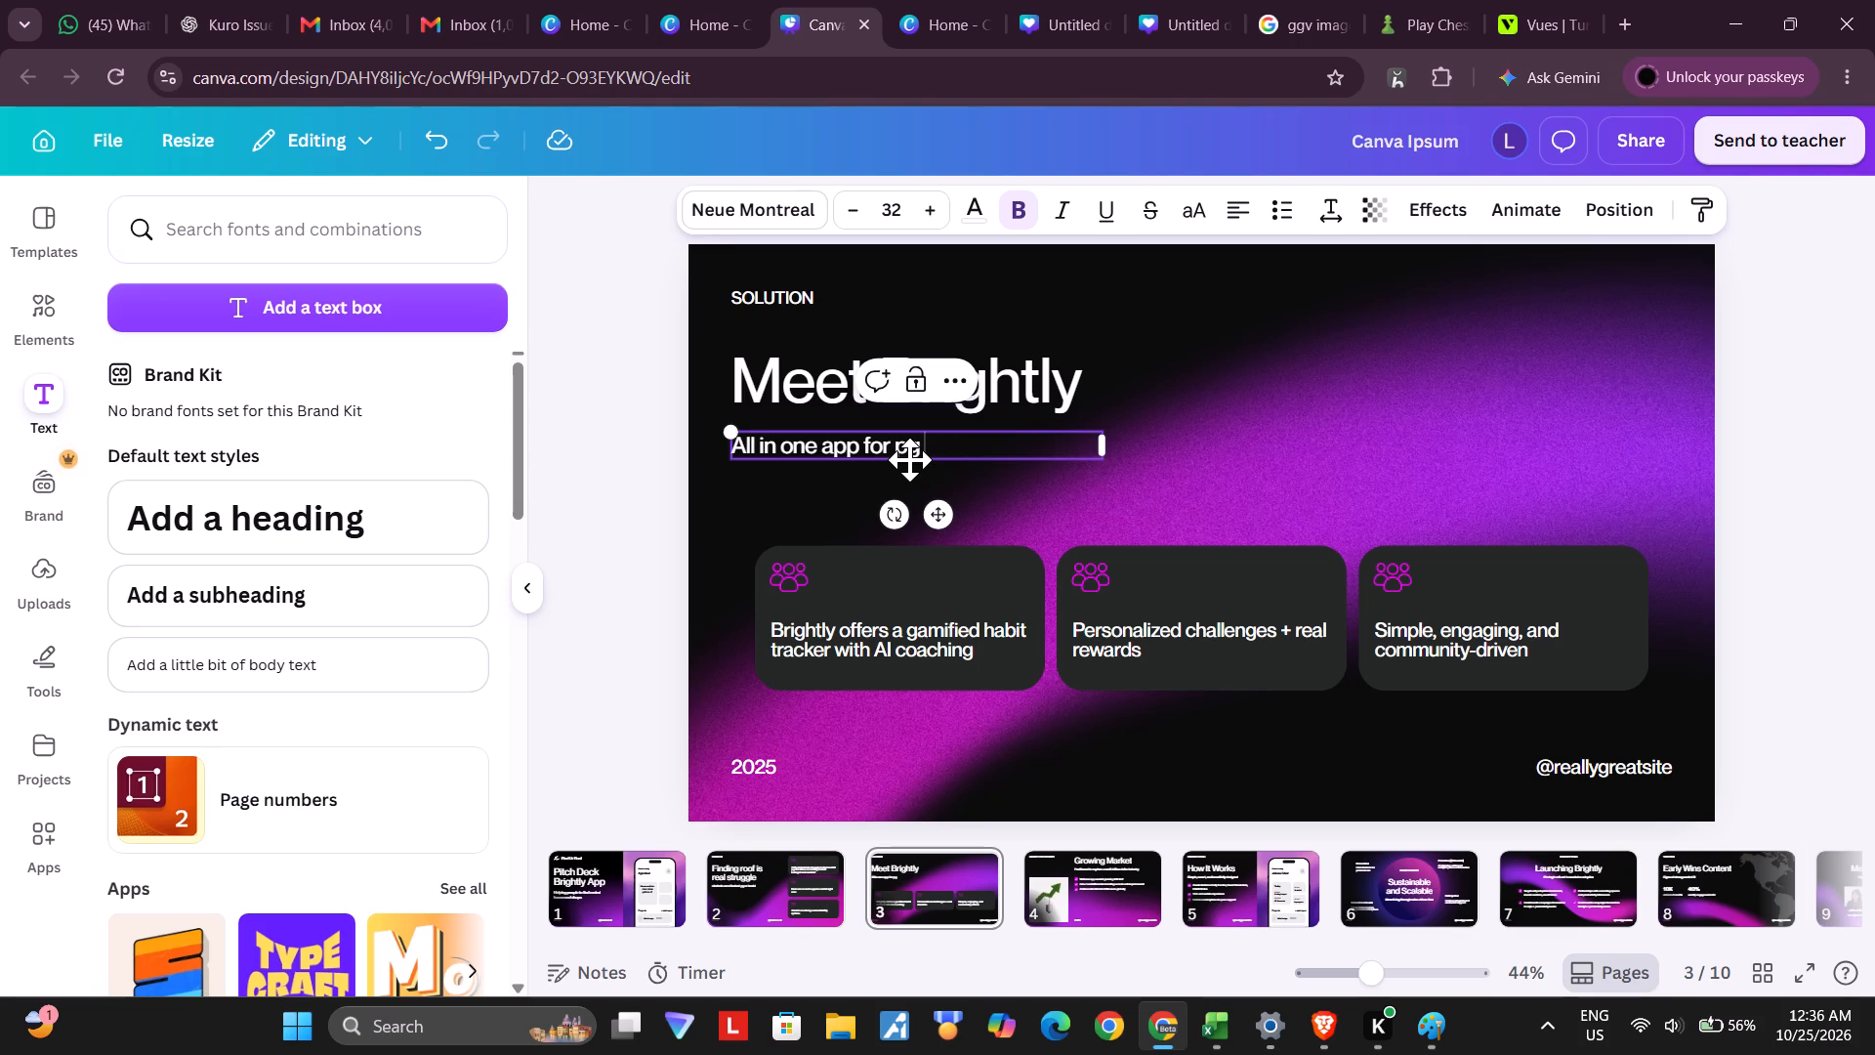
{"action": "type", "text": ", rent"}
{"action": "key", "text": "space"}
{"action": "key", "text": "BackSpace"}
{"action": "type", "text": ",h"}
{"action": "type", "text": "os"}
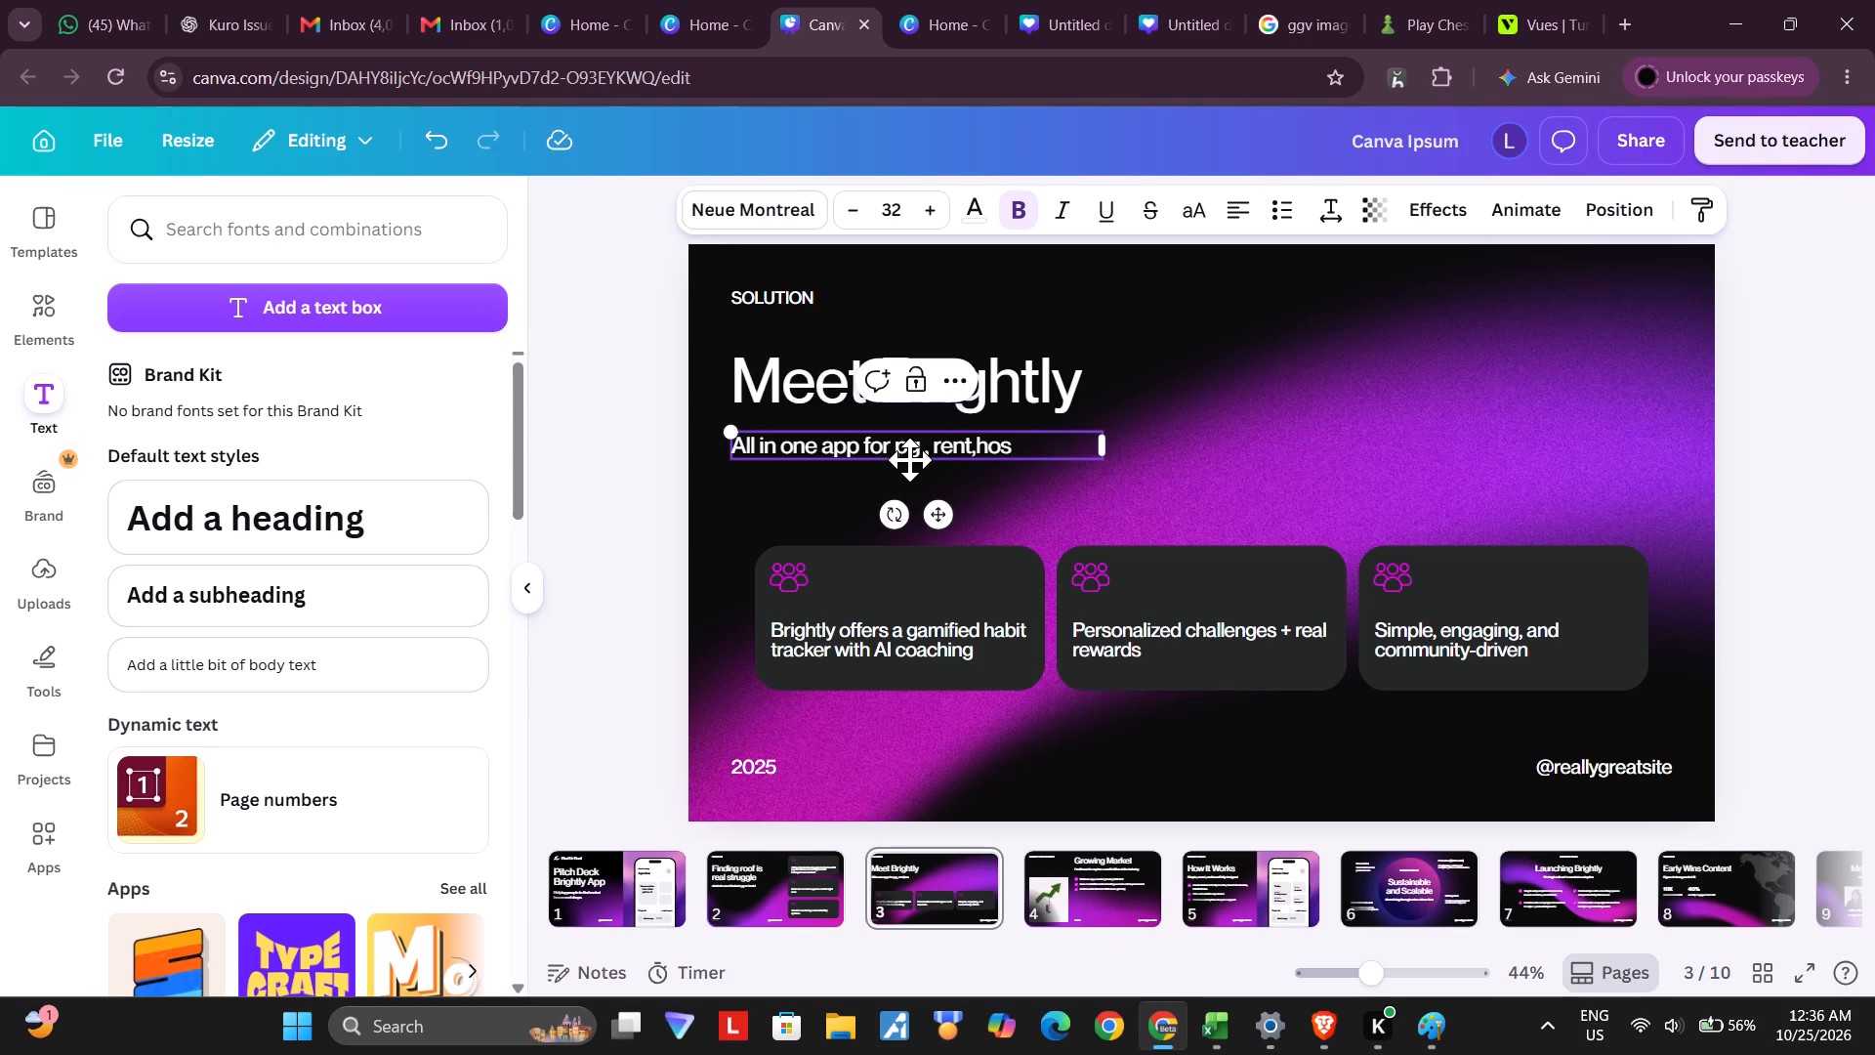
{"action": "type", "text": "tels"}
{"action": "key", "text": "space"}
{"action": "key", "text": "BackSpace"}
{"action": "type", "text": ","}
{"action": "key", "text": "space"}
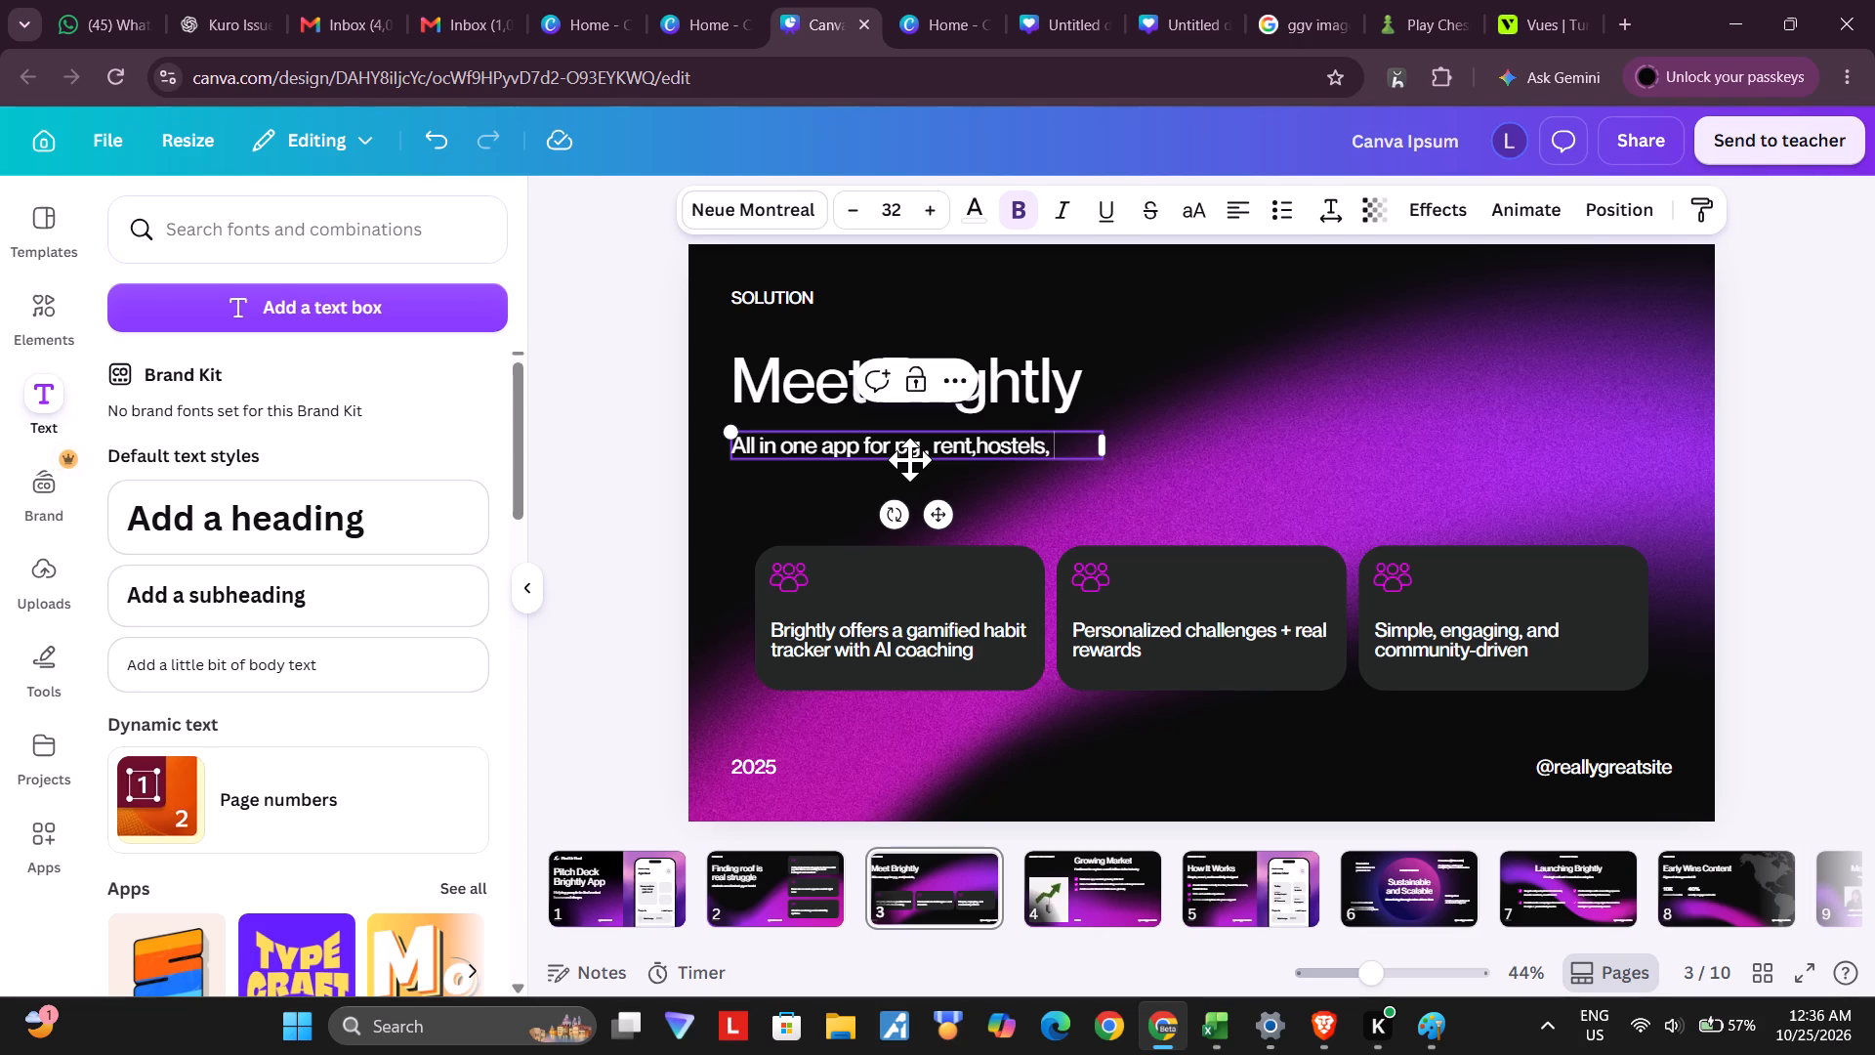
{"action": "key", "text": "BackSpace"}
{"action": "key", "text": "BackSpace"}
{"action": "key", "text": "space"}
{"action": "type", "text": "or sh"}
{"action": "type", "text": "ops"}
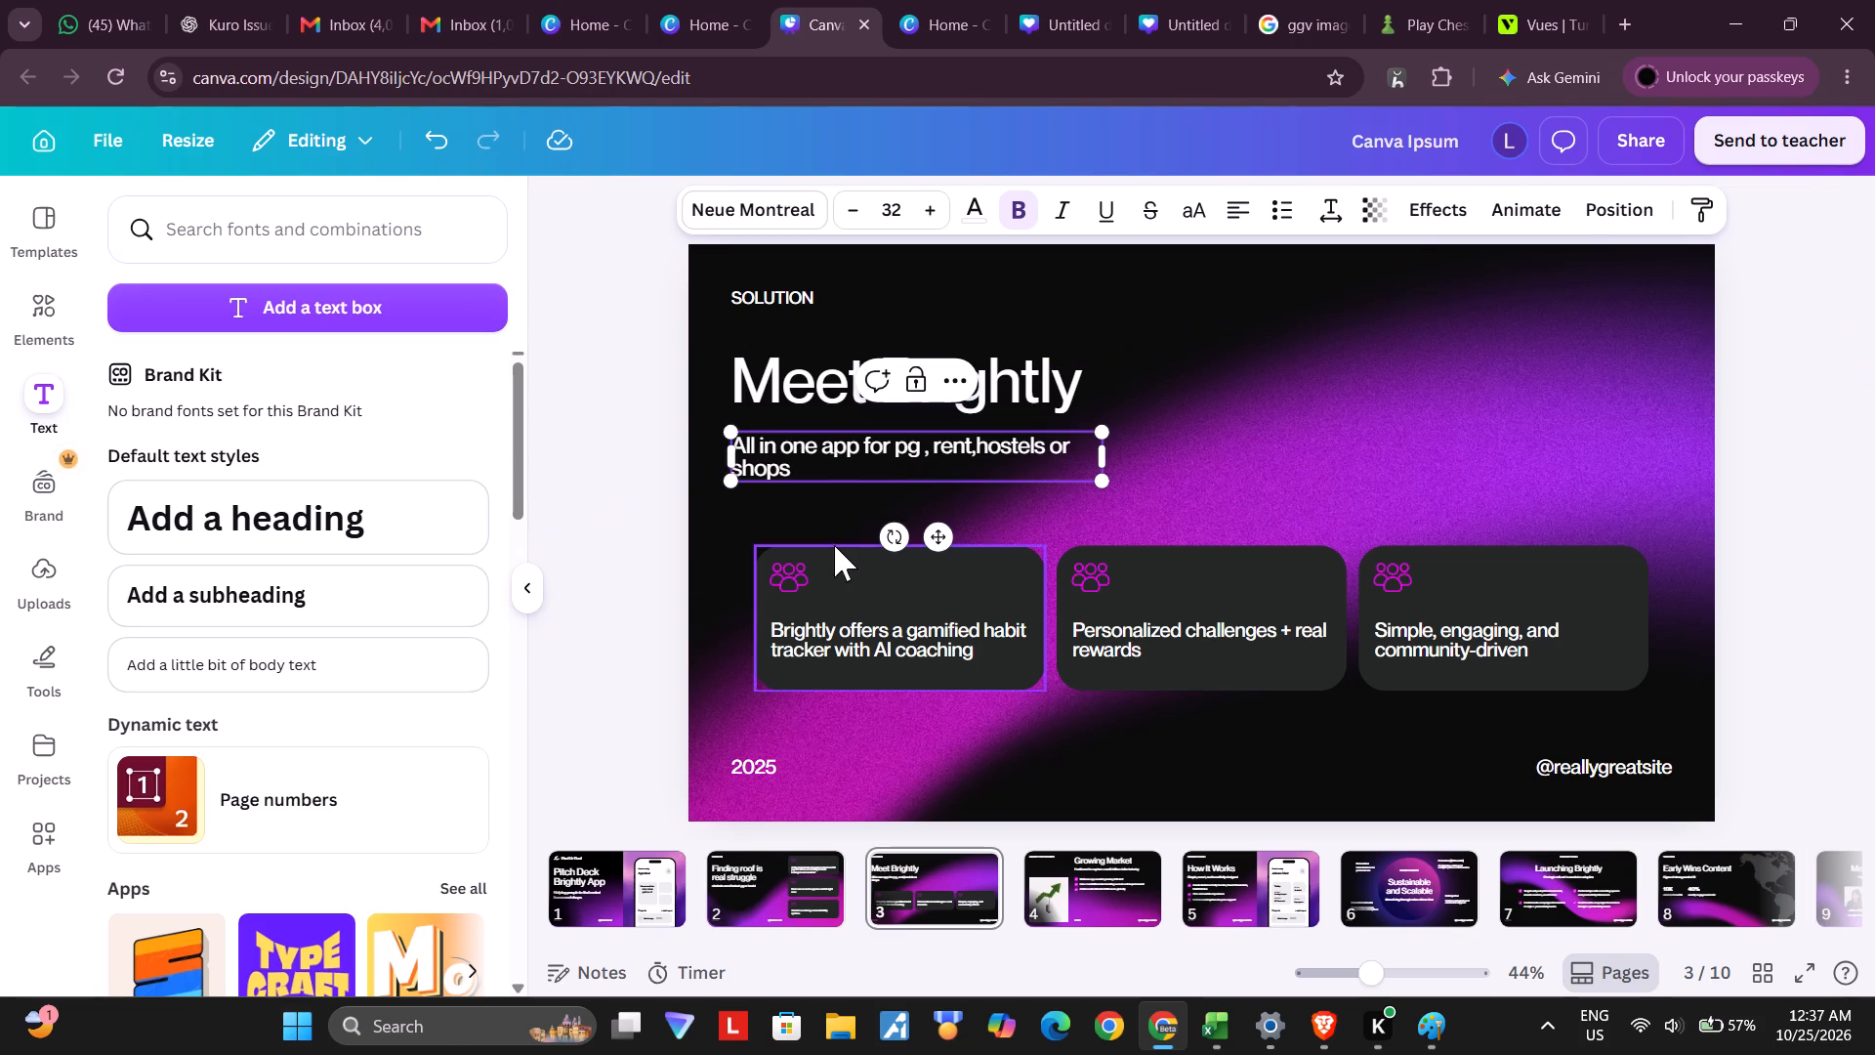
{"action": "left_click", "coordinate": [1312, 433]}
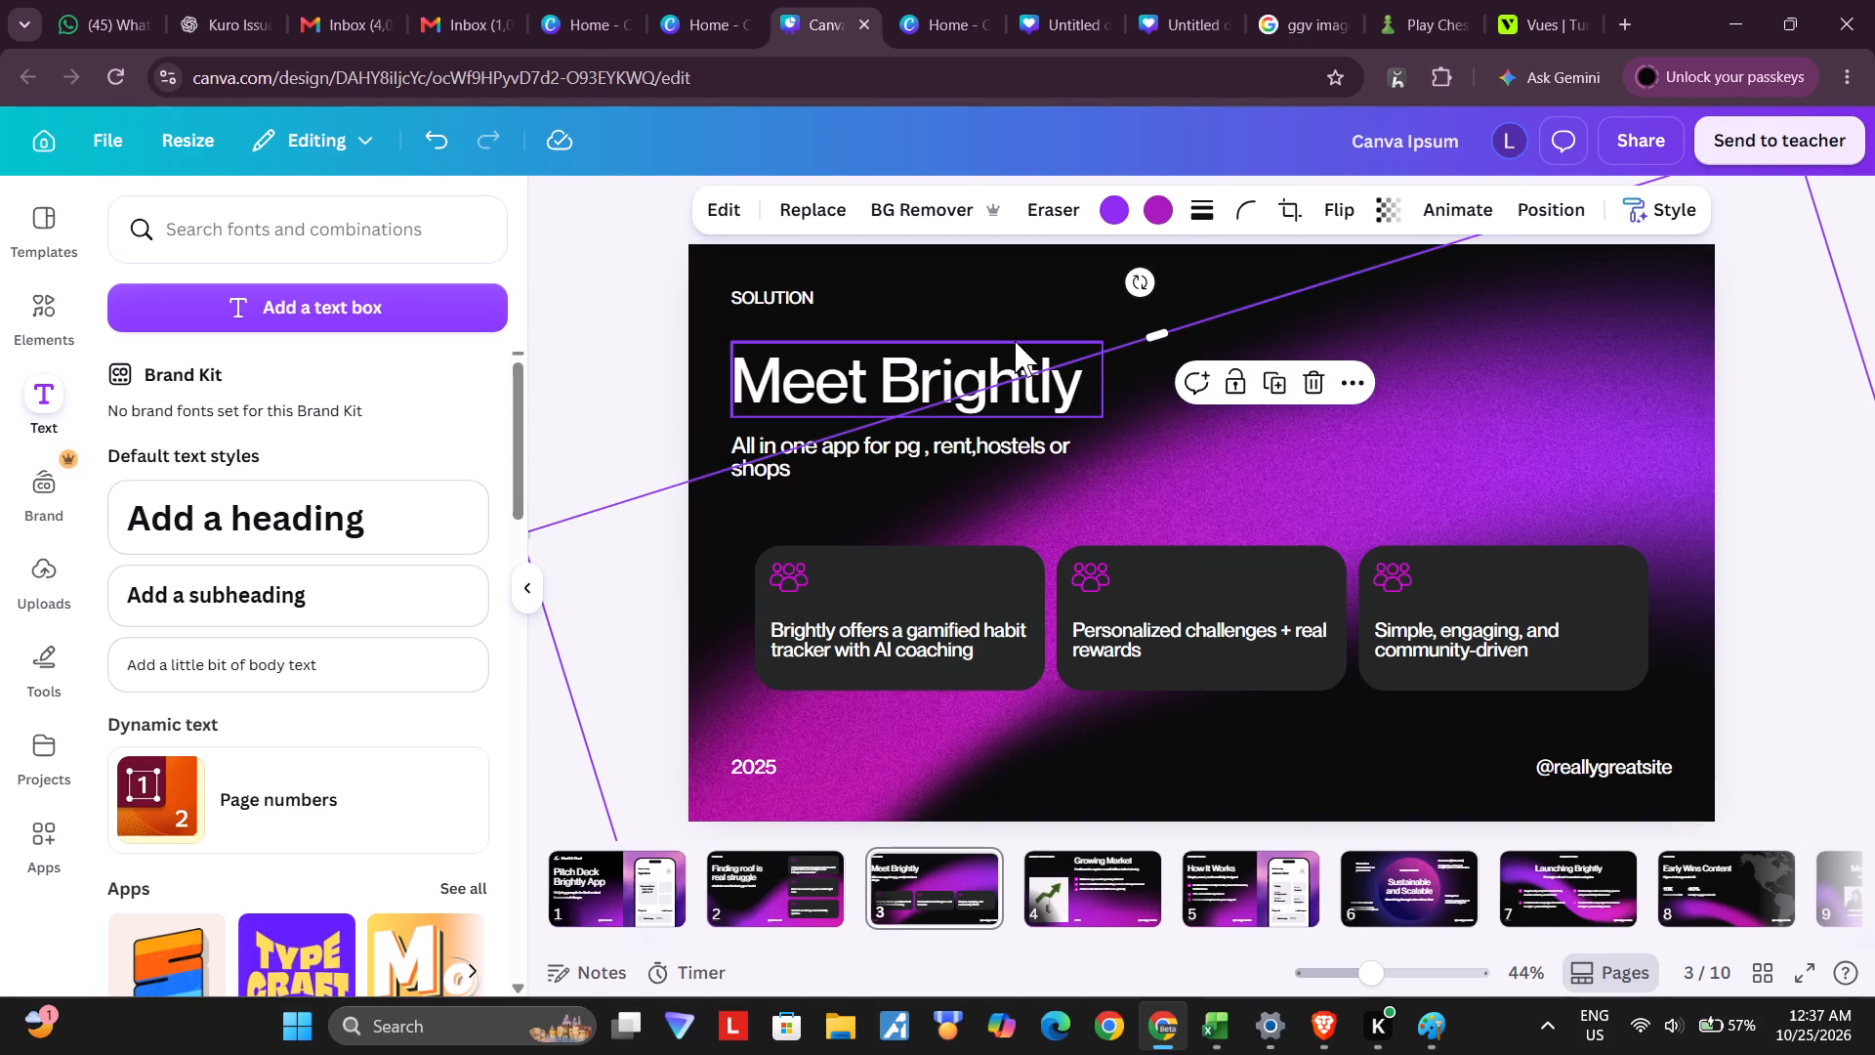
Replace slide 3's "Meet Brightly" heading with "Find easily".
{"action": "left_click", "coordinate": [1015, 312]}
{"action": "double_click", "coordinate": [1009, 380]}
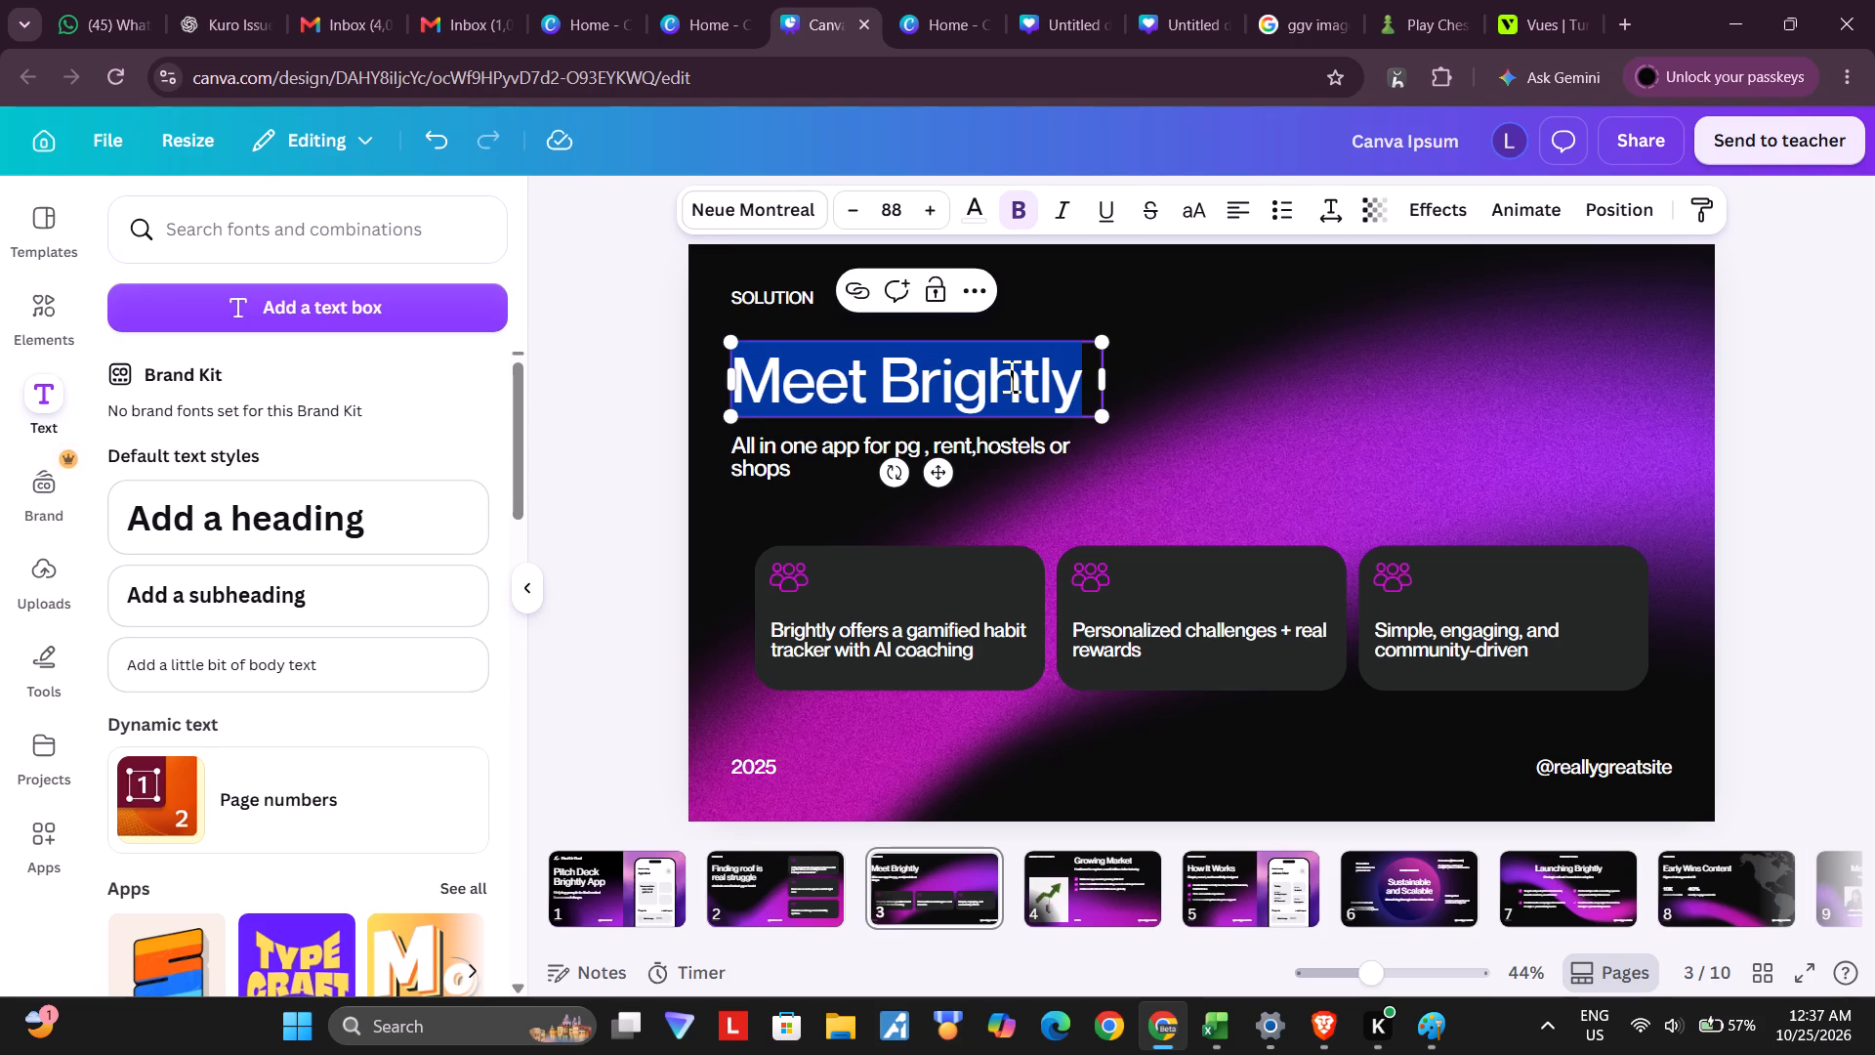
{"action": "type", "text": "ind"}
{"action": "key", "text": "space"}
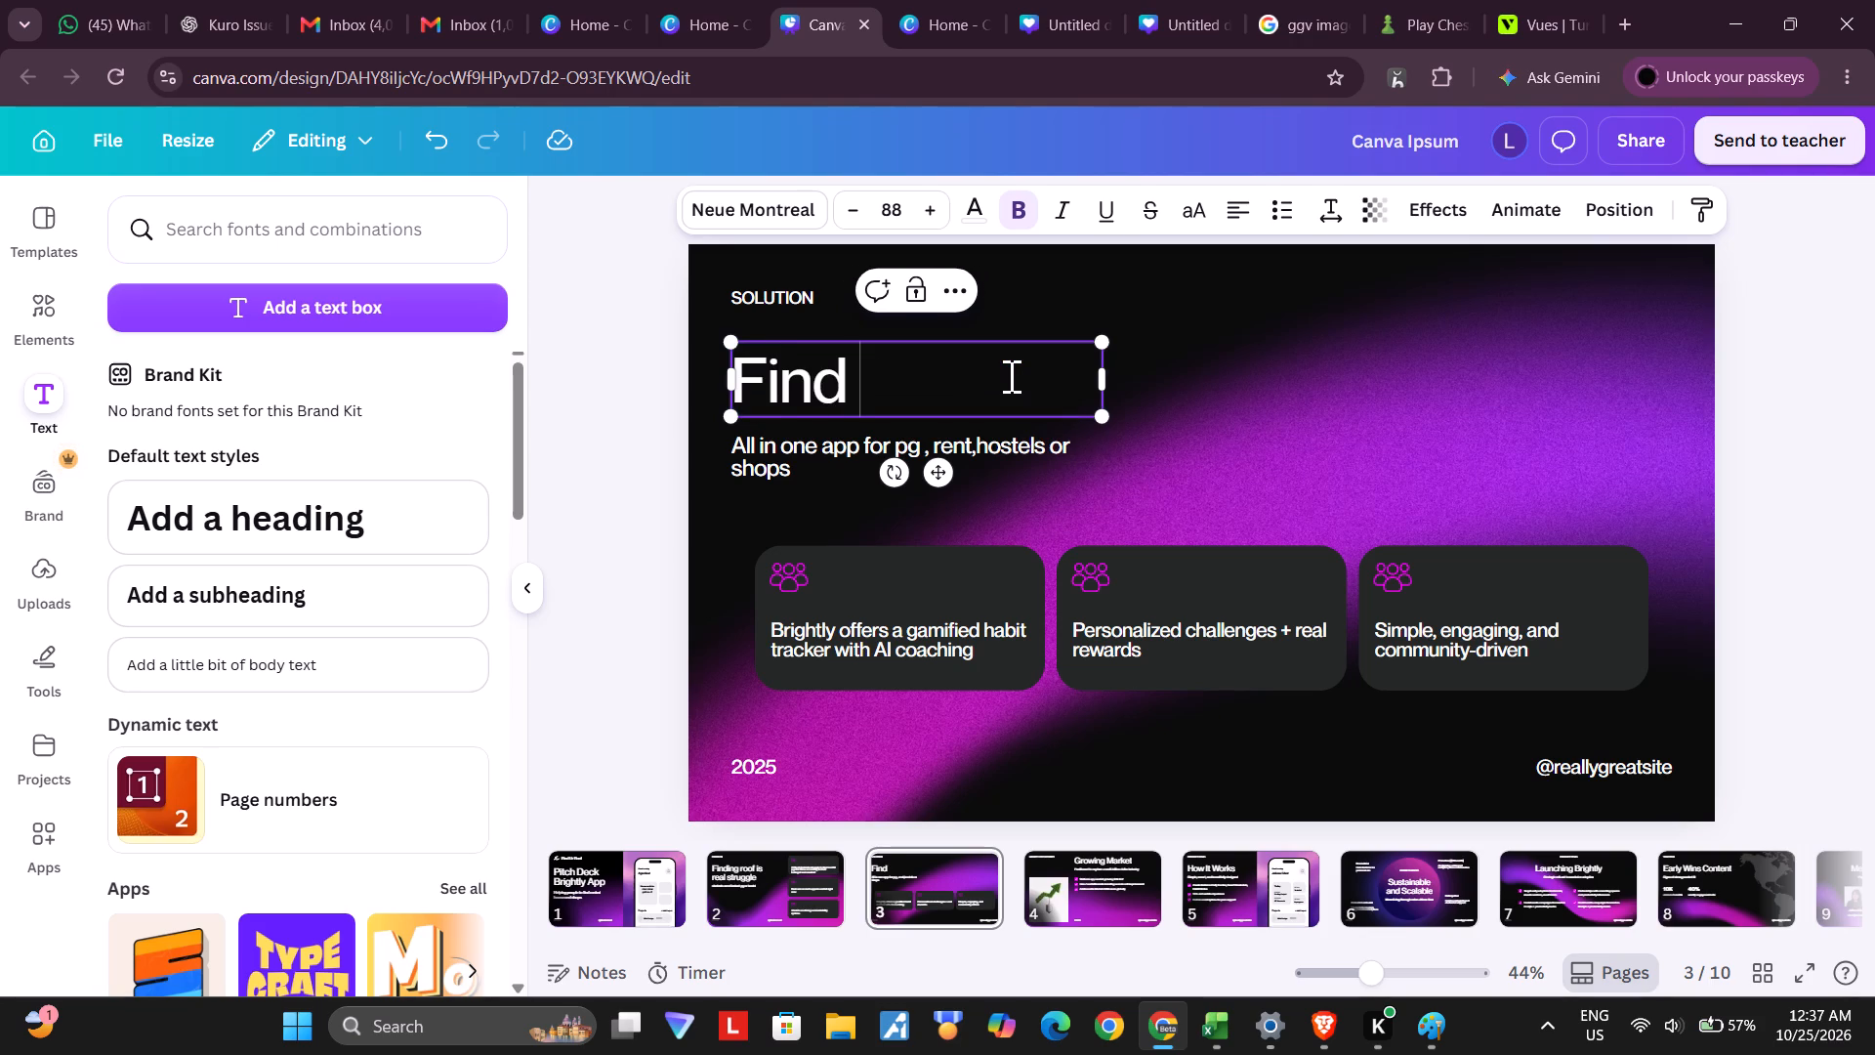
{"action": "type", "text": "eas"}
{"action": "type", "text": "ily"}
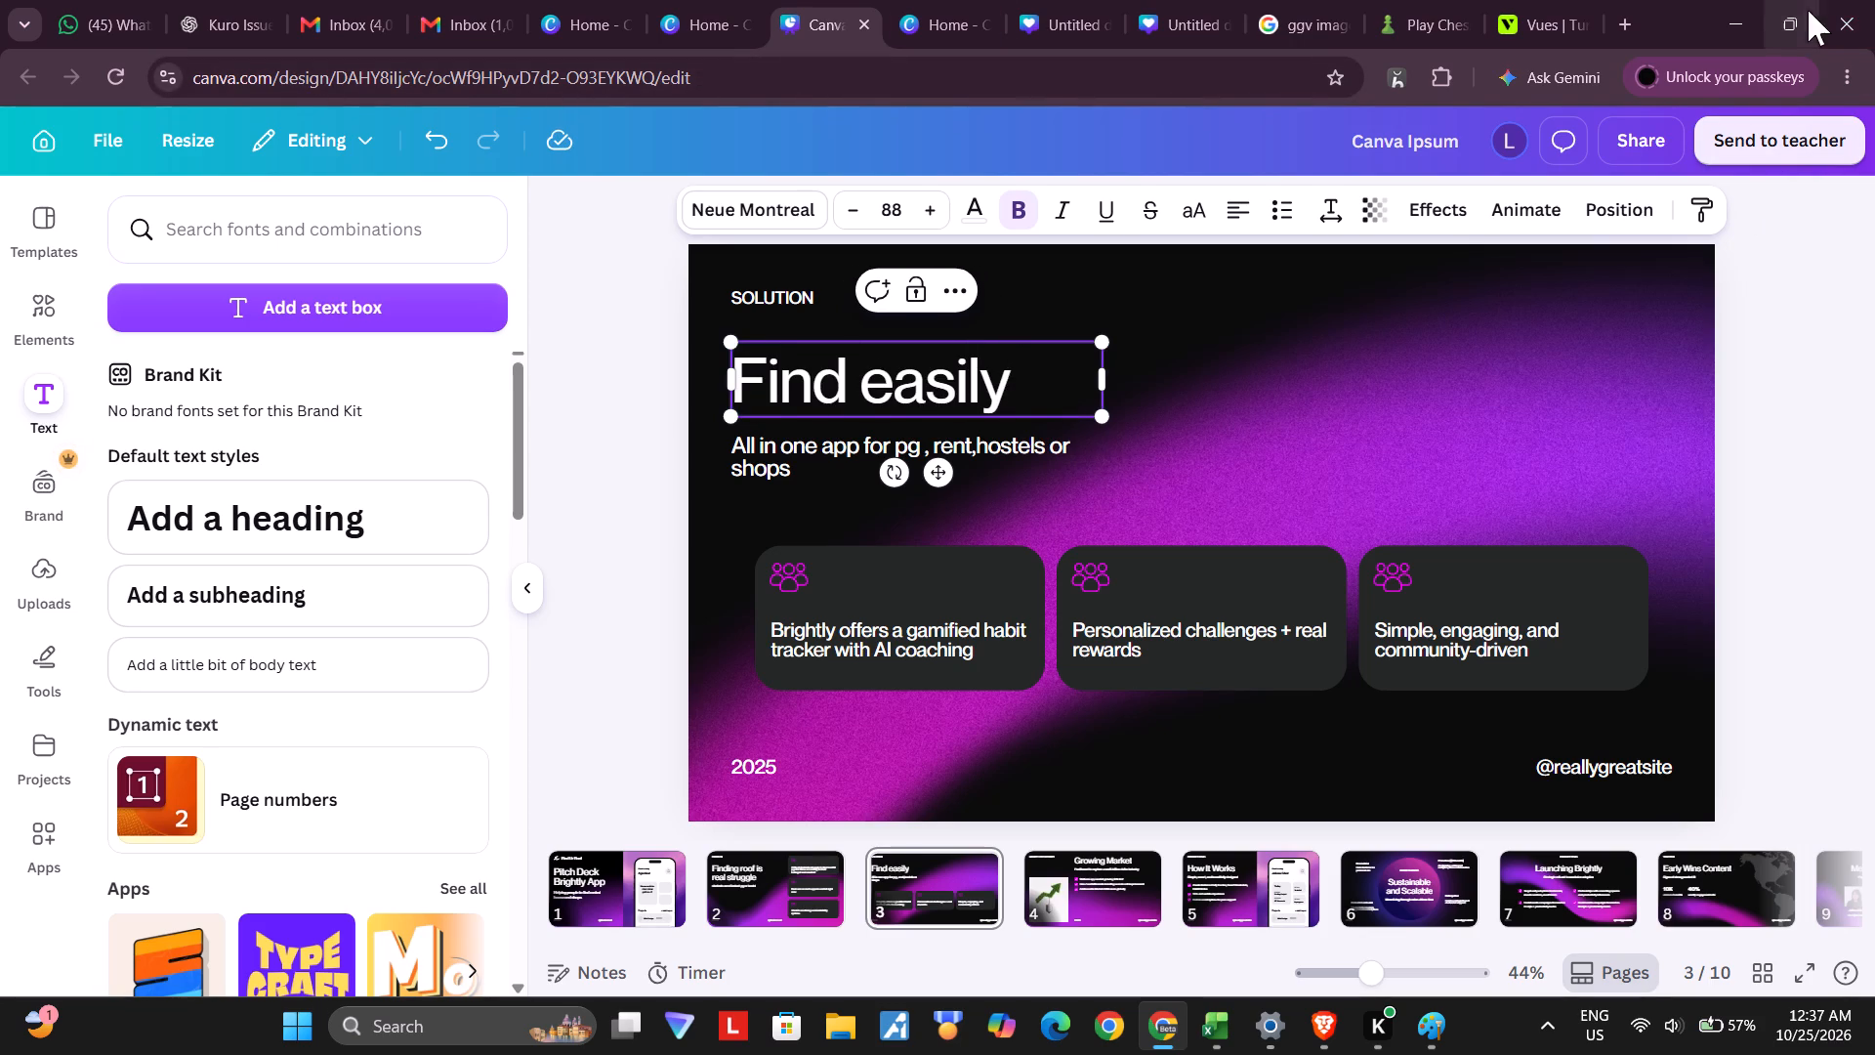
Replace the first solution card's text with "make easy to find what you need.".
{"action": "double_click", "coordinate": [924, 646]}
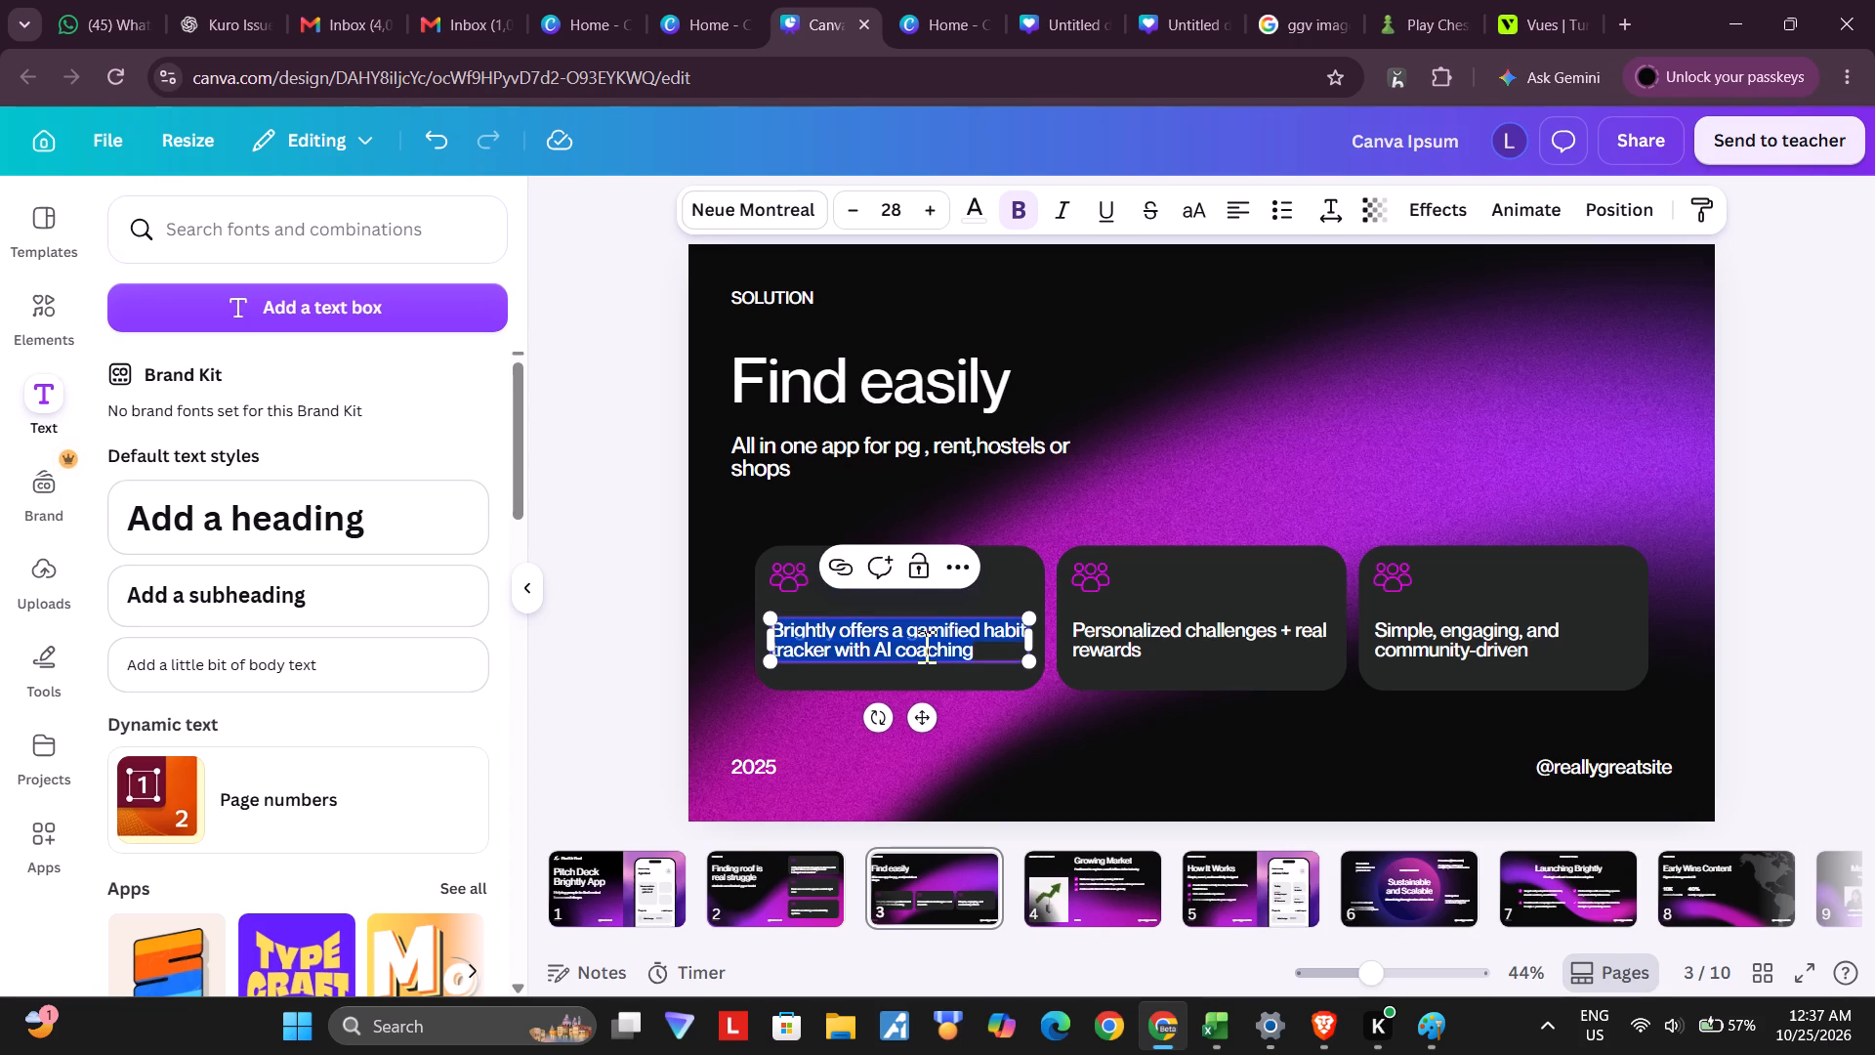
{"action": "type", "text": "make easy to find"}
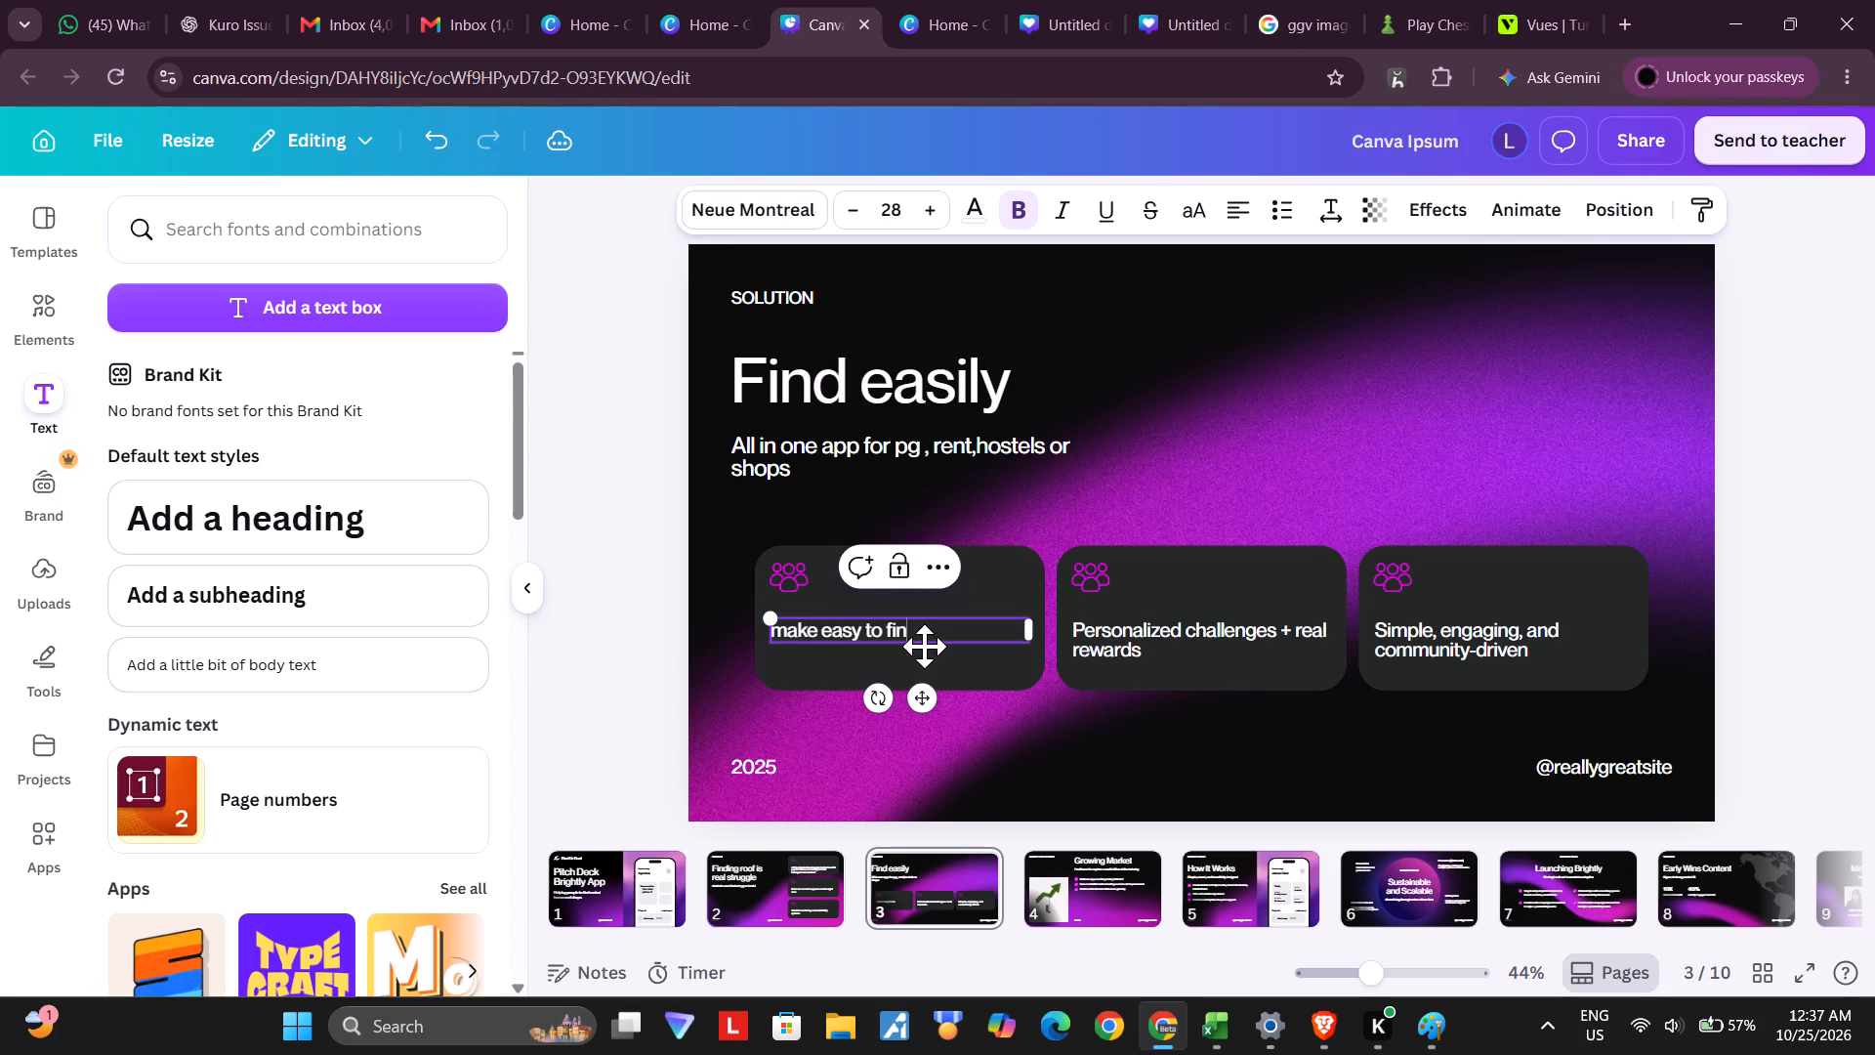
{"action": "key", "text": "space"}
{"action": "type", "text": "what you need"}
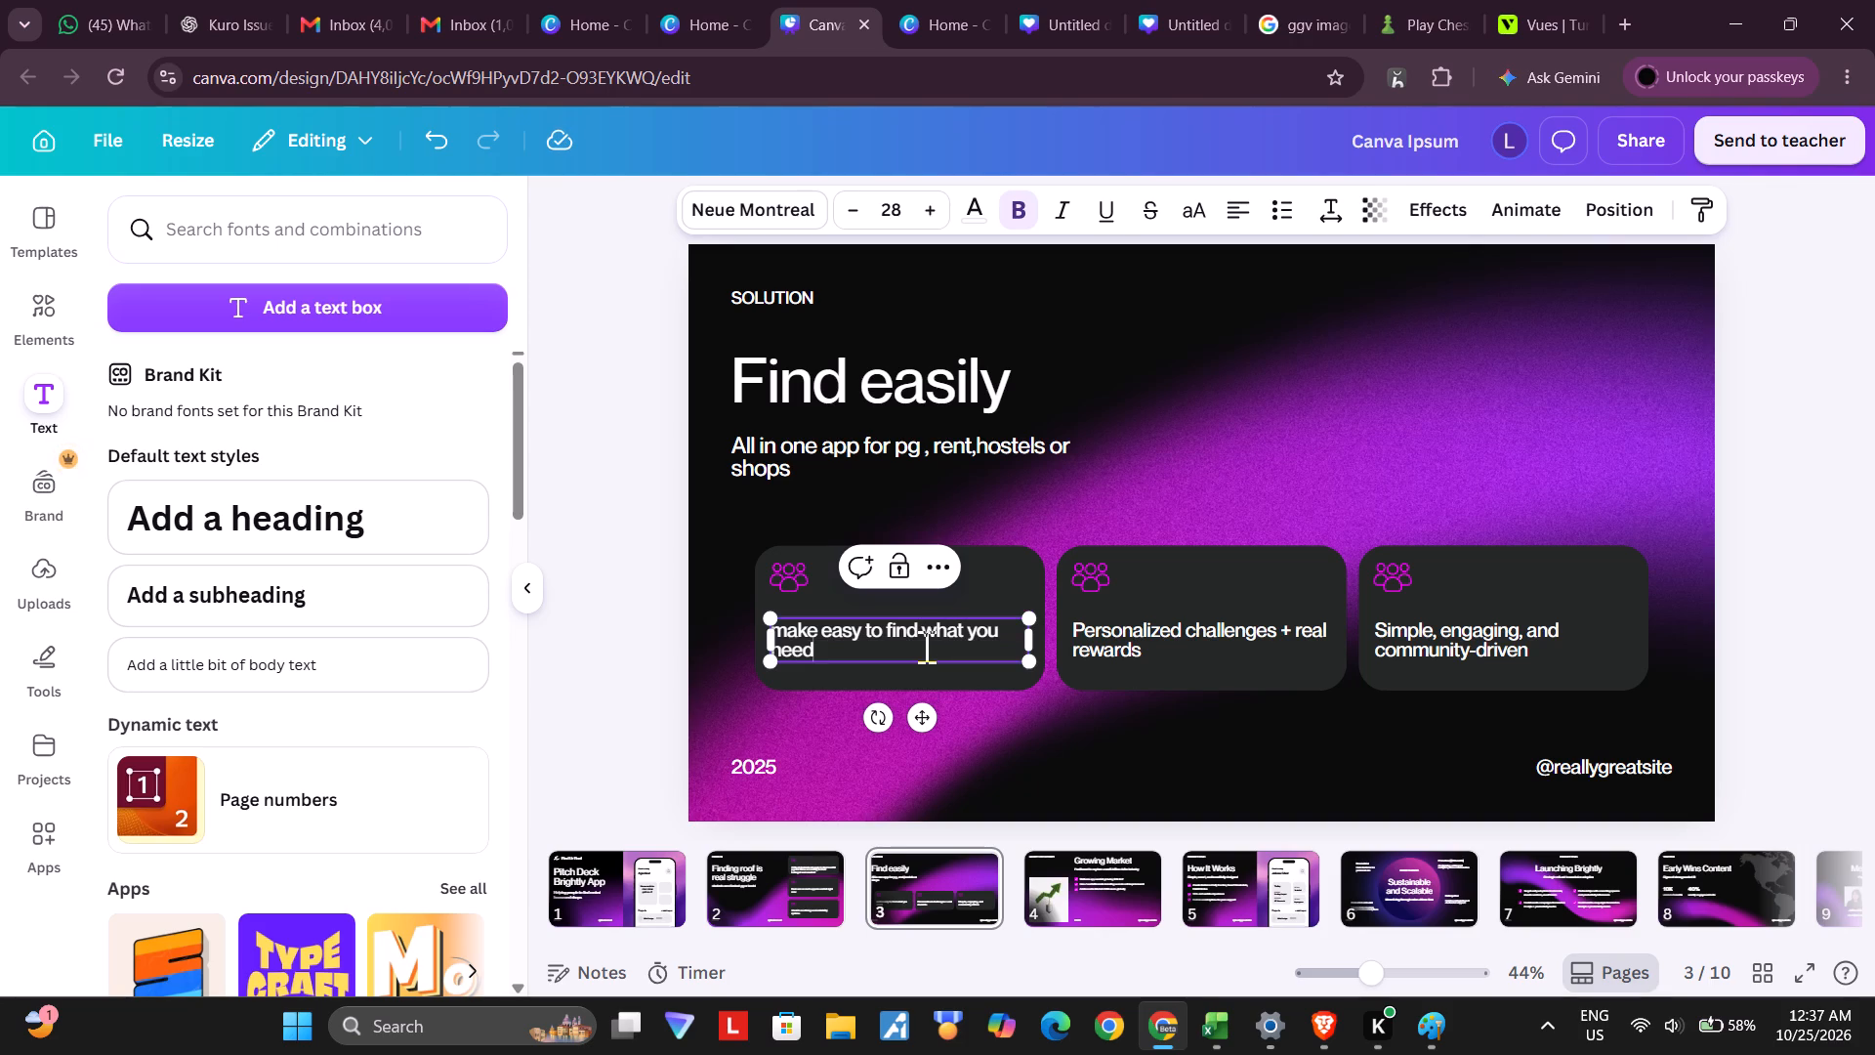
{"action": "key", "text": "space"}
{"action": "key", "text": "BackSpace"}
{"action": "key", "text": "period"}
Replace the second solution card's text with "find according to your comfort".
{"action": "double_click", "coordinate": [1160, 651]}
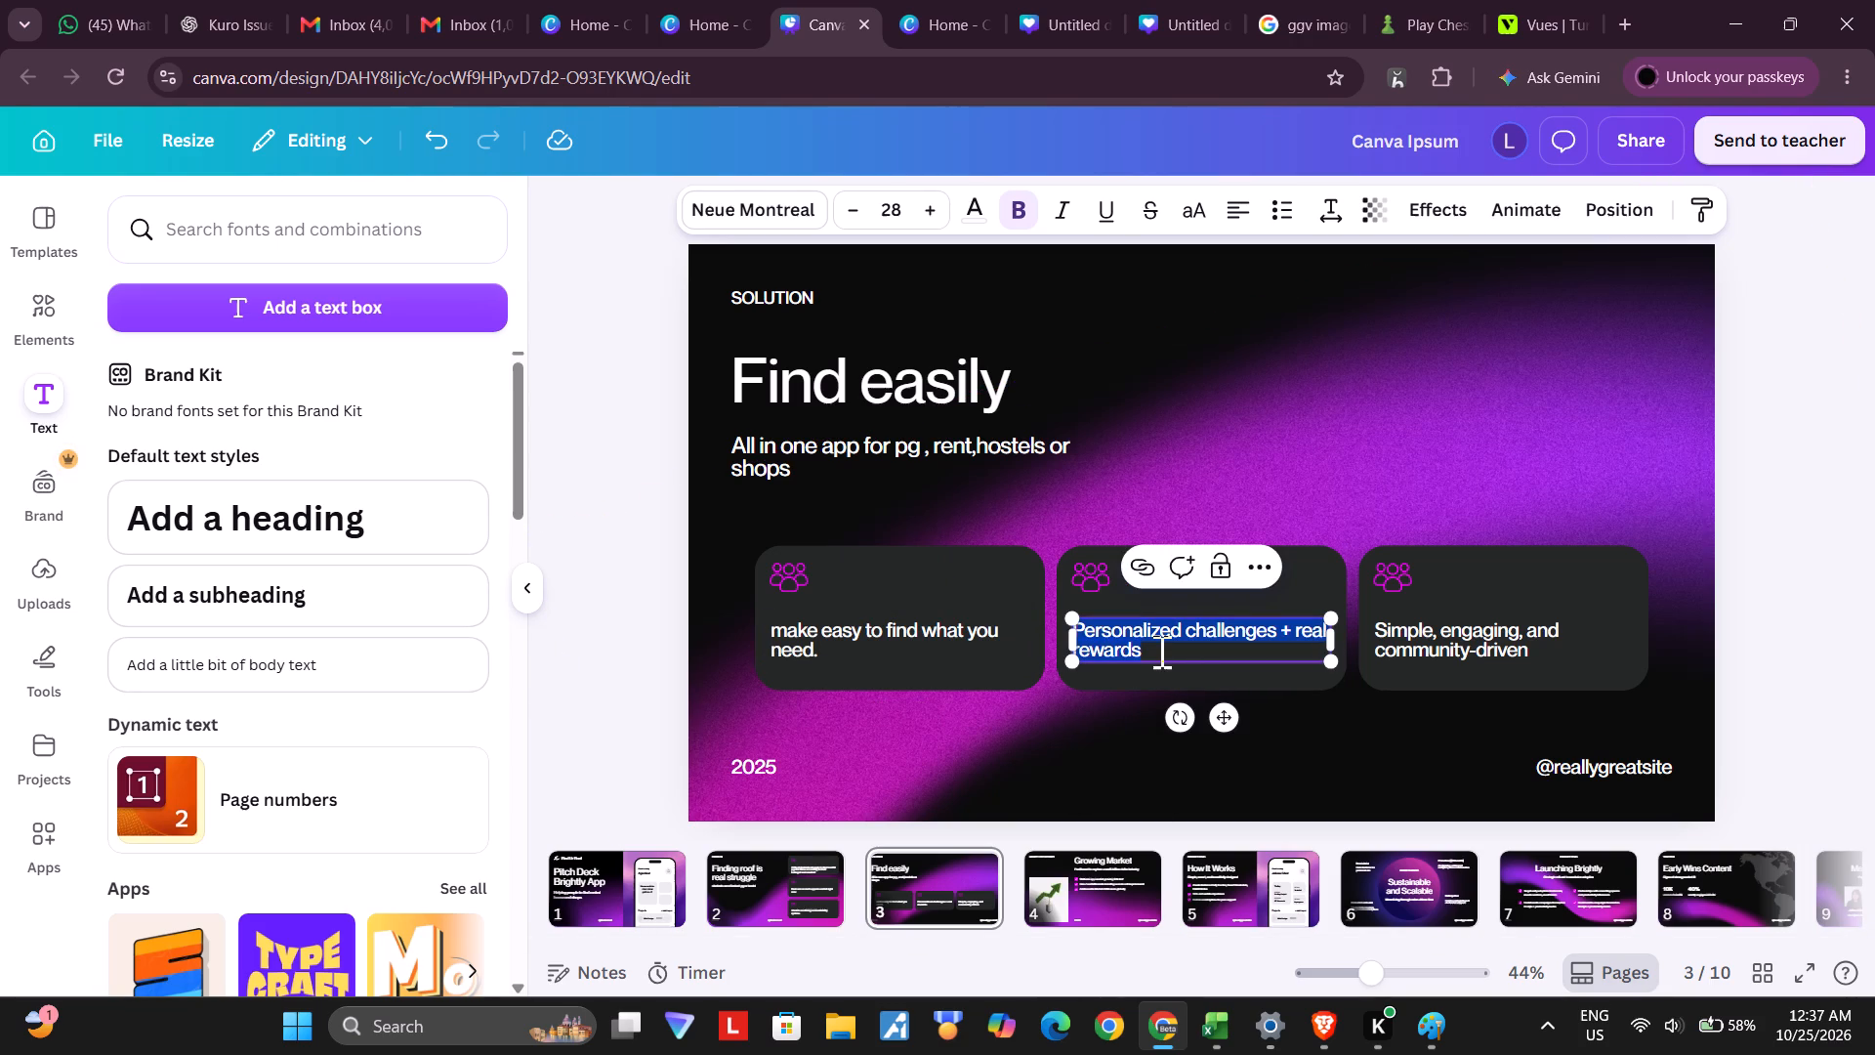
{"action": "type", "text": "find acc"}
{"action": "key", "text": "space"}
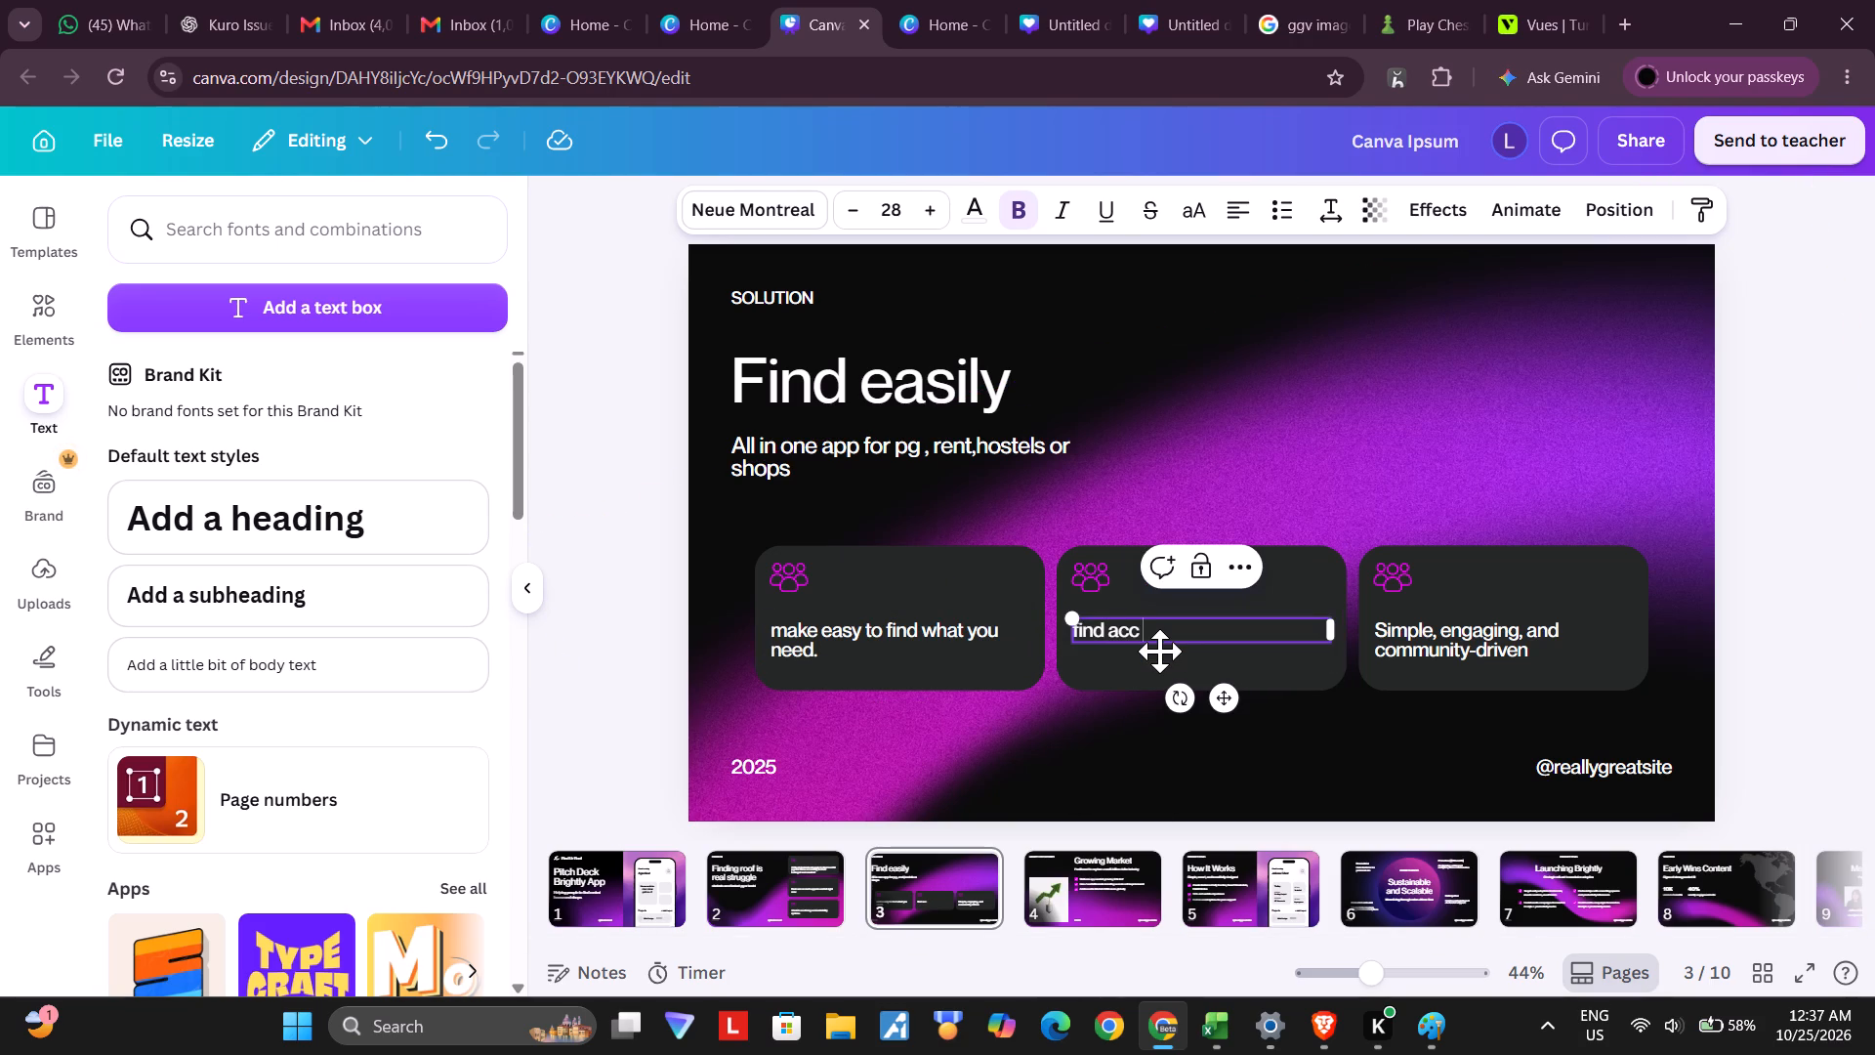
{"action": "key", "text": "BackSpace"}
{"action": "type", "text": "ordinmg"}
{"action": "key", "text": "BackSpace"}
{"action": "key", "text": "BackSpace"}
{"action": "type", "text": "g to"}
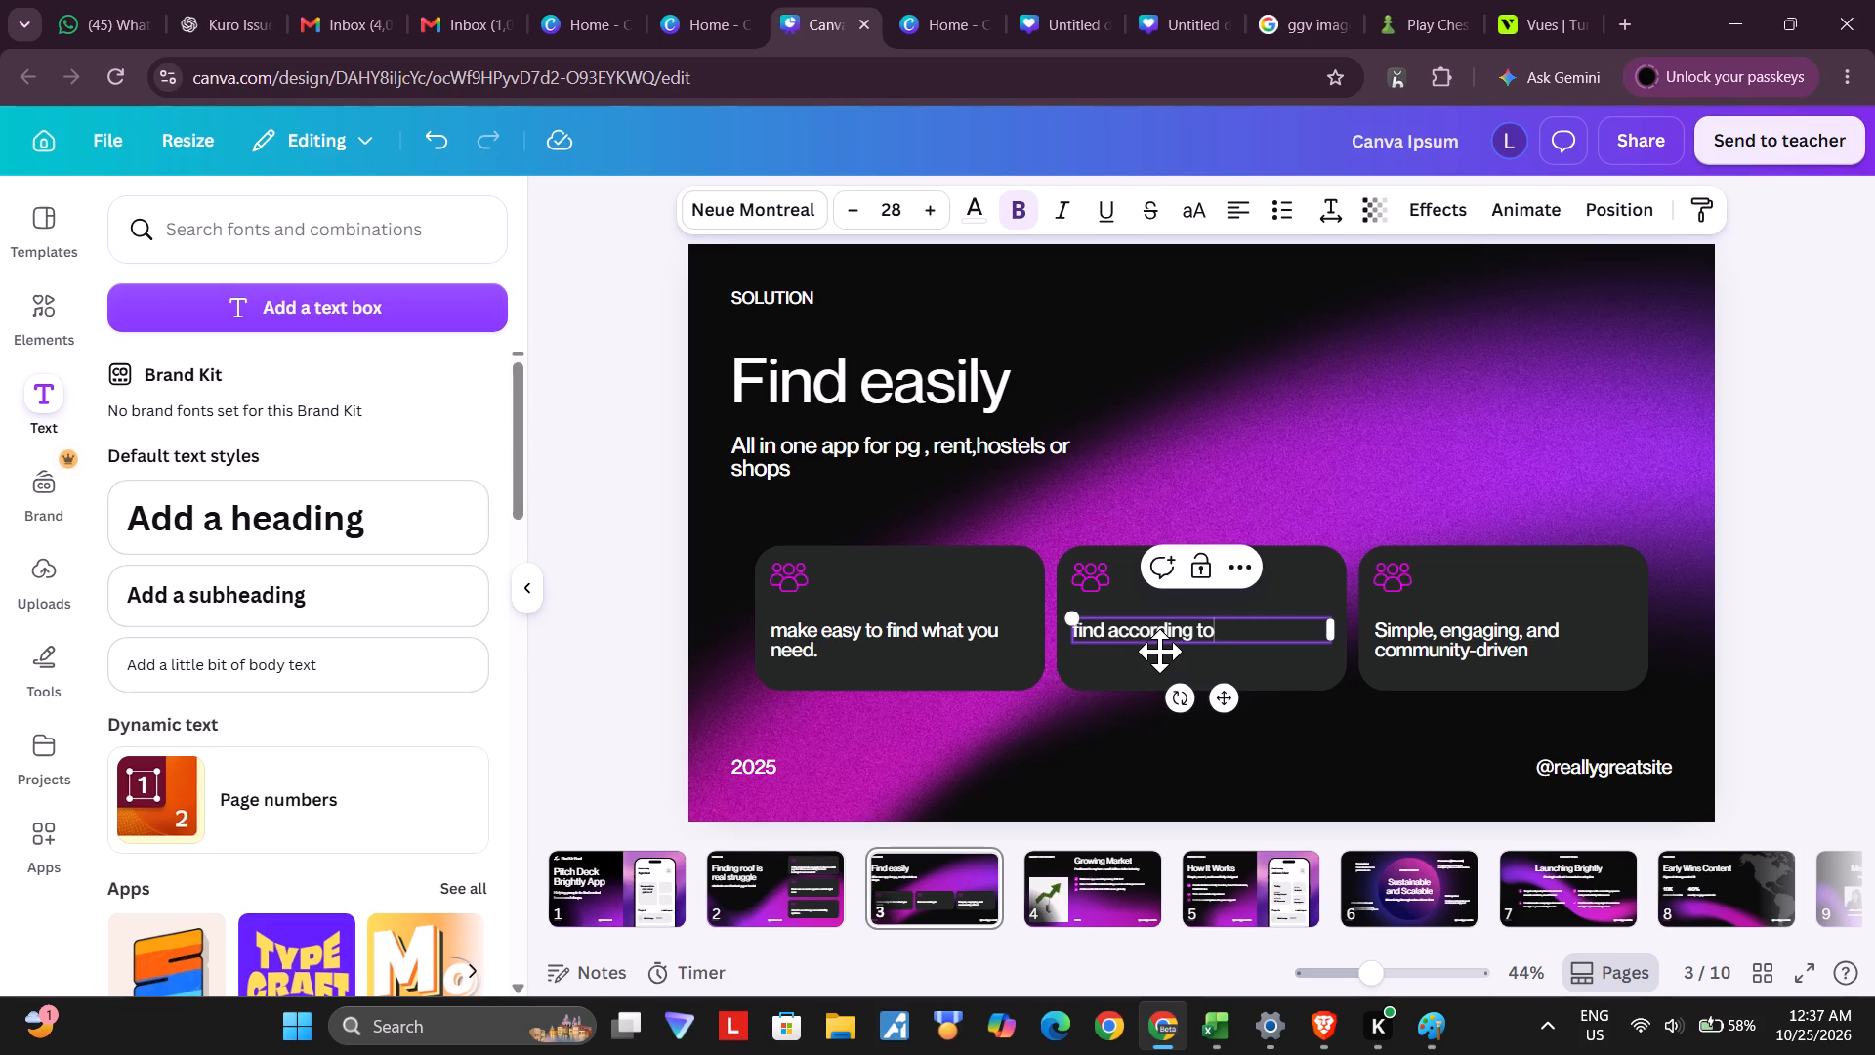
{"action": "key", "text": "space"}
{"action": "type", "text": "yp"}
{"action": "key", "text": "BackSpace"}
{"action": "type", "text": "our comfort"}
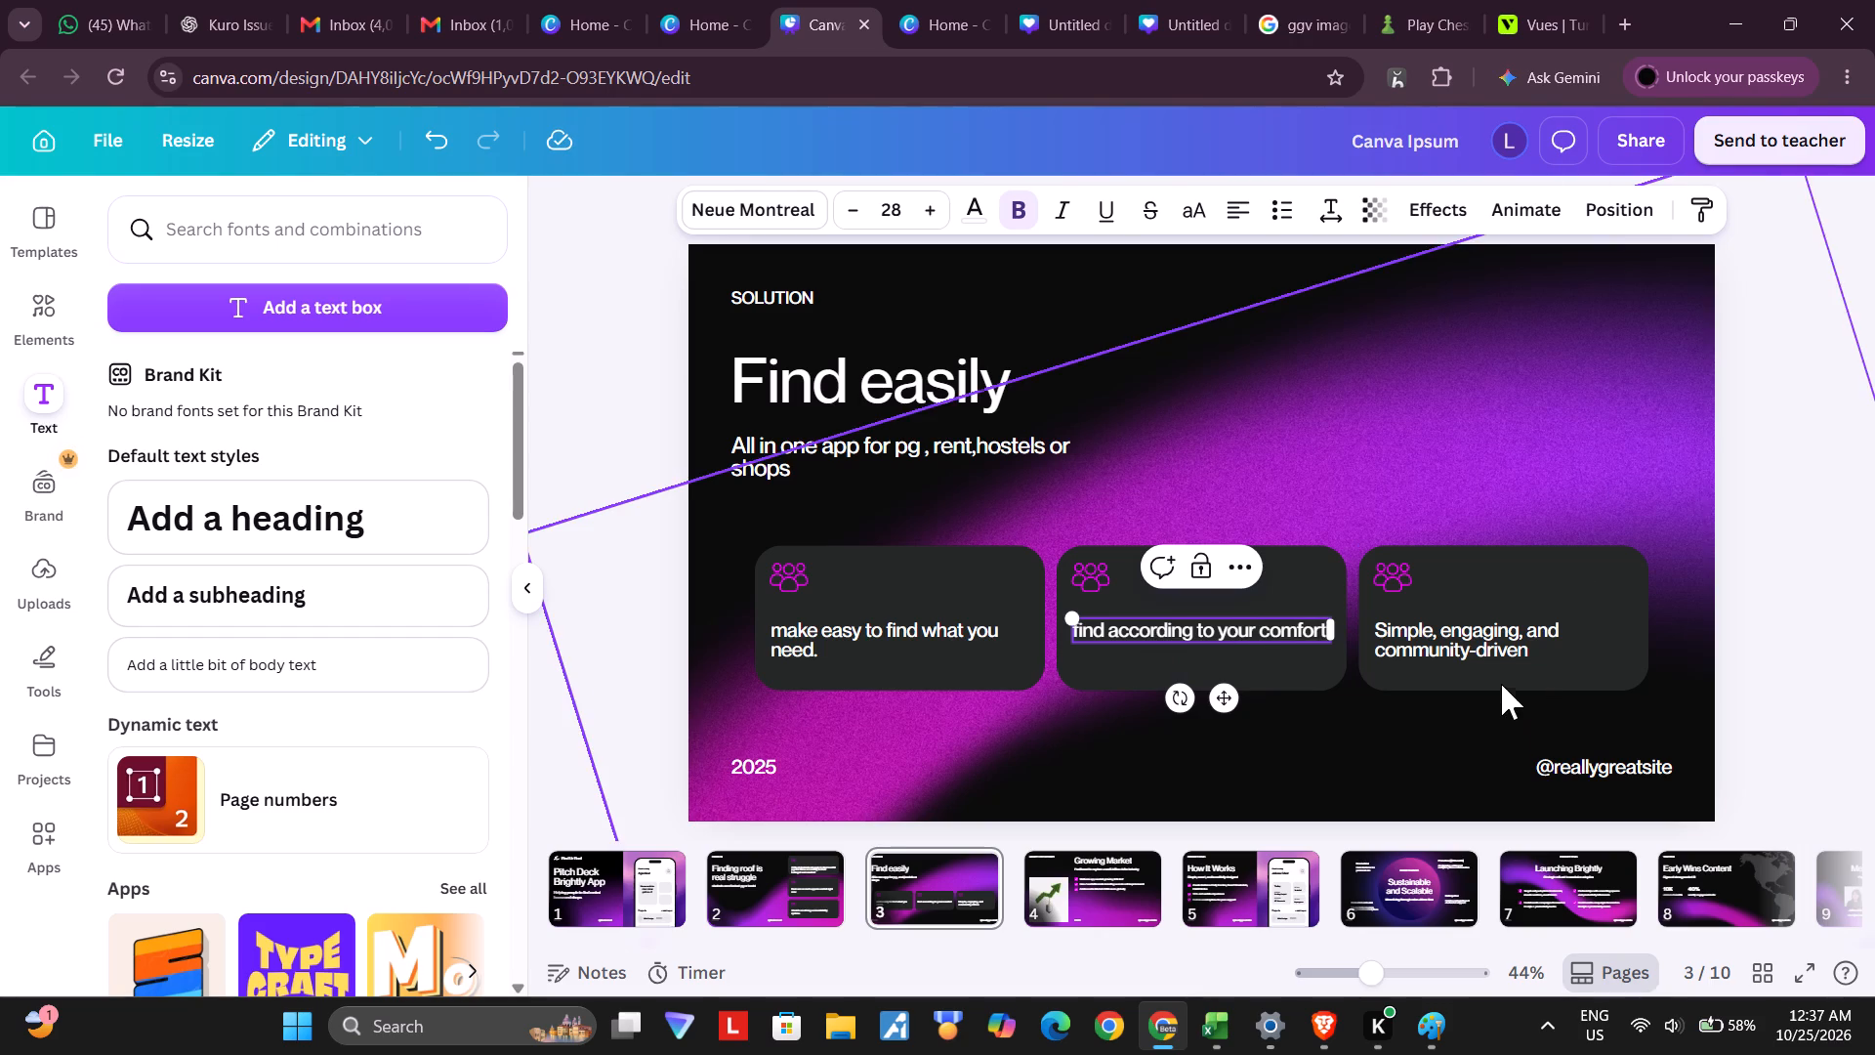
Replace the third solution card's text with "Simple engaing and community driven".
{"action": "double_click", "coordinate": [1498, 652]}
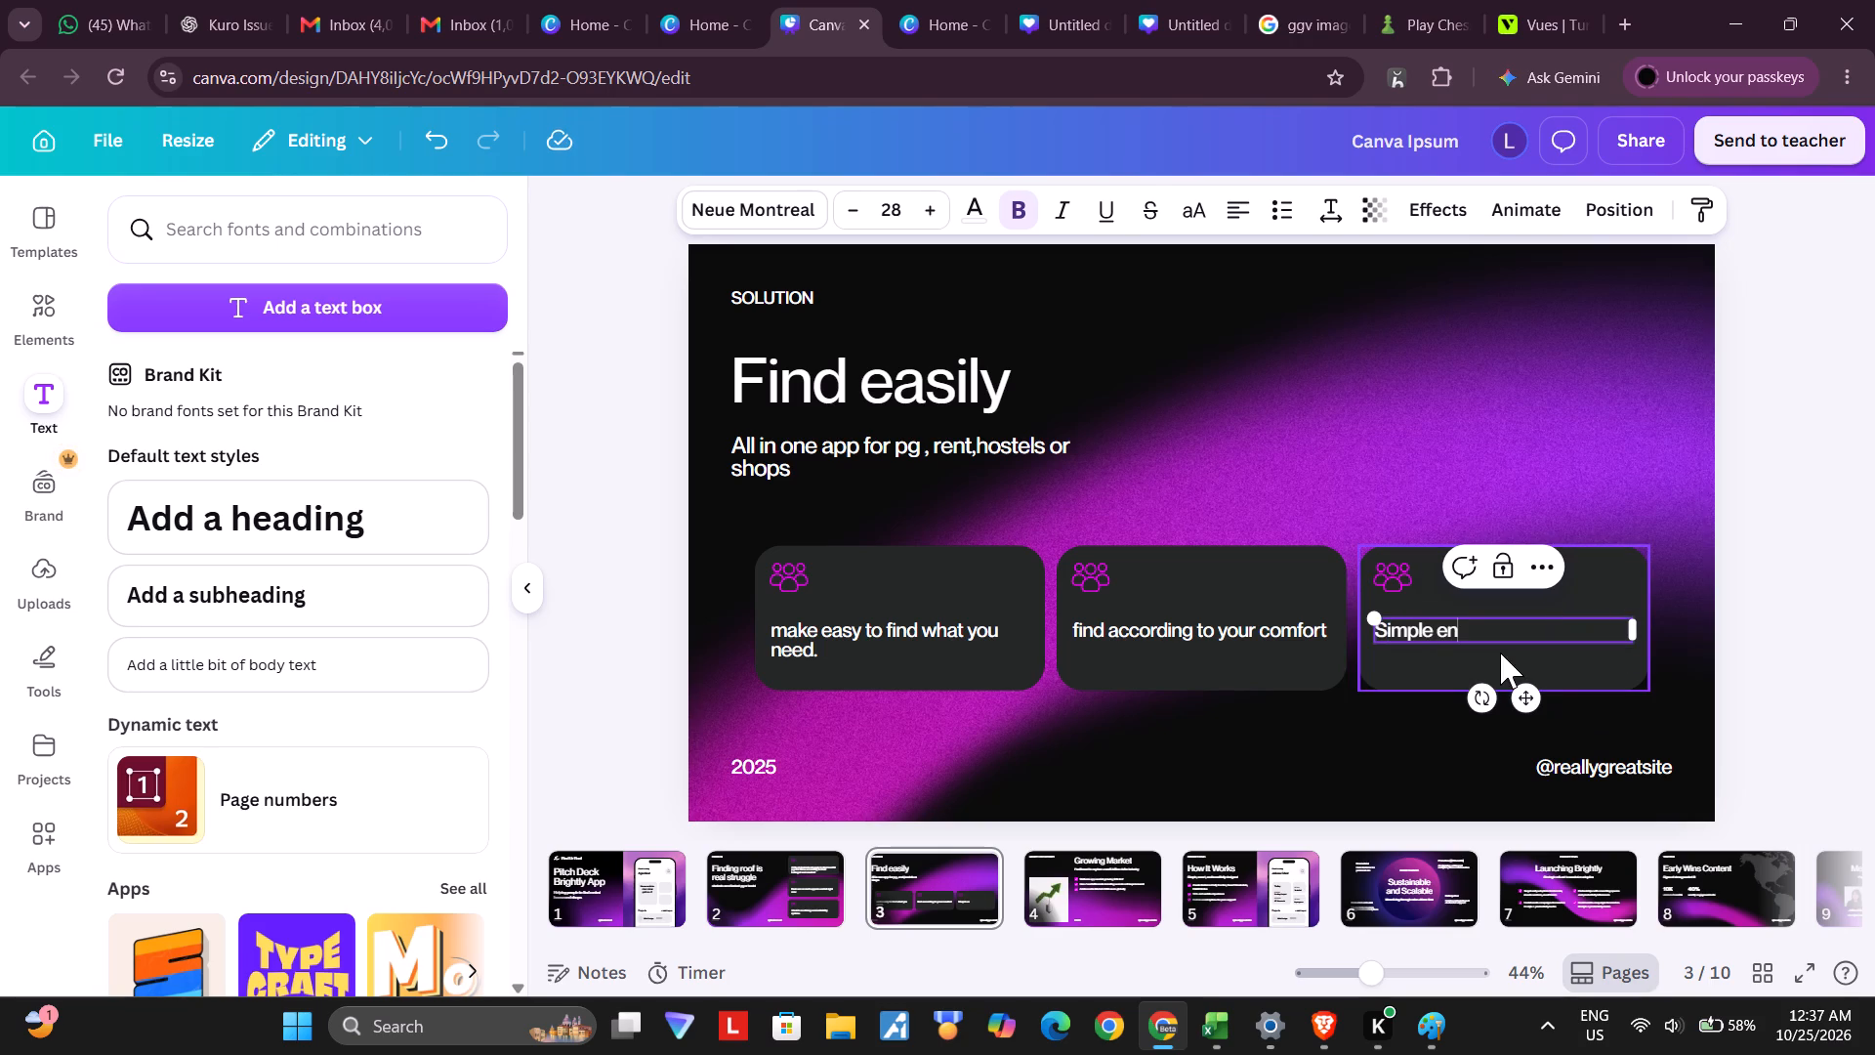
{"action": "key", "text": "BackSpace"}
{"action": "type", "text": "ngaing and"}
{"action": "key", "text": "space"}
{"action": "type", "text": "community driven"}
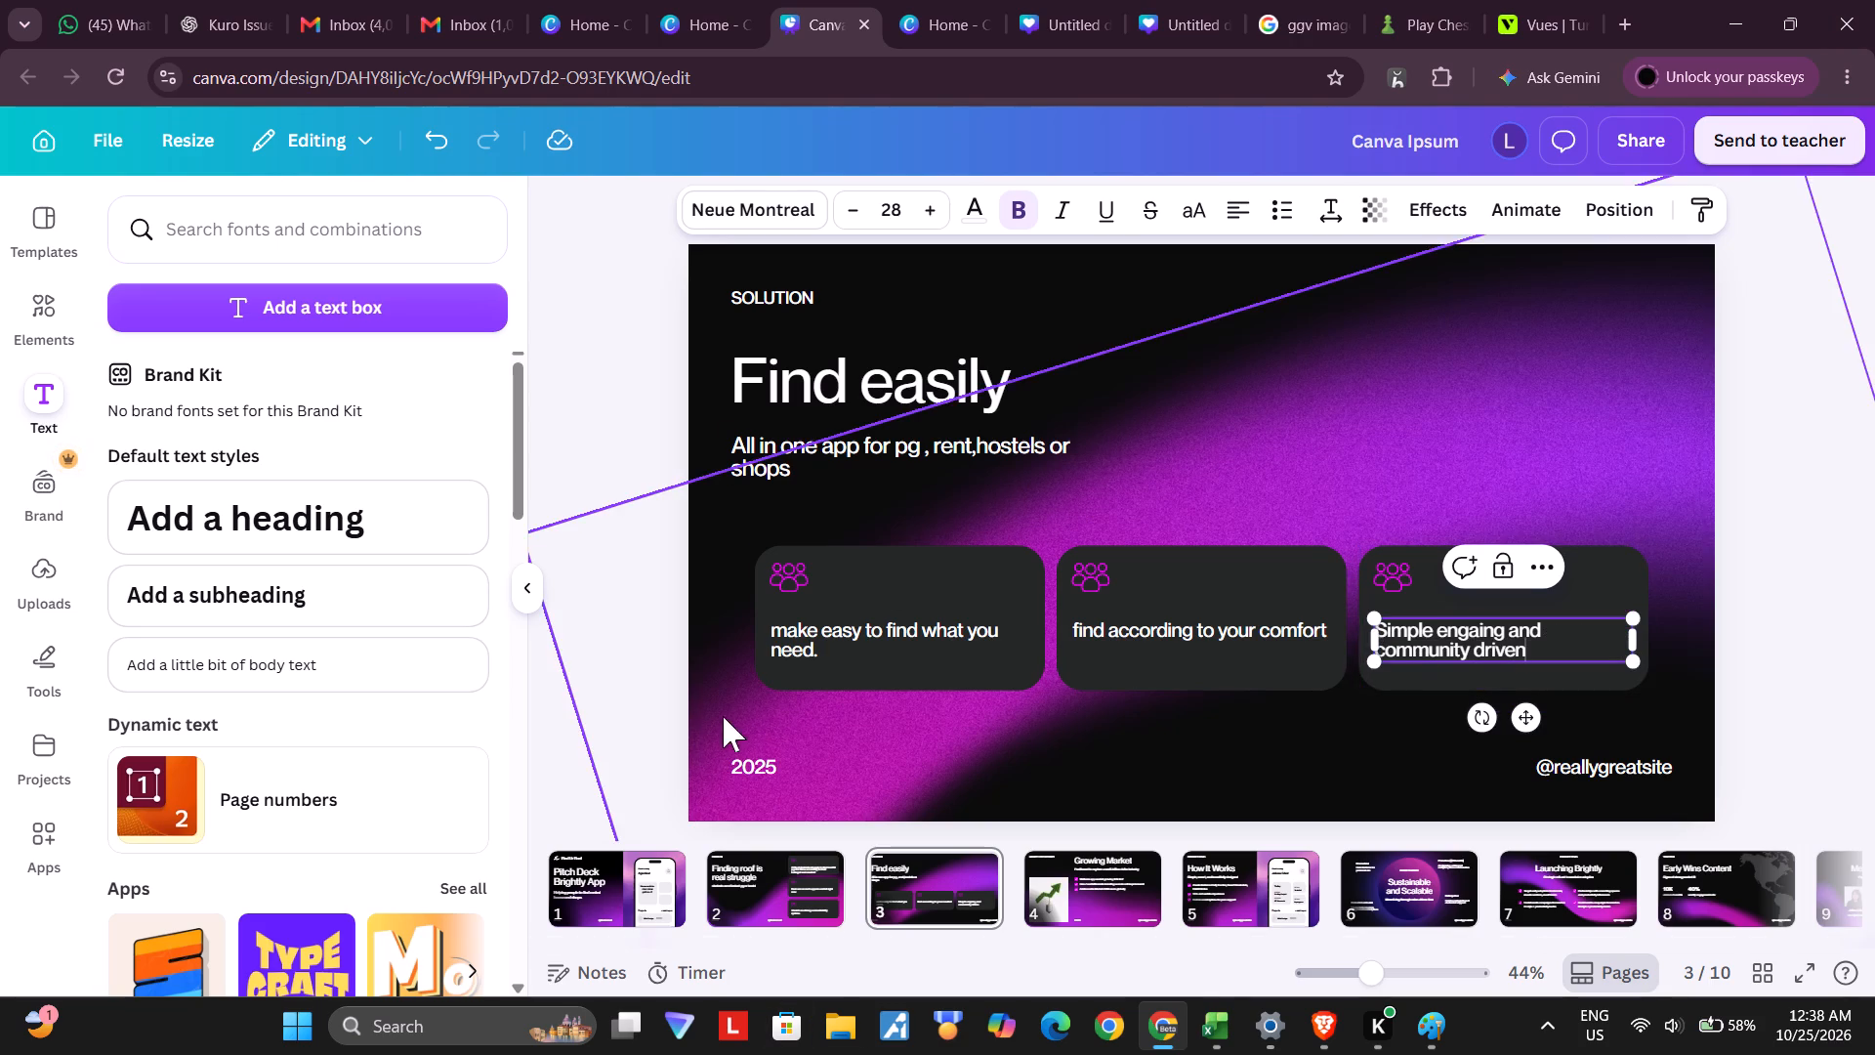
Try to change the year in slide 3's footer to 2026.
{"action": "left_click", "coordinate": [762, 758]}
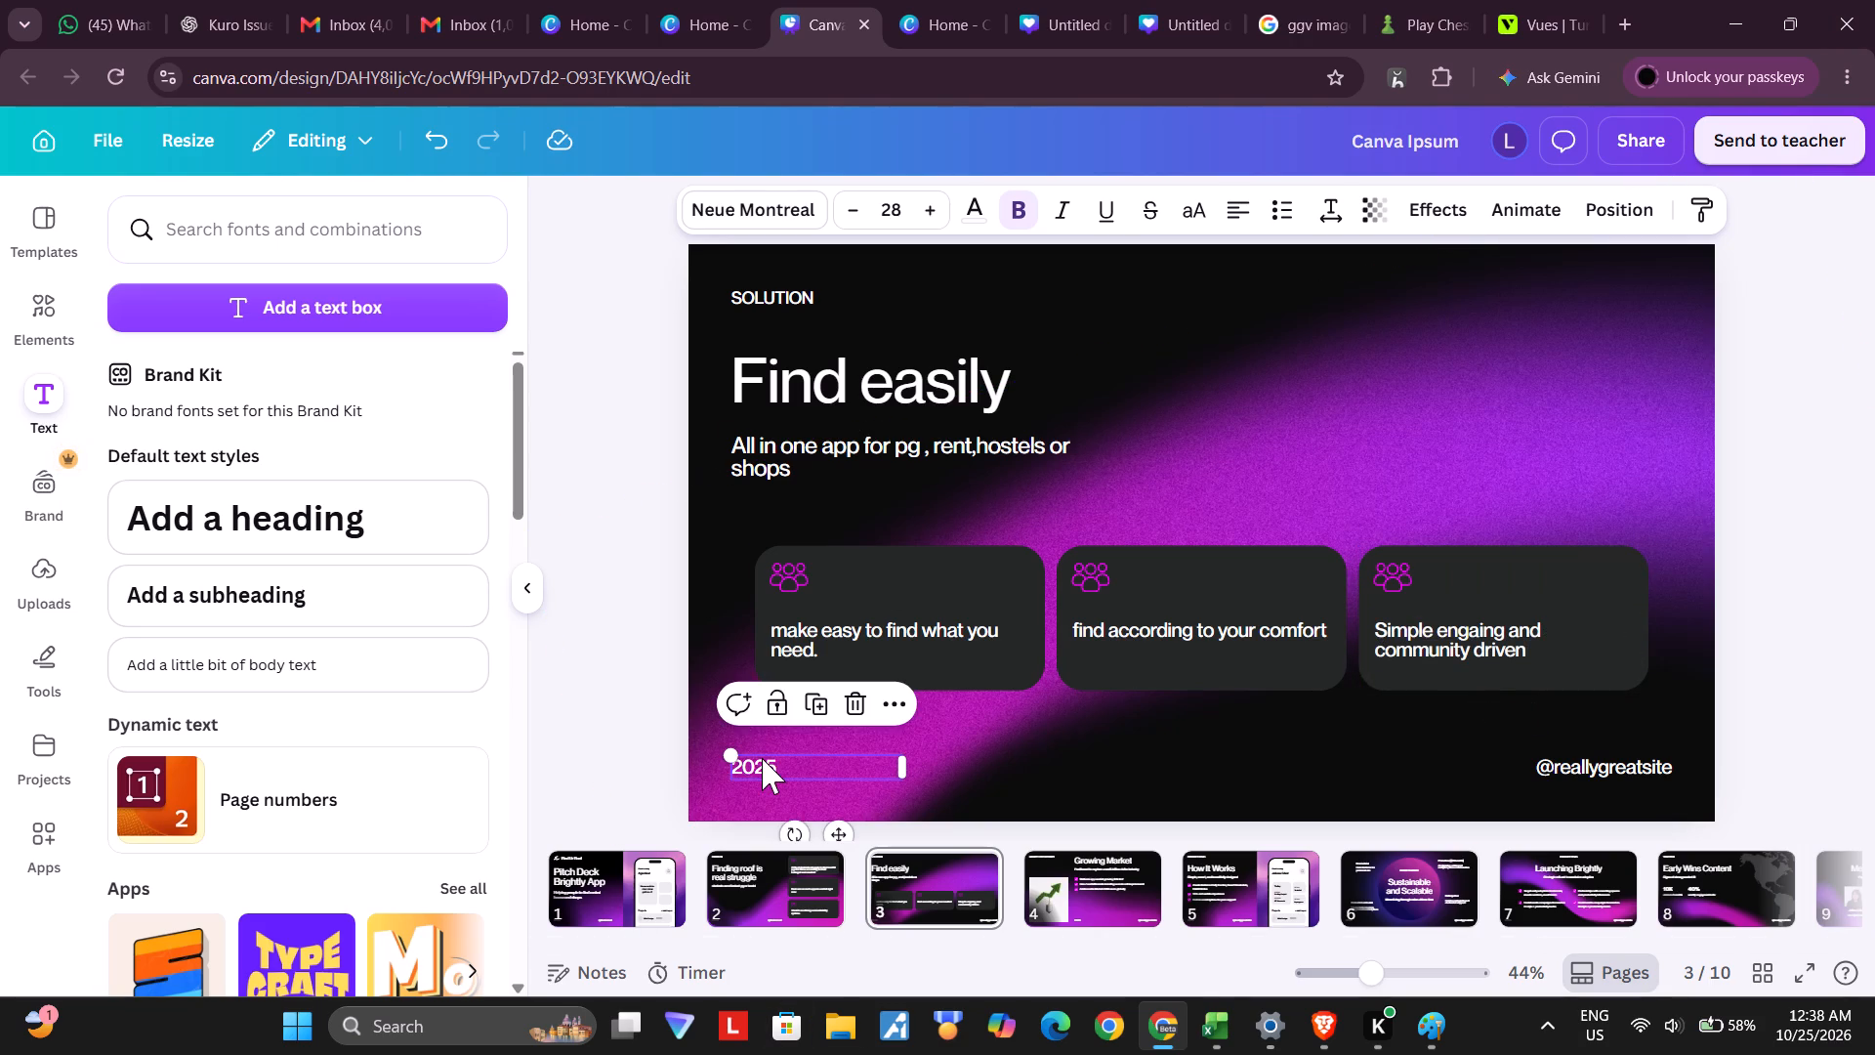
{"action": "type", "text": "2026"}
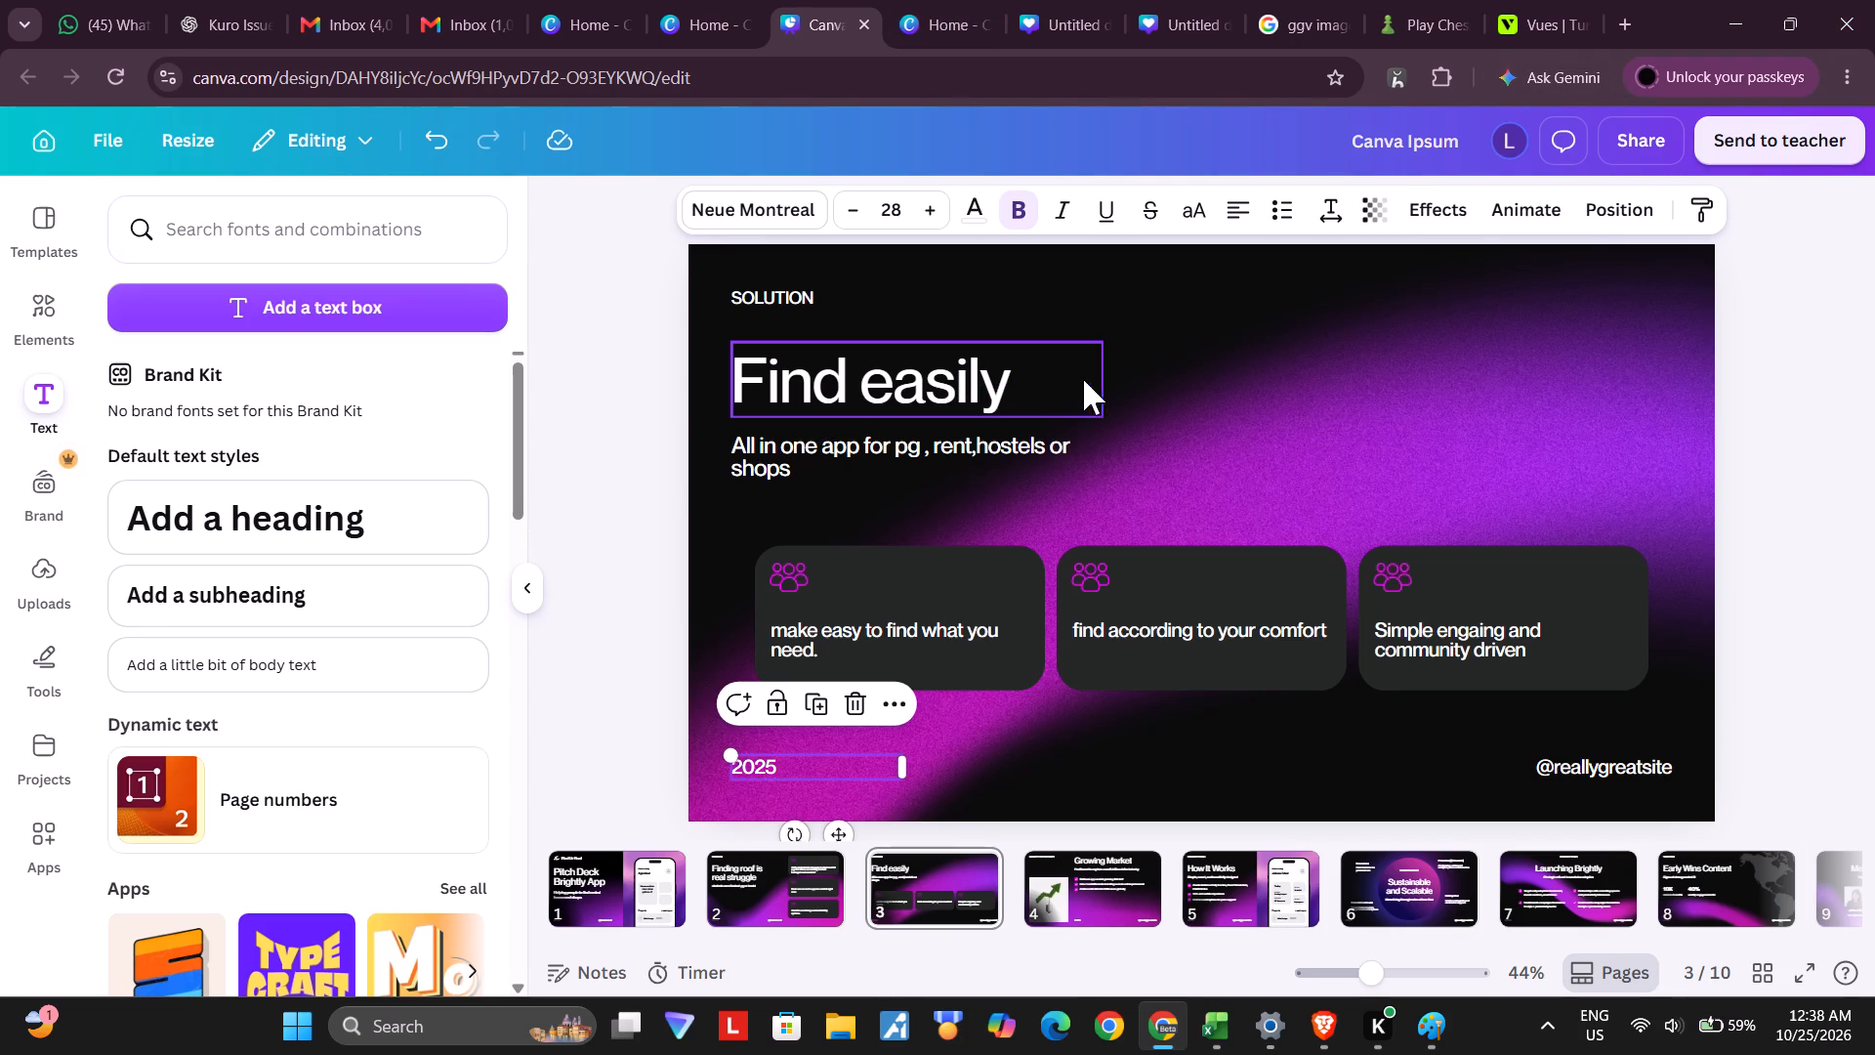
{"action": "double_click", "coordinate": [1571, 767]}
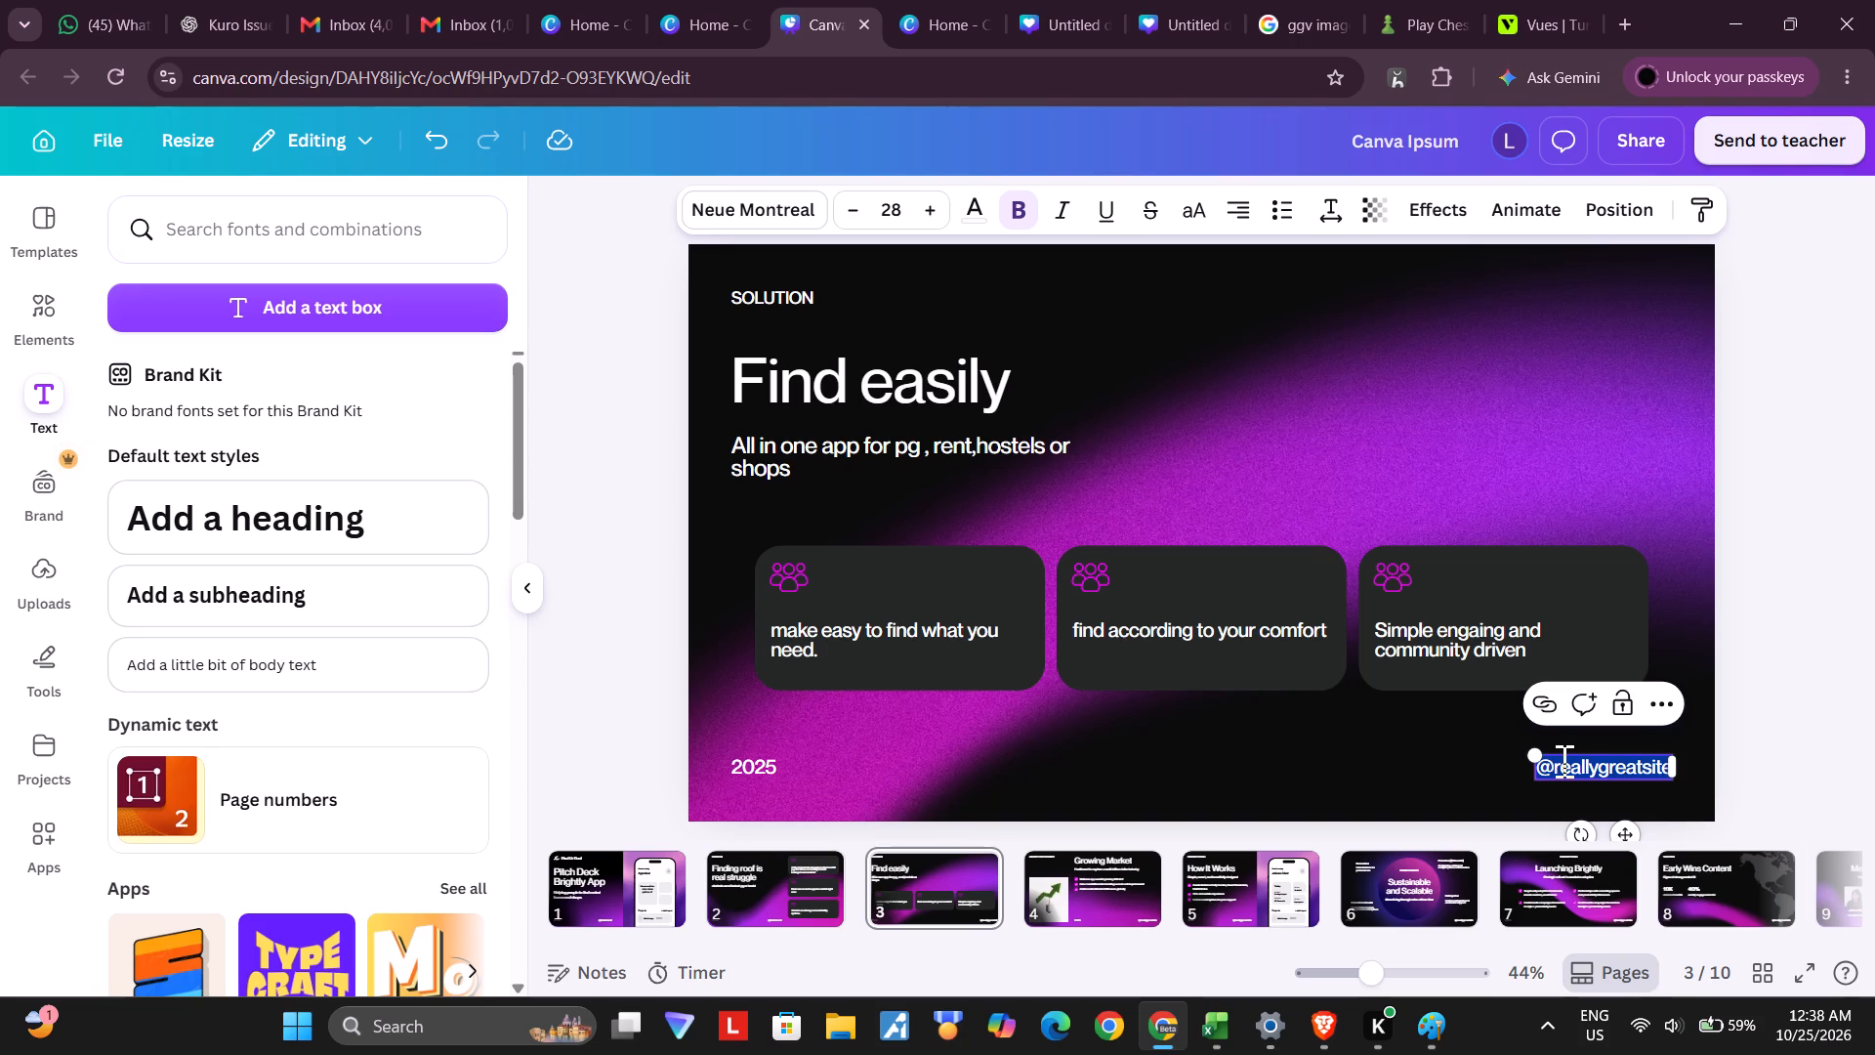
{"action": "key", "text": "shift+at"}
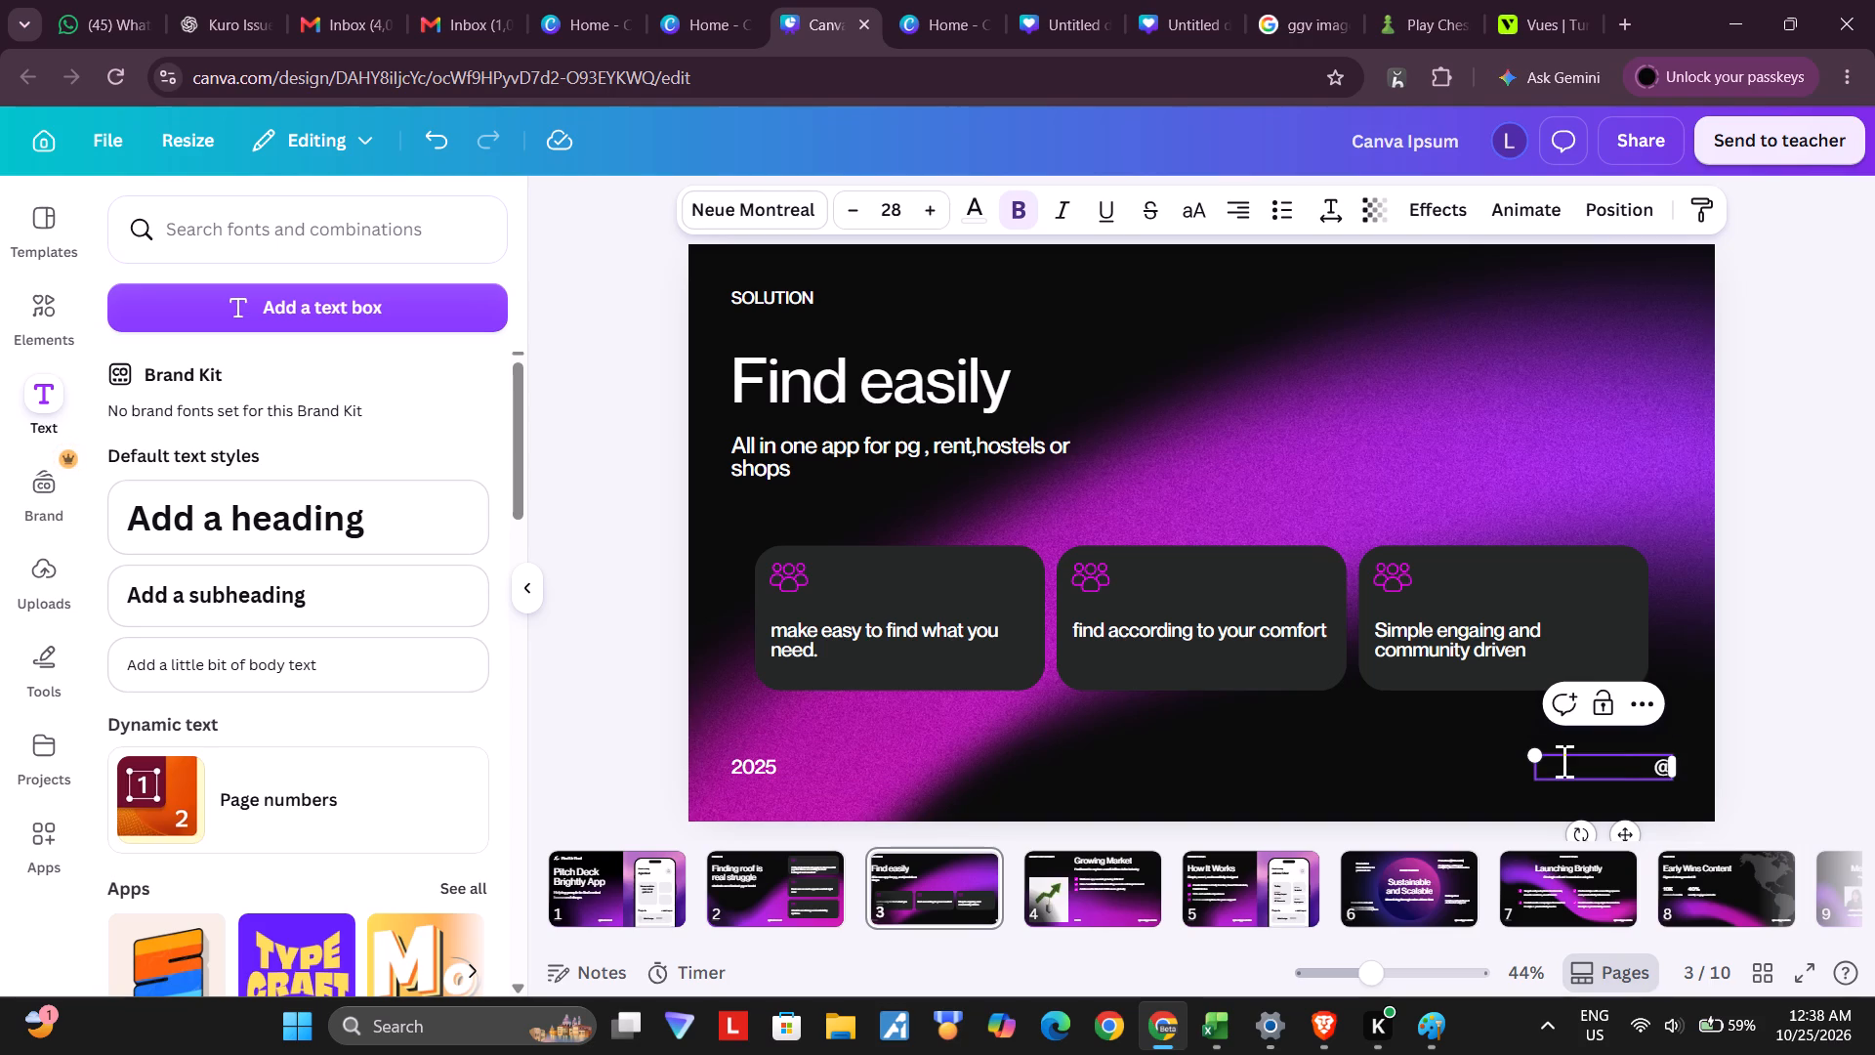
{"action": "type", "text": "find"}
{"action": "type", "text": "ur"}
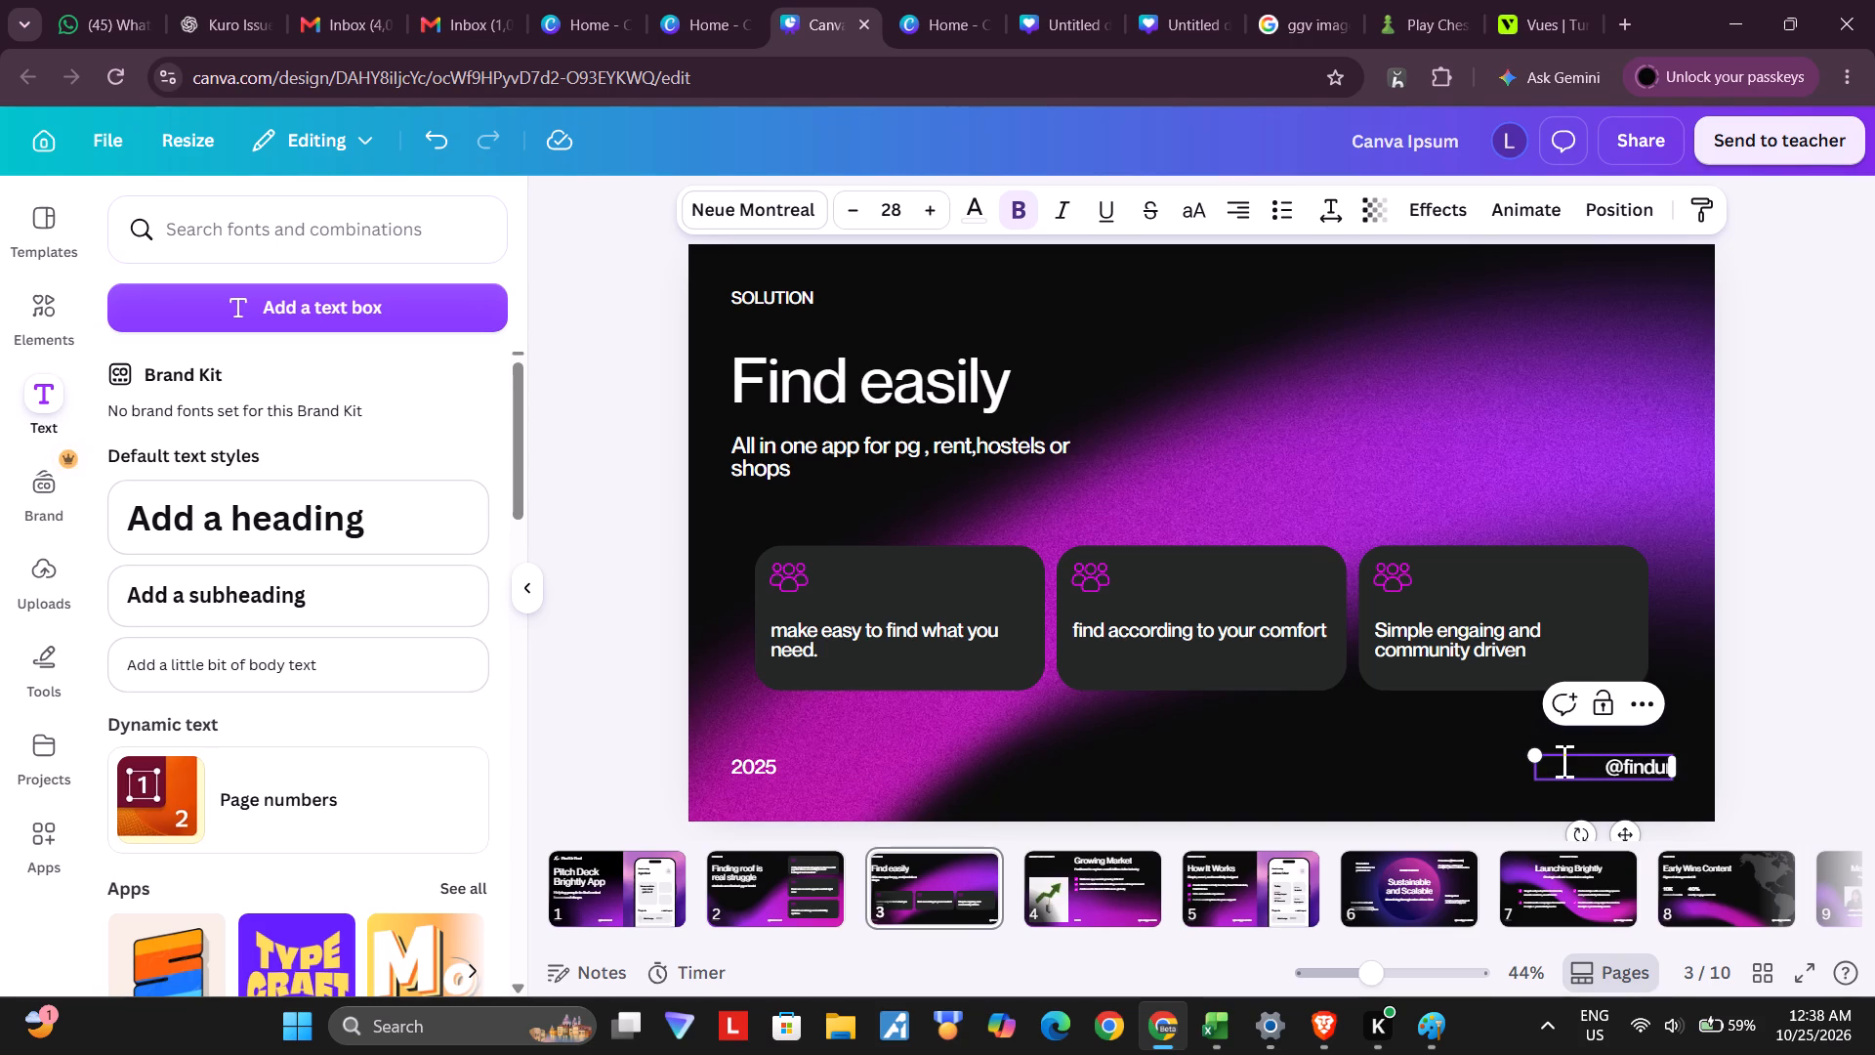
{"action": "type", "text": "roof"}
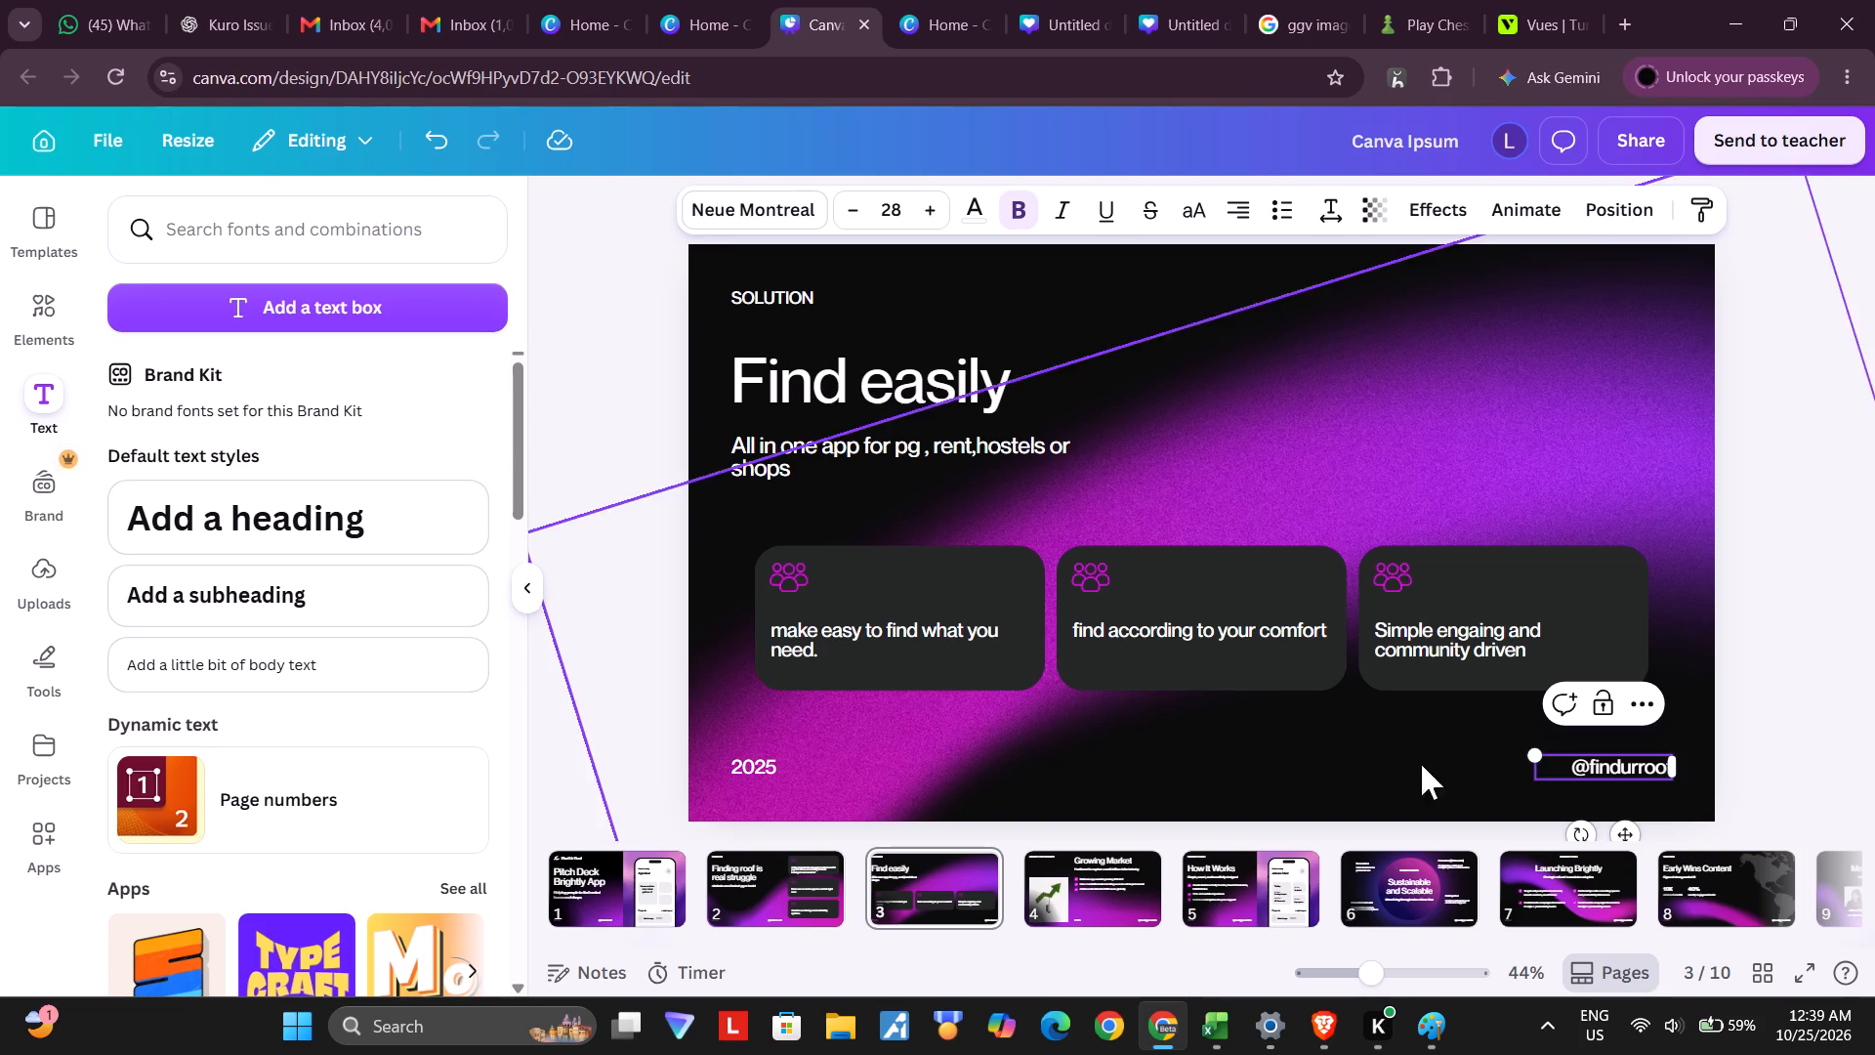
Set the year in slide 3's footer to 2026.
{"action": "double_click", "coordinate": [736, 768]}
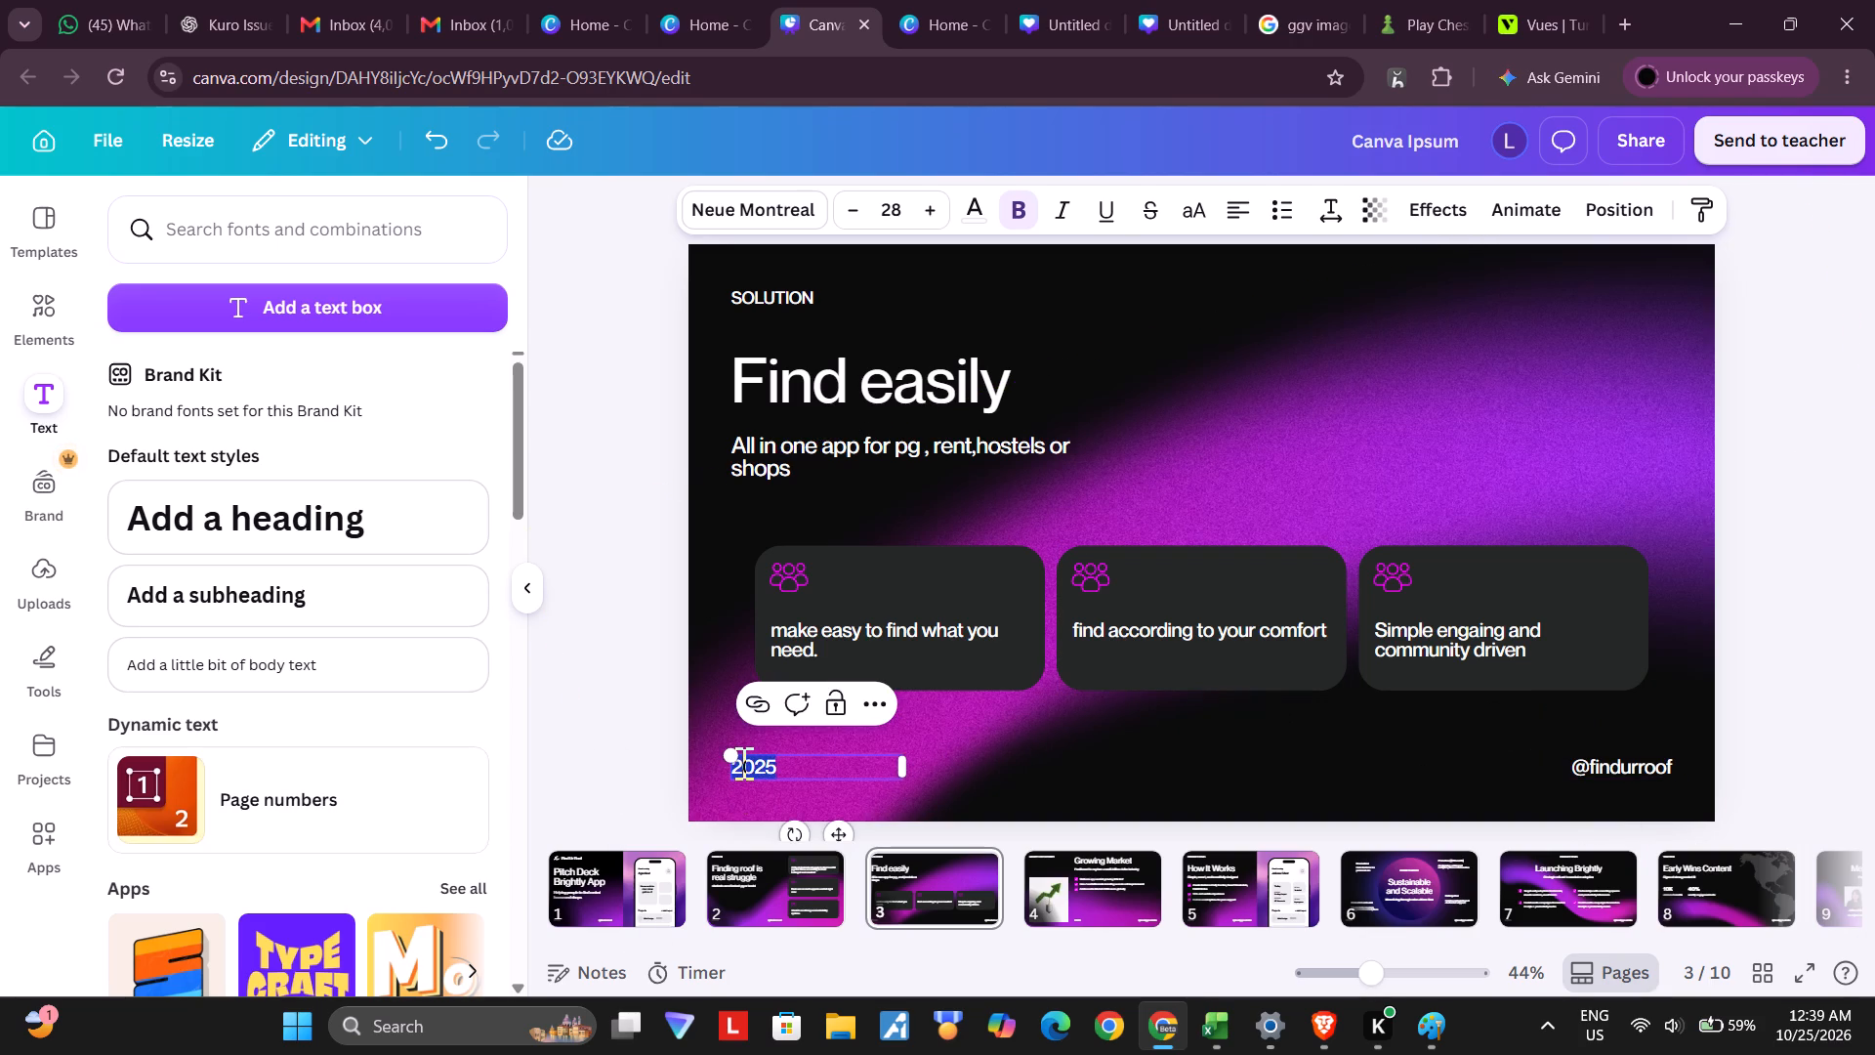
{"action": "type", "text": "2026"}
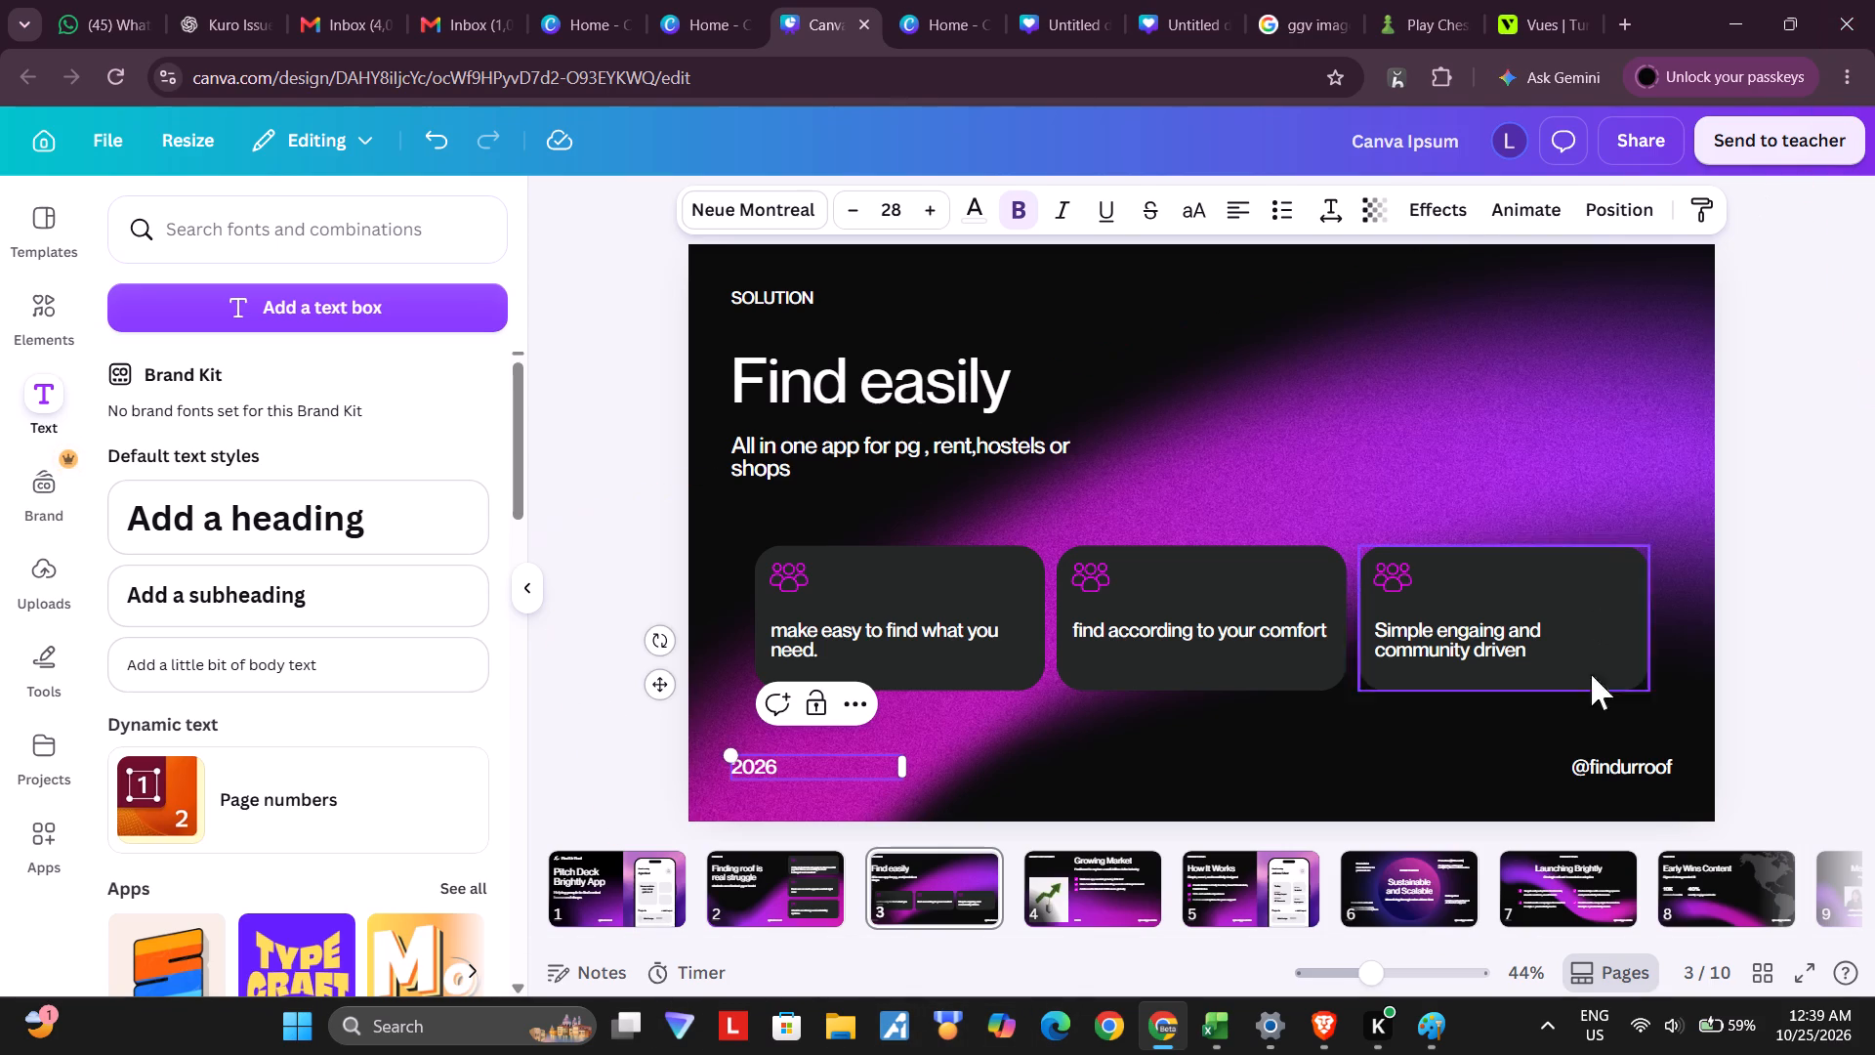
On slide 4, Growing Market, replace the first bullet's text with "frented market grown with 15% yearly".
{"action": "left_click", "coordinate": [1065, 877]}
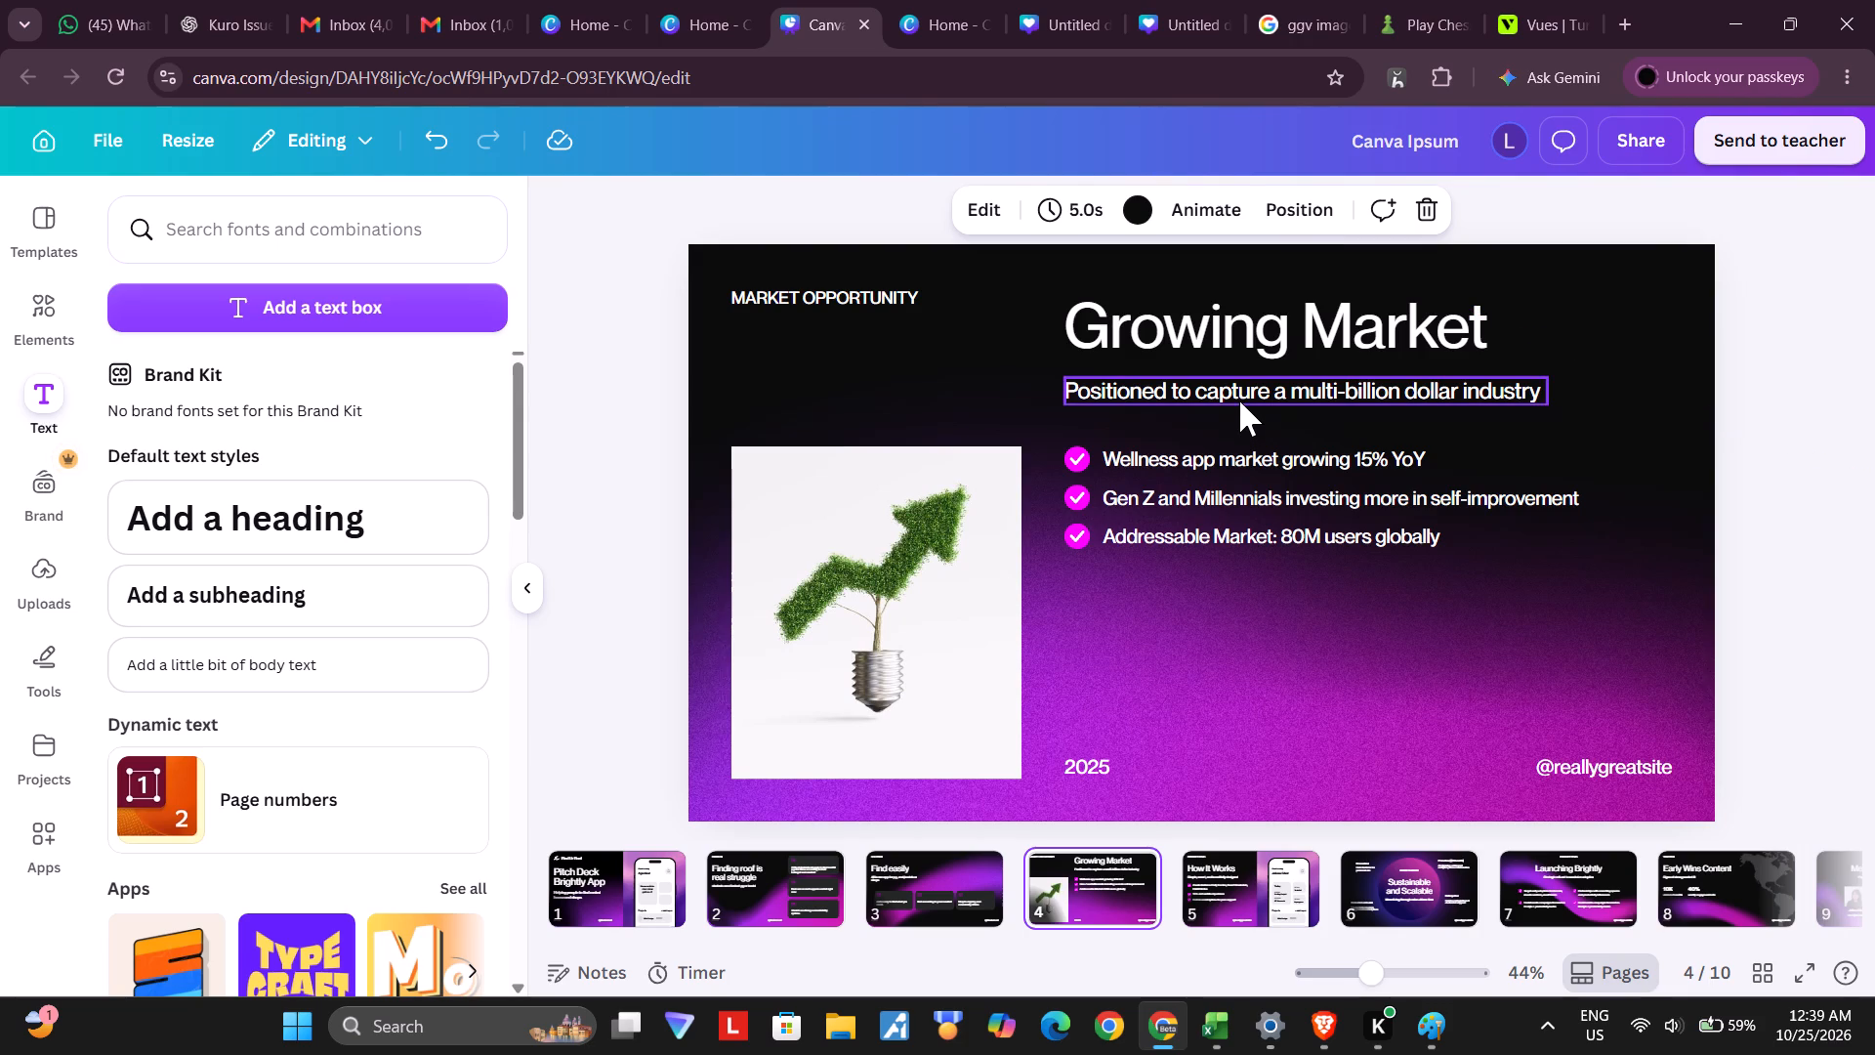
{"action": "double_click", "coordinate": [1251, 466]}
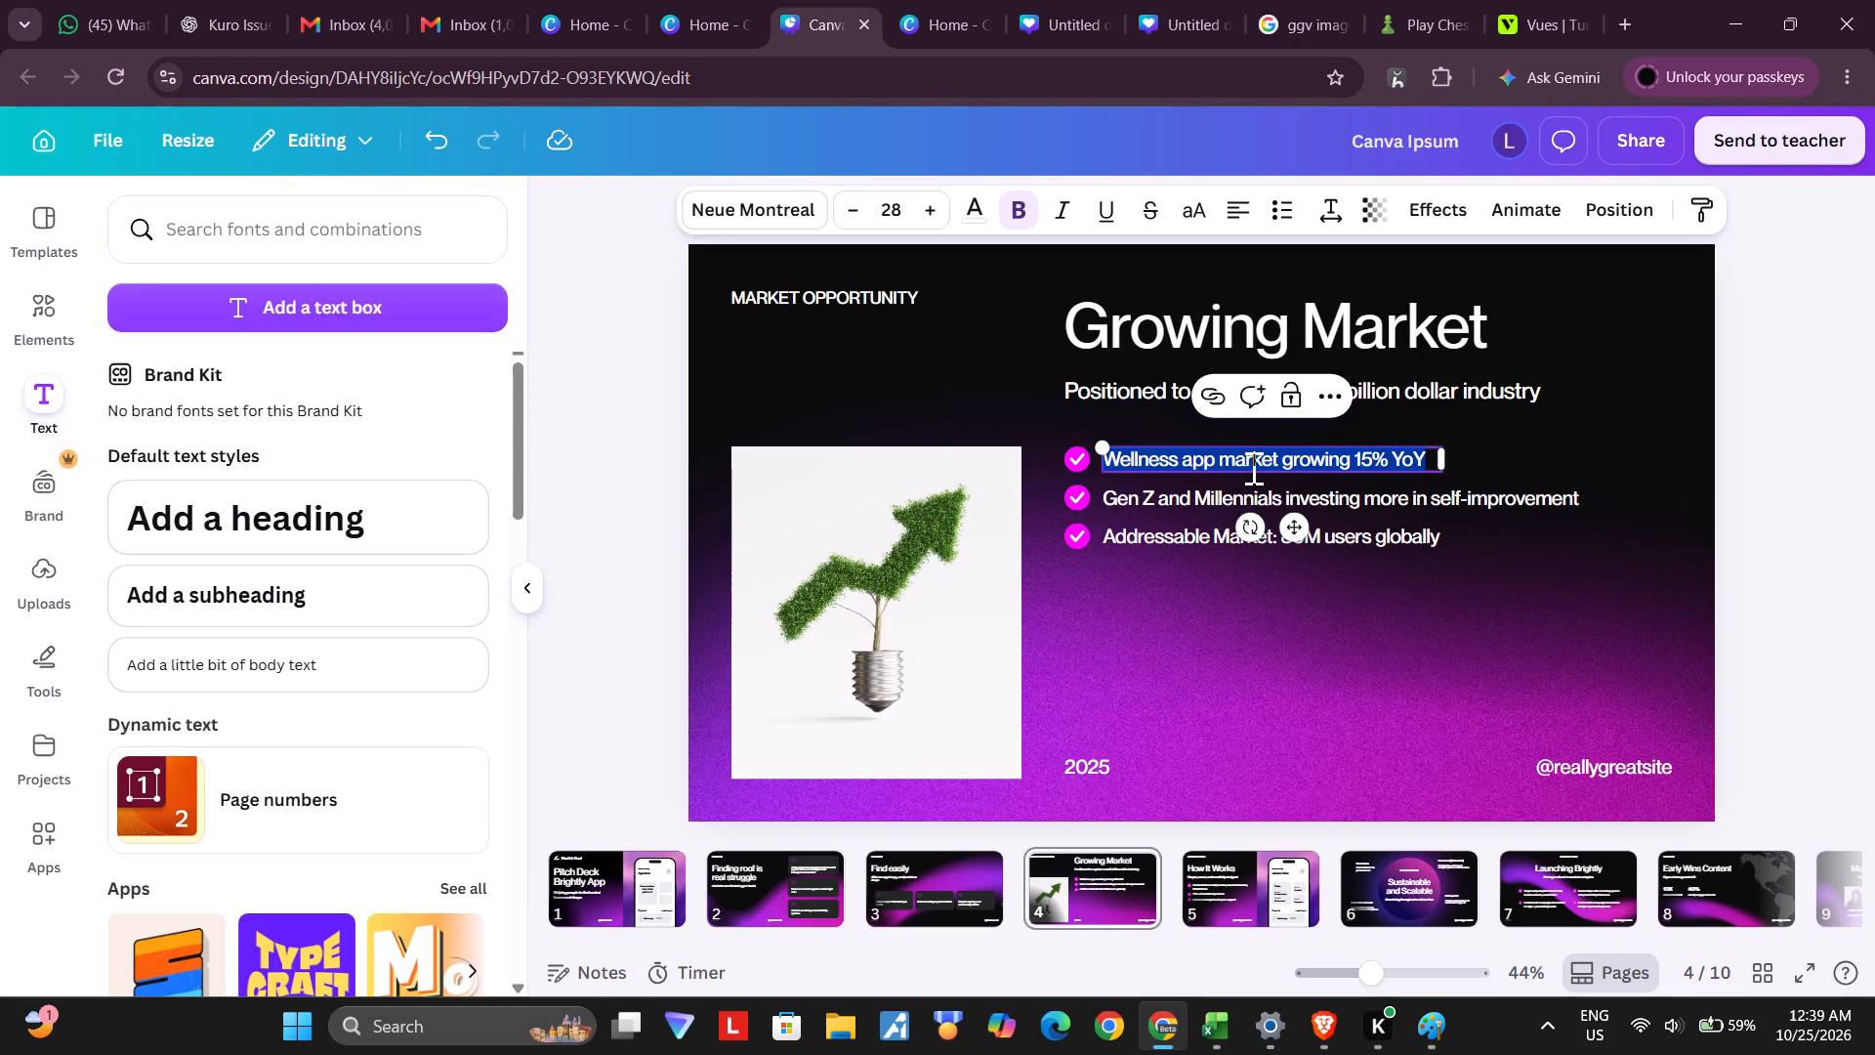
{"action": "type", "text": "fi"}
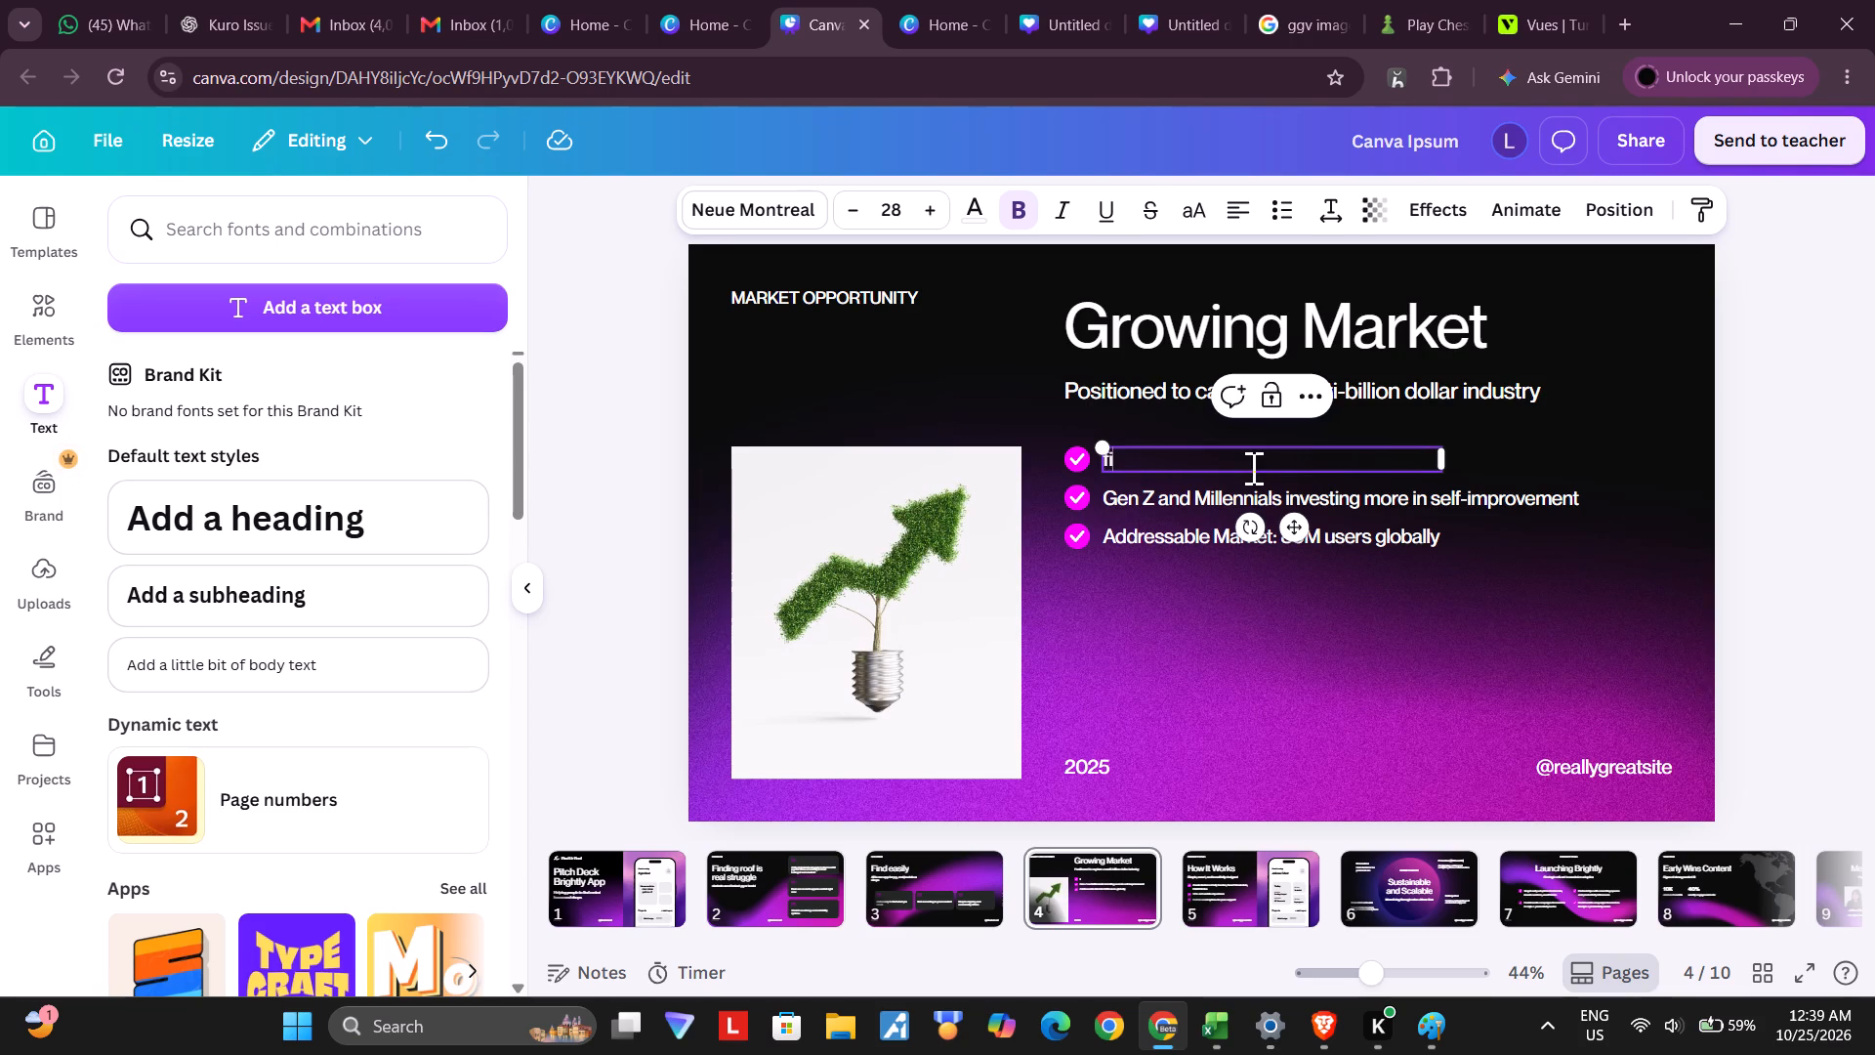
{"action": "type", "text": "nding"}
{"action": "key", "text": "space"}
{"action": "key", "text": "BackSpace"}
{"action": "key", "text": "BackSpace"}
{"action": "key", "text": "BackSpace"}
{"action": "key", "text": "BackSpace"}
{"action": "key", "text": "BackSpace"}
{"action": "key", "text": "BackSpace"}
{"action": "key", "text": "BackSpace"}
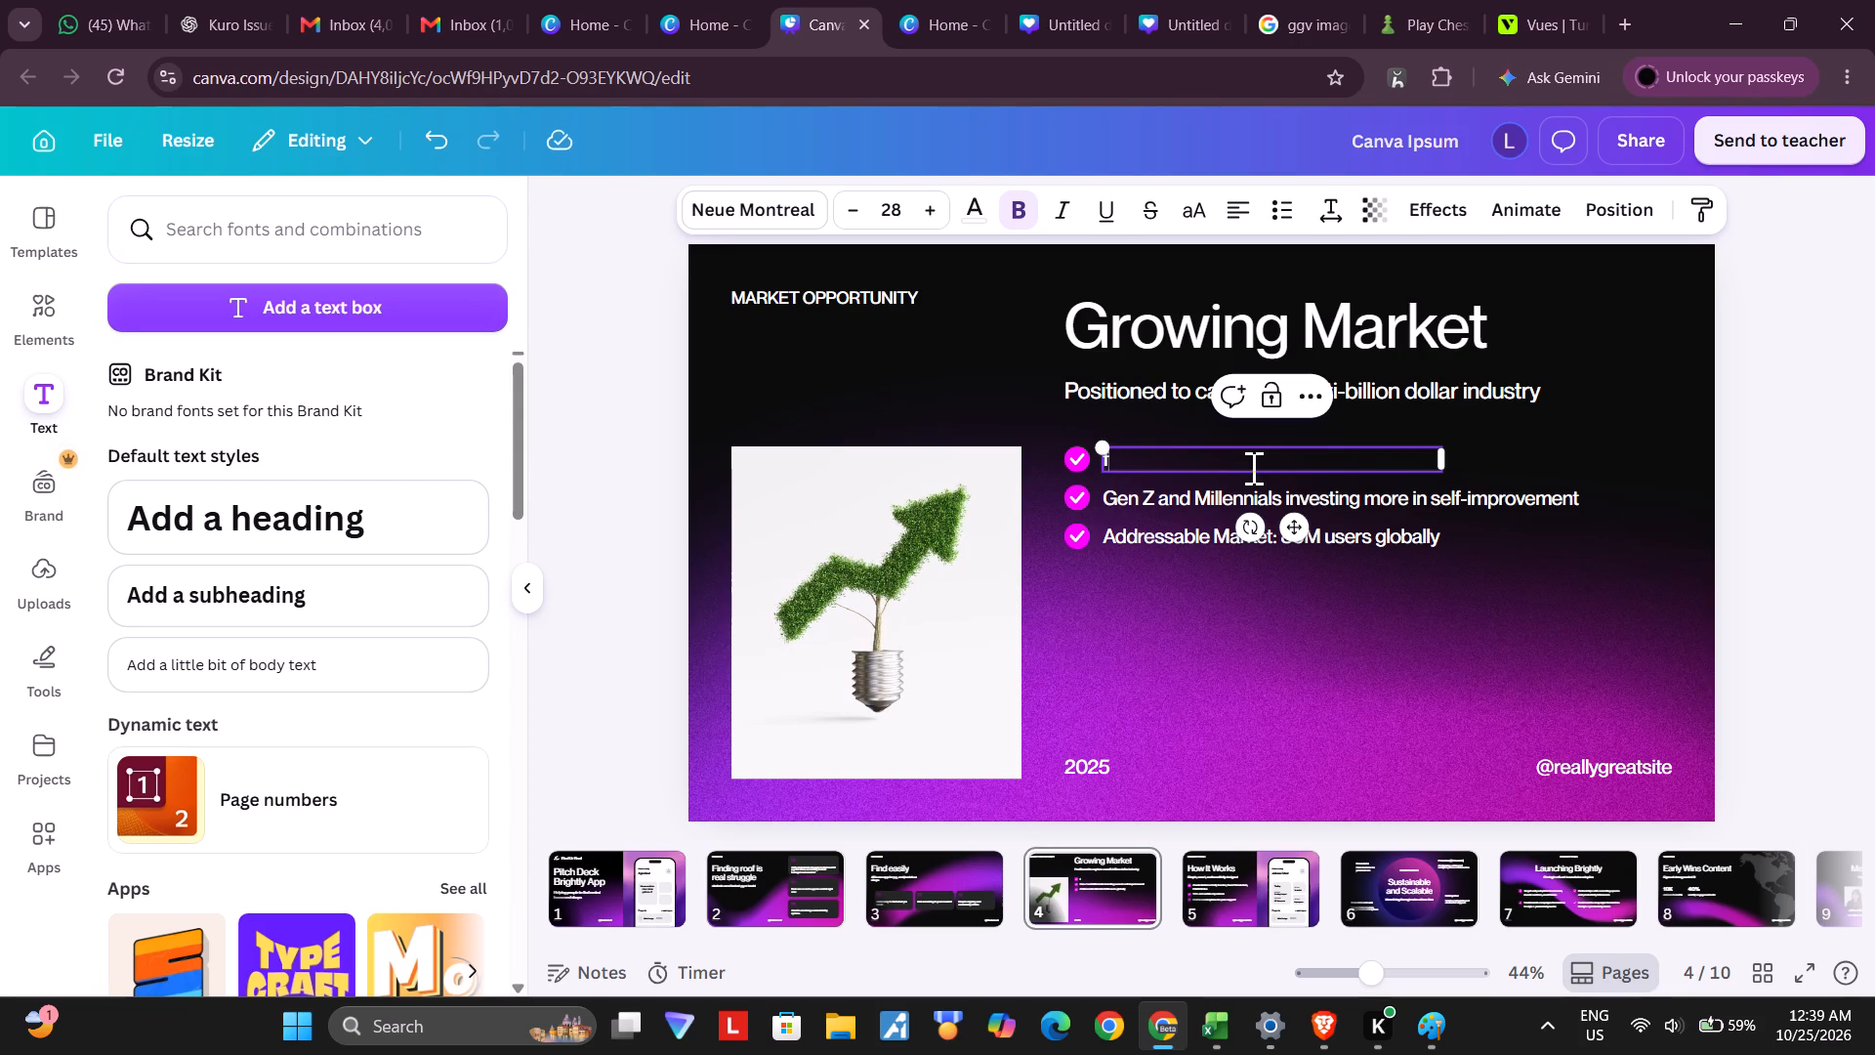
{"action": "type", "text": "rent"}
{"action": "type", "text": "ed"}
{"action": "key", "text": "space"}
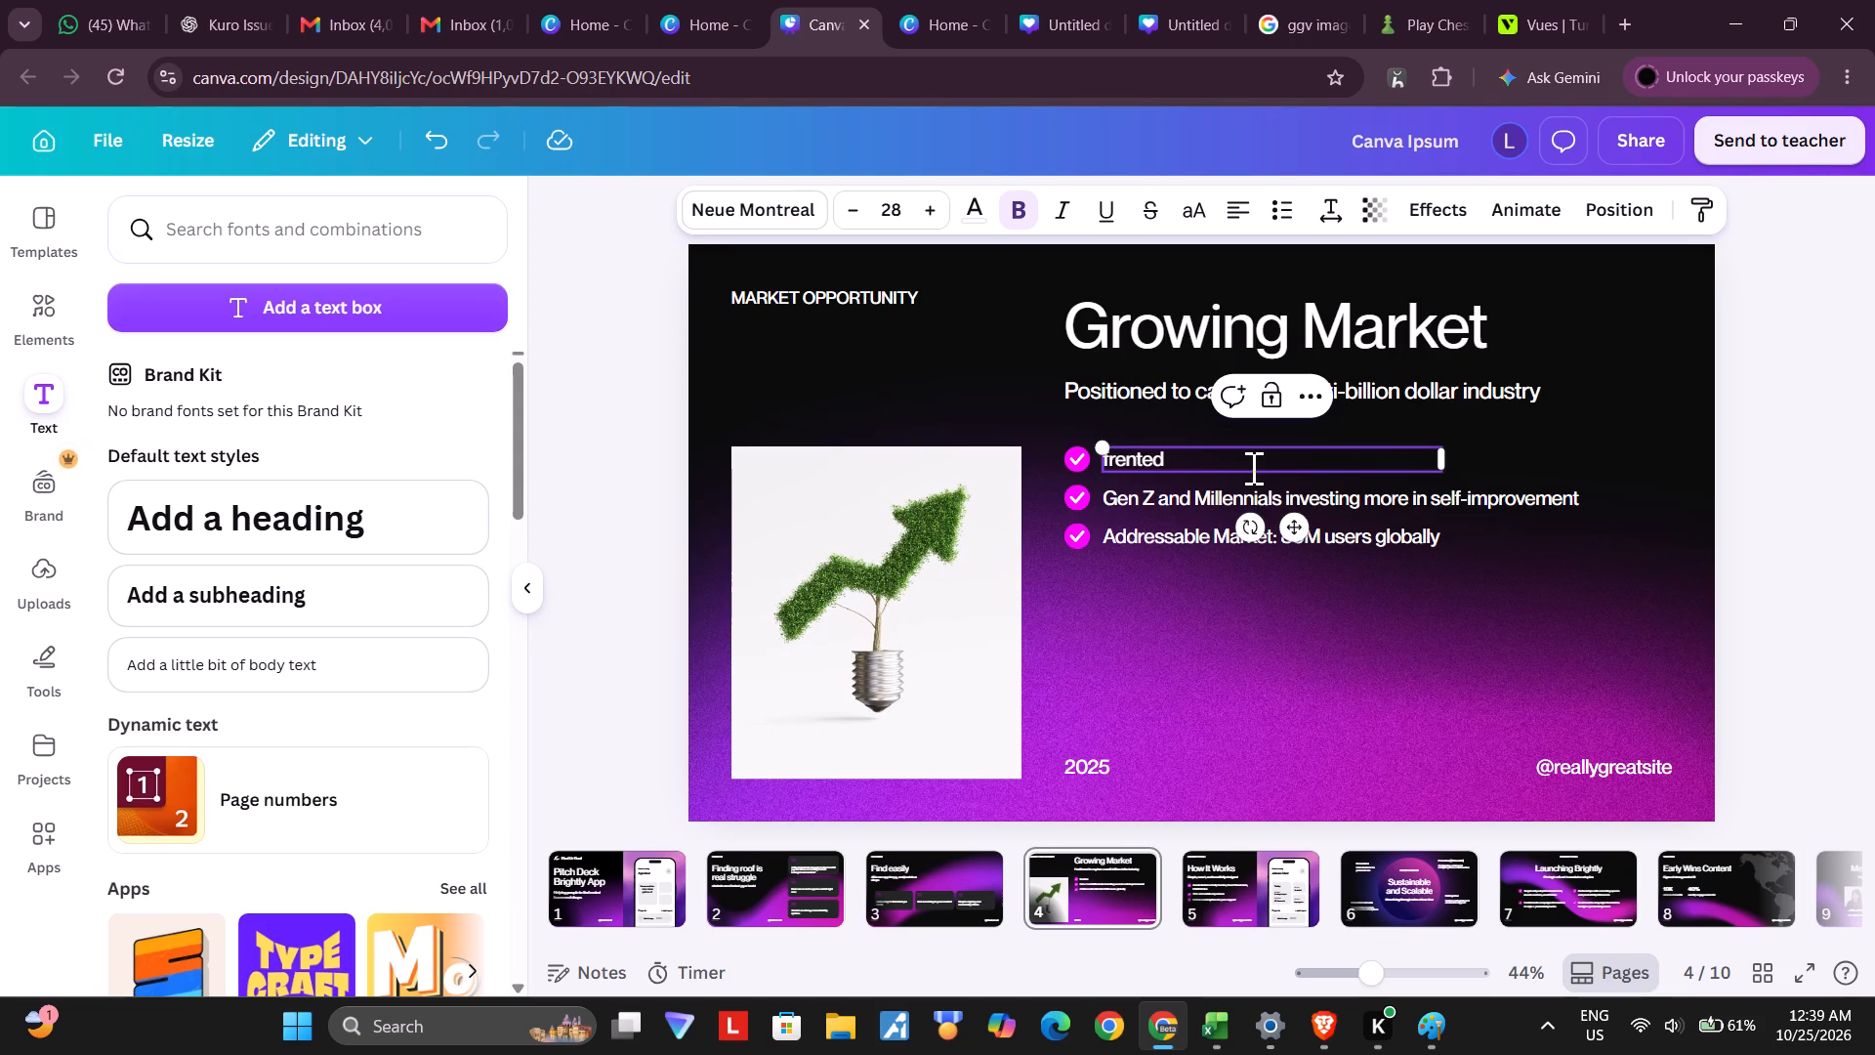
{"action": "type", "text": "market"}
{"action": "key", "text": "space"}
{"action": "type", "text": "gr"}
{"action": "type", "text": "wn"}
{"action": "key", "text": "space"}
{"action": "key", "text": "BackSpace"}
{"action": "key", "text": "BackSpace"}
{"action": "key", "text": "BackSpace"}
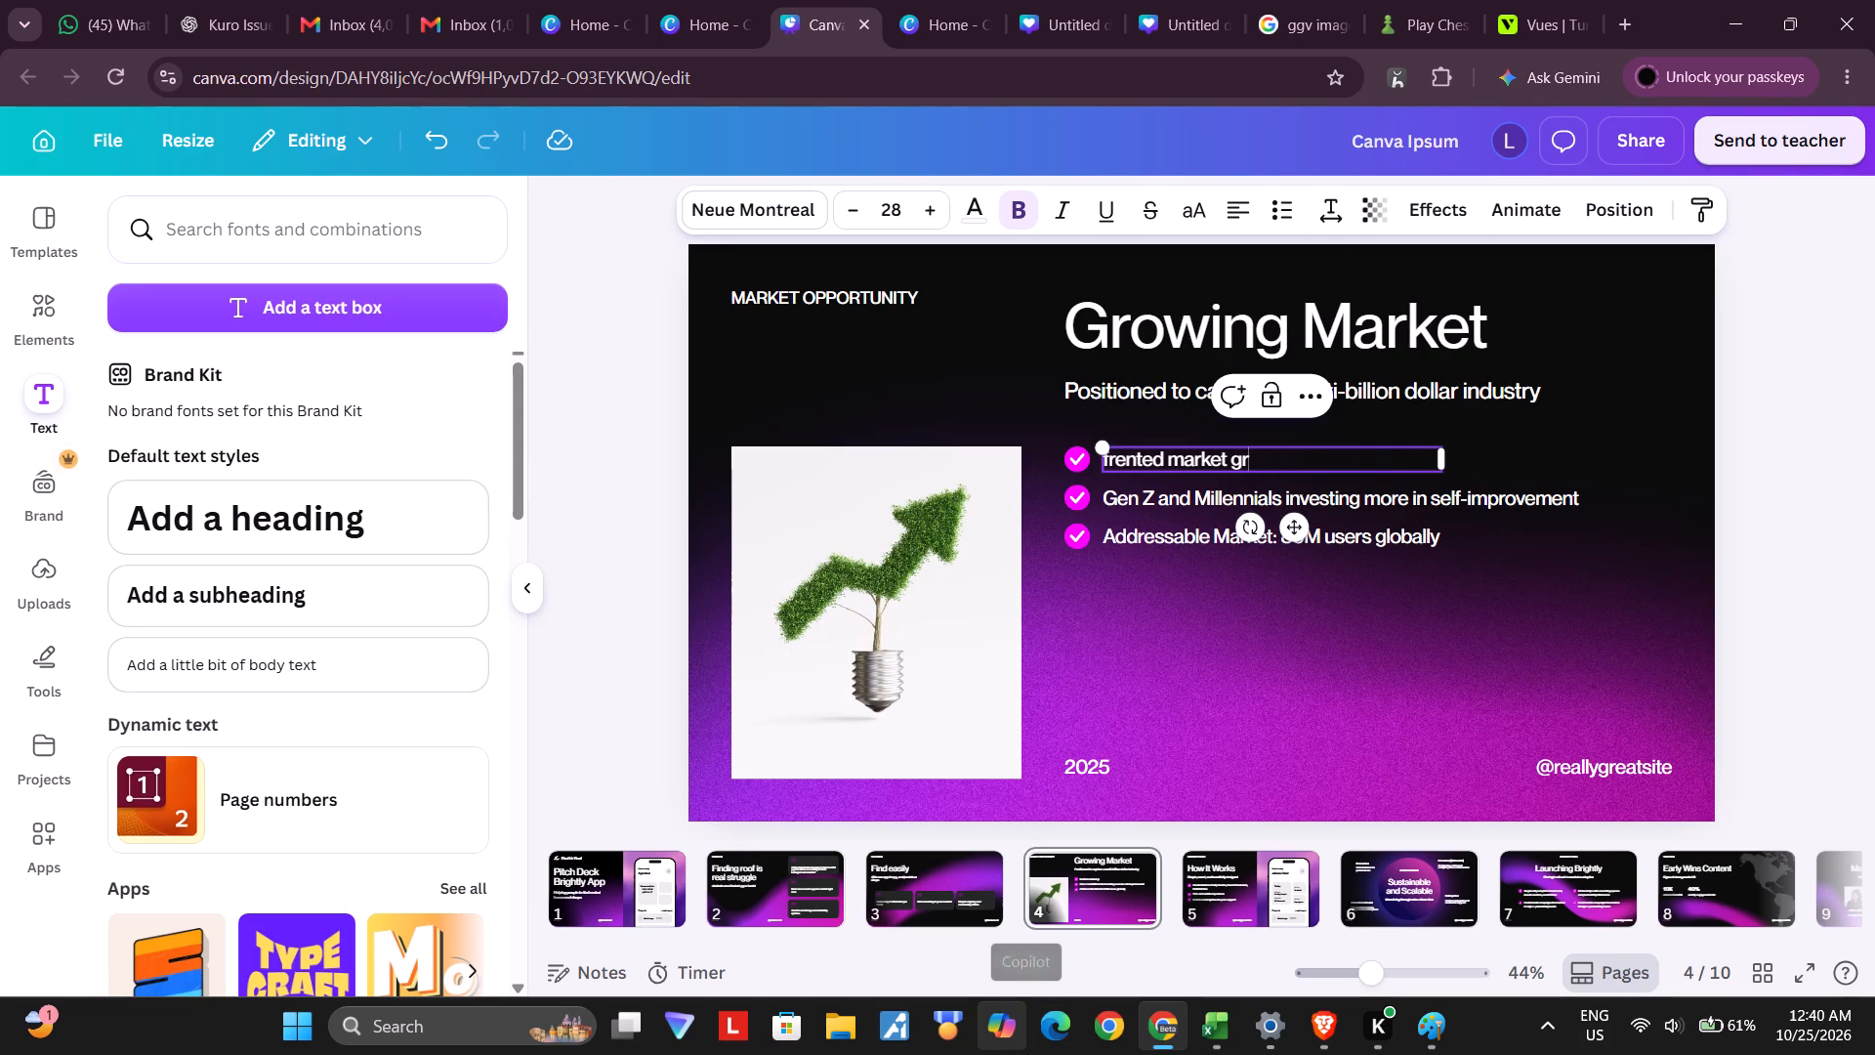
{"action": "type", "text": "own"}
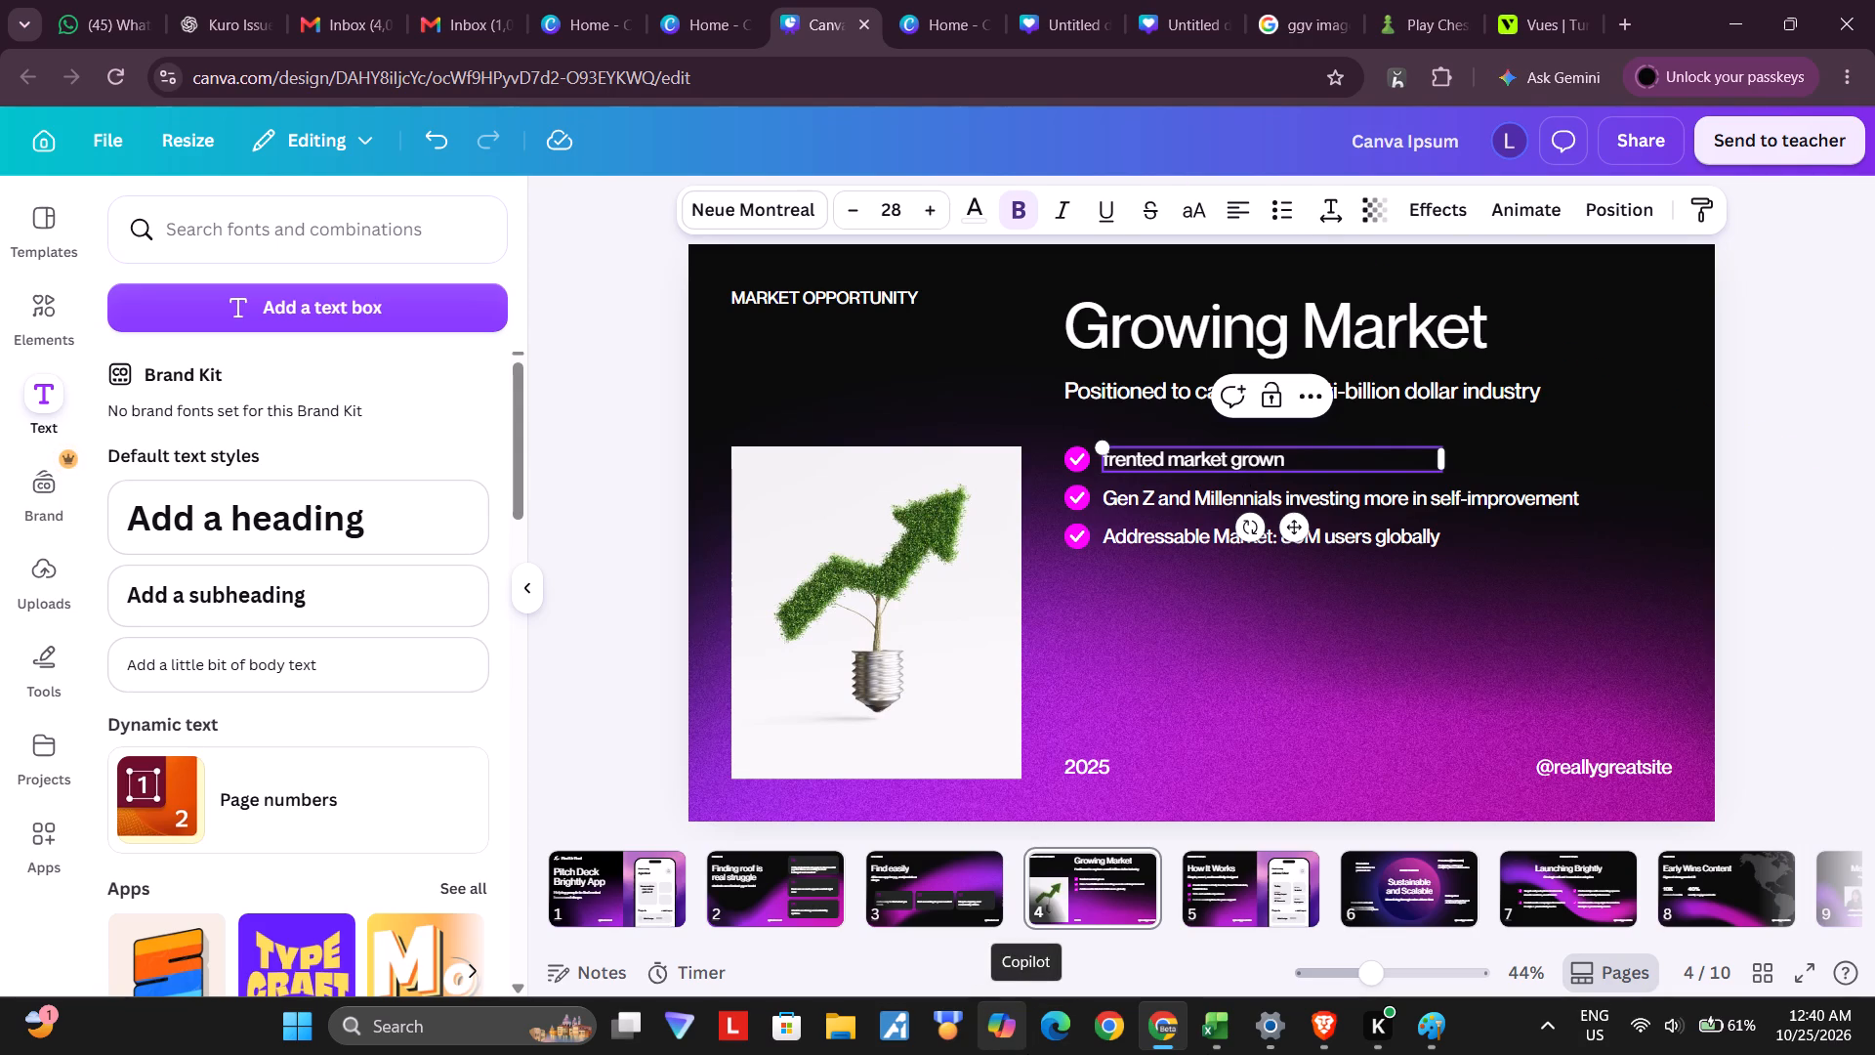
{"action": "key", "text": "space"}
{"action": "type", "text": "wit"}
{"action": "key", "text": "h"}
{"action": "key", "text": "space"}
{"action": "type", "text": "15"}
{"action": "key", "text": "shift+percent"}
{"action": "key", "text": "space"}
{"action": "type", "text": "yarly"}
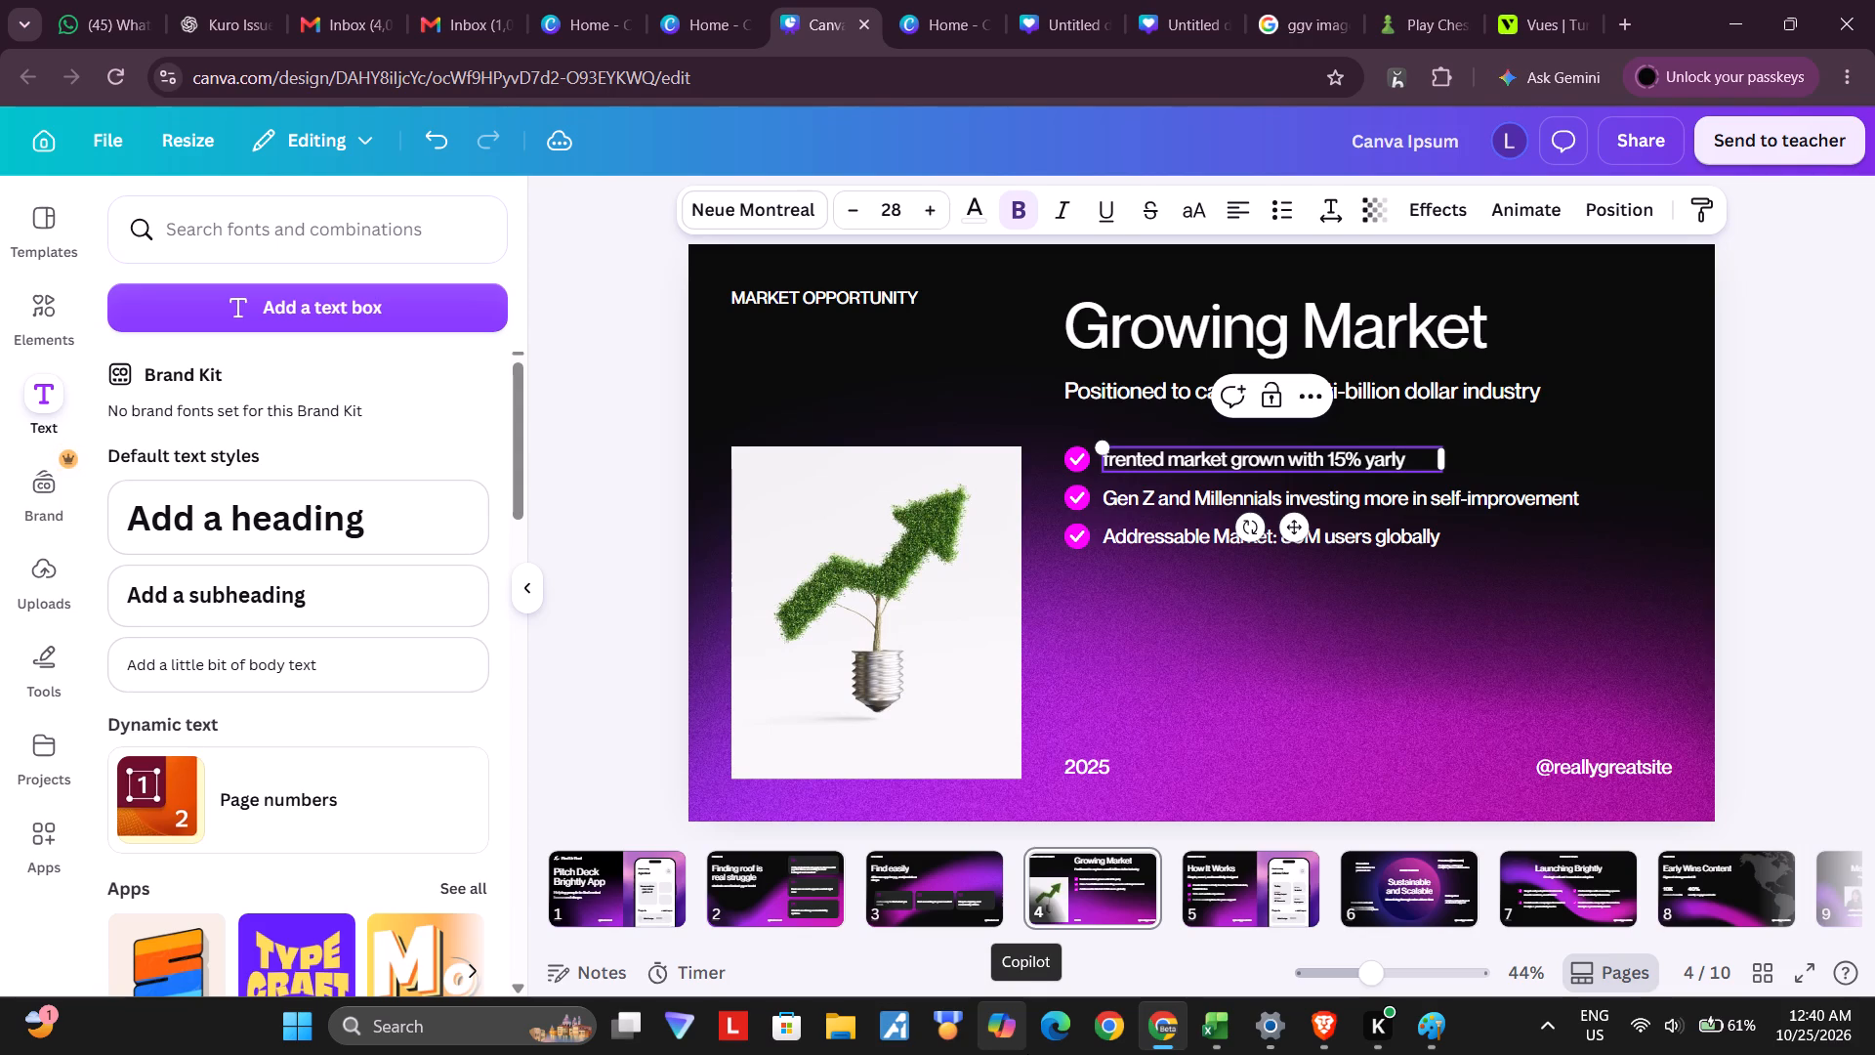
{"action": "key", "text": "BackSpace"}
{"action": "key", "text": "BackSpace"}
{"action": "key", "text": "BackSpace"}
{"action": "key", "text": "BackSpace"}
{"action": "type", "text": "ea"}
{"action": "type", "text": "rly"}
Replace the second bullet's text on the Growing Market slide with "Students and even family choose rented homes".
{"action": "double_click", "coordinate": [1291, 500]}
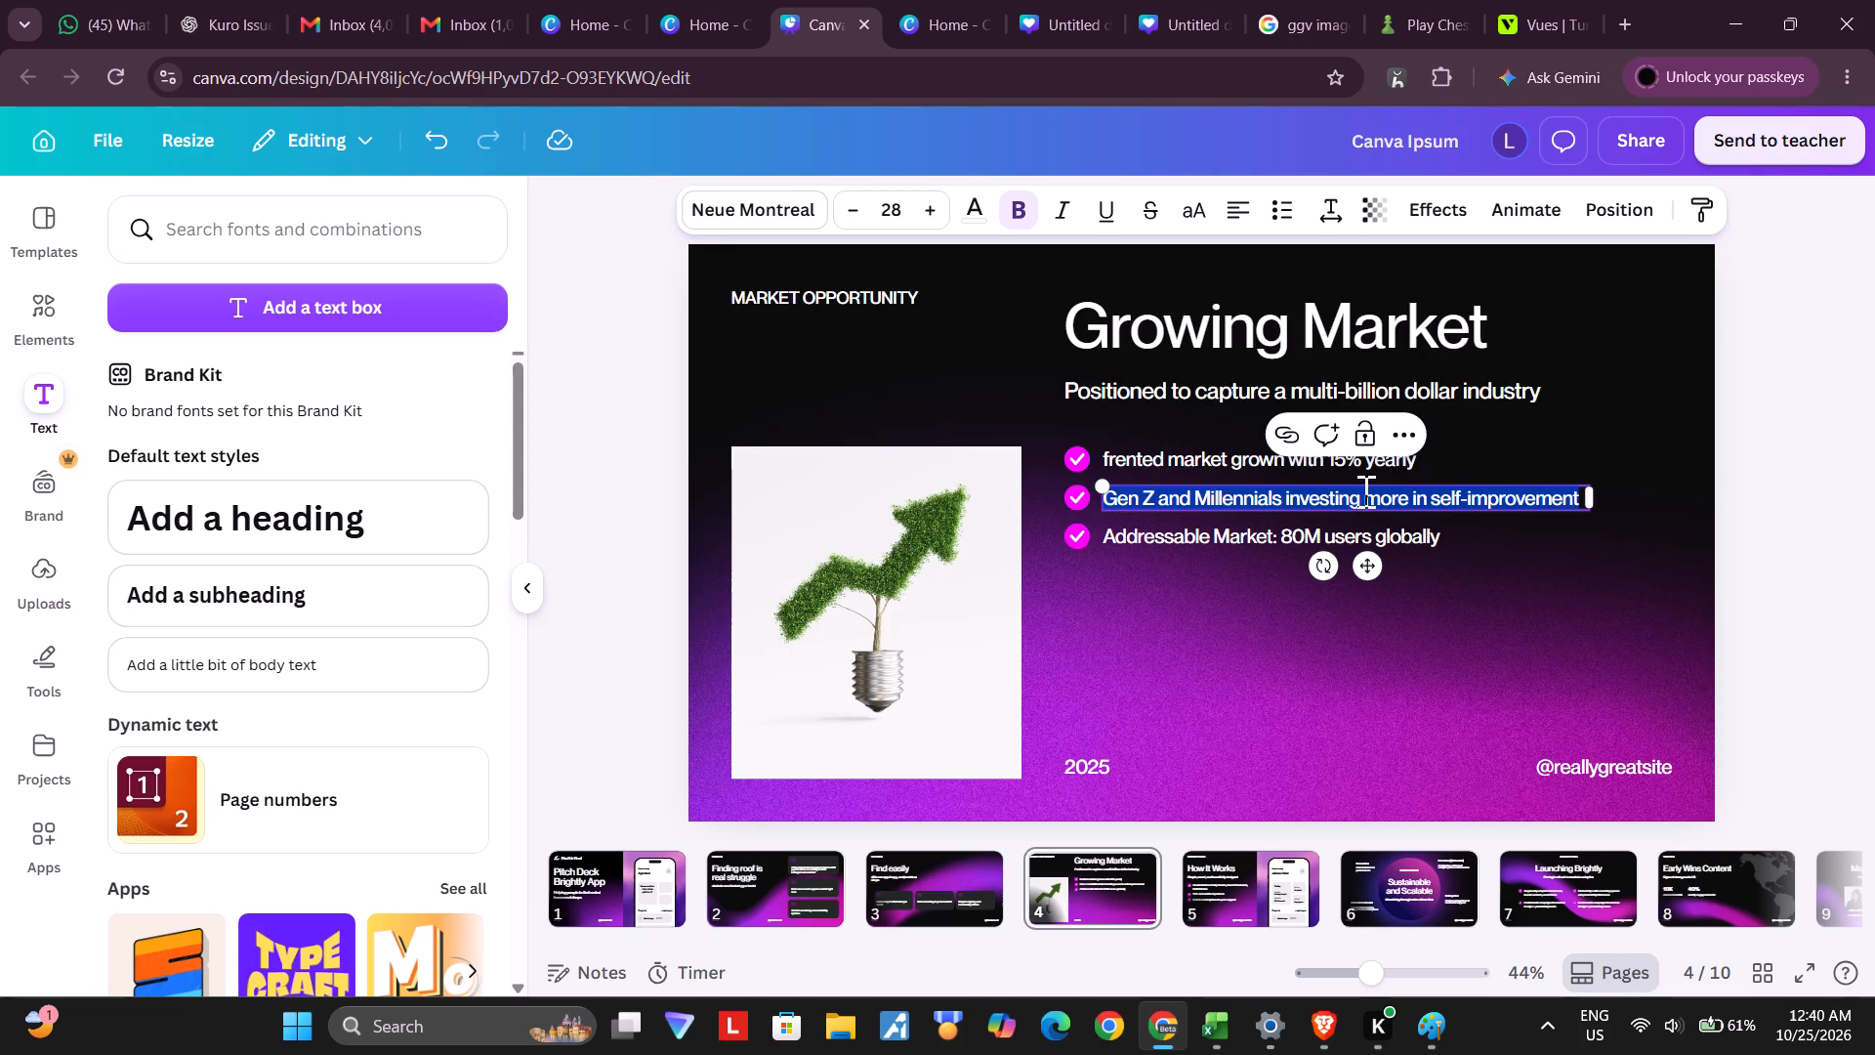
{"action": "key", "text": "BackSpace"}
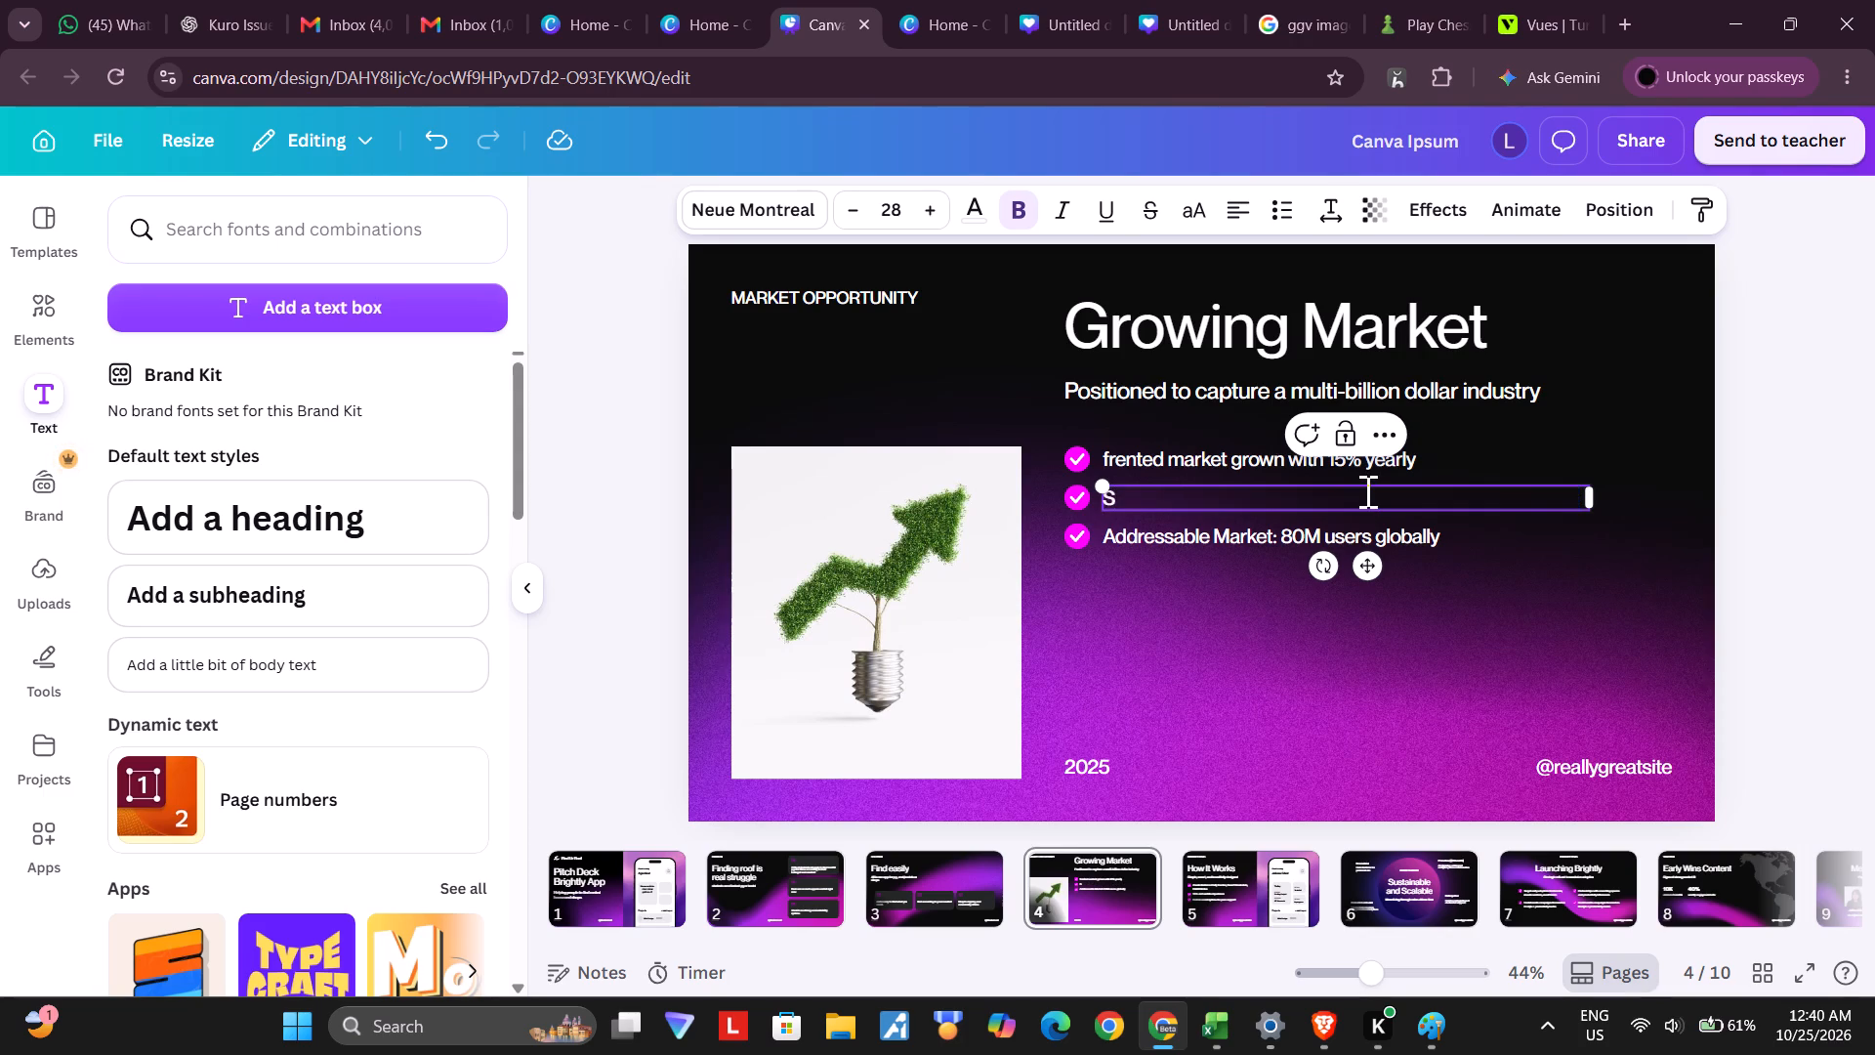
{"action": "type", "text": "tudents and even"}
{"action": "key", "text": "space"}
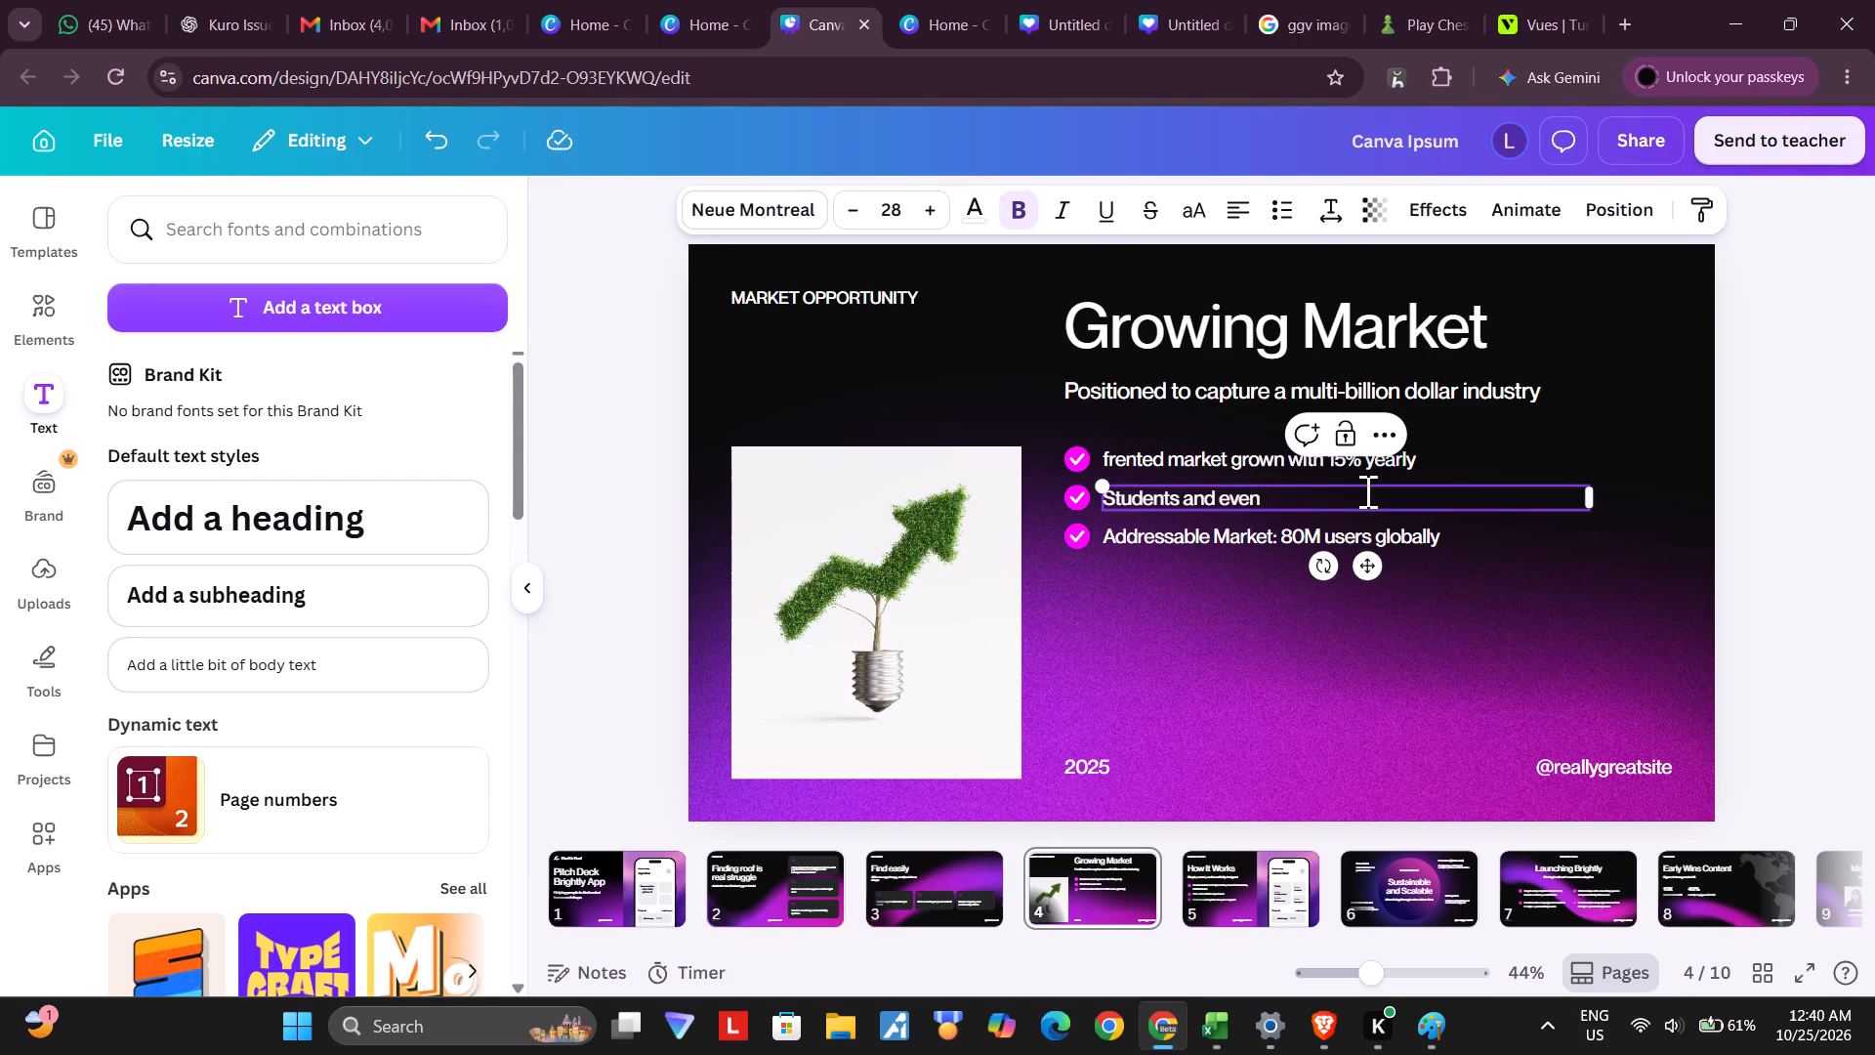
{"action": "type", "text": "family choose"}
{"action": "key", "text": "space"}
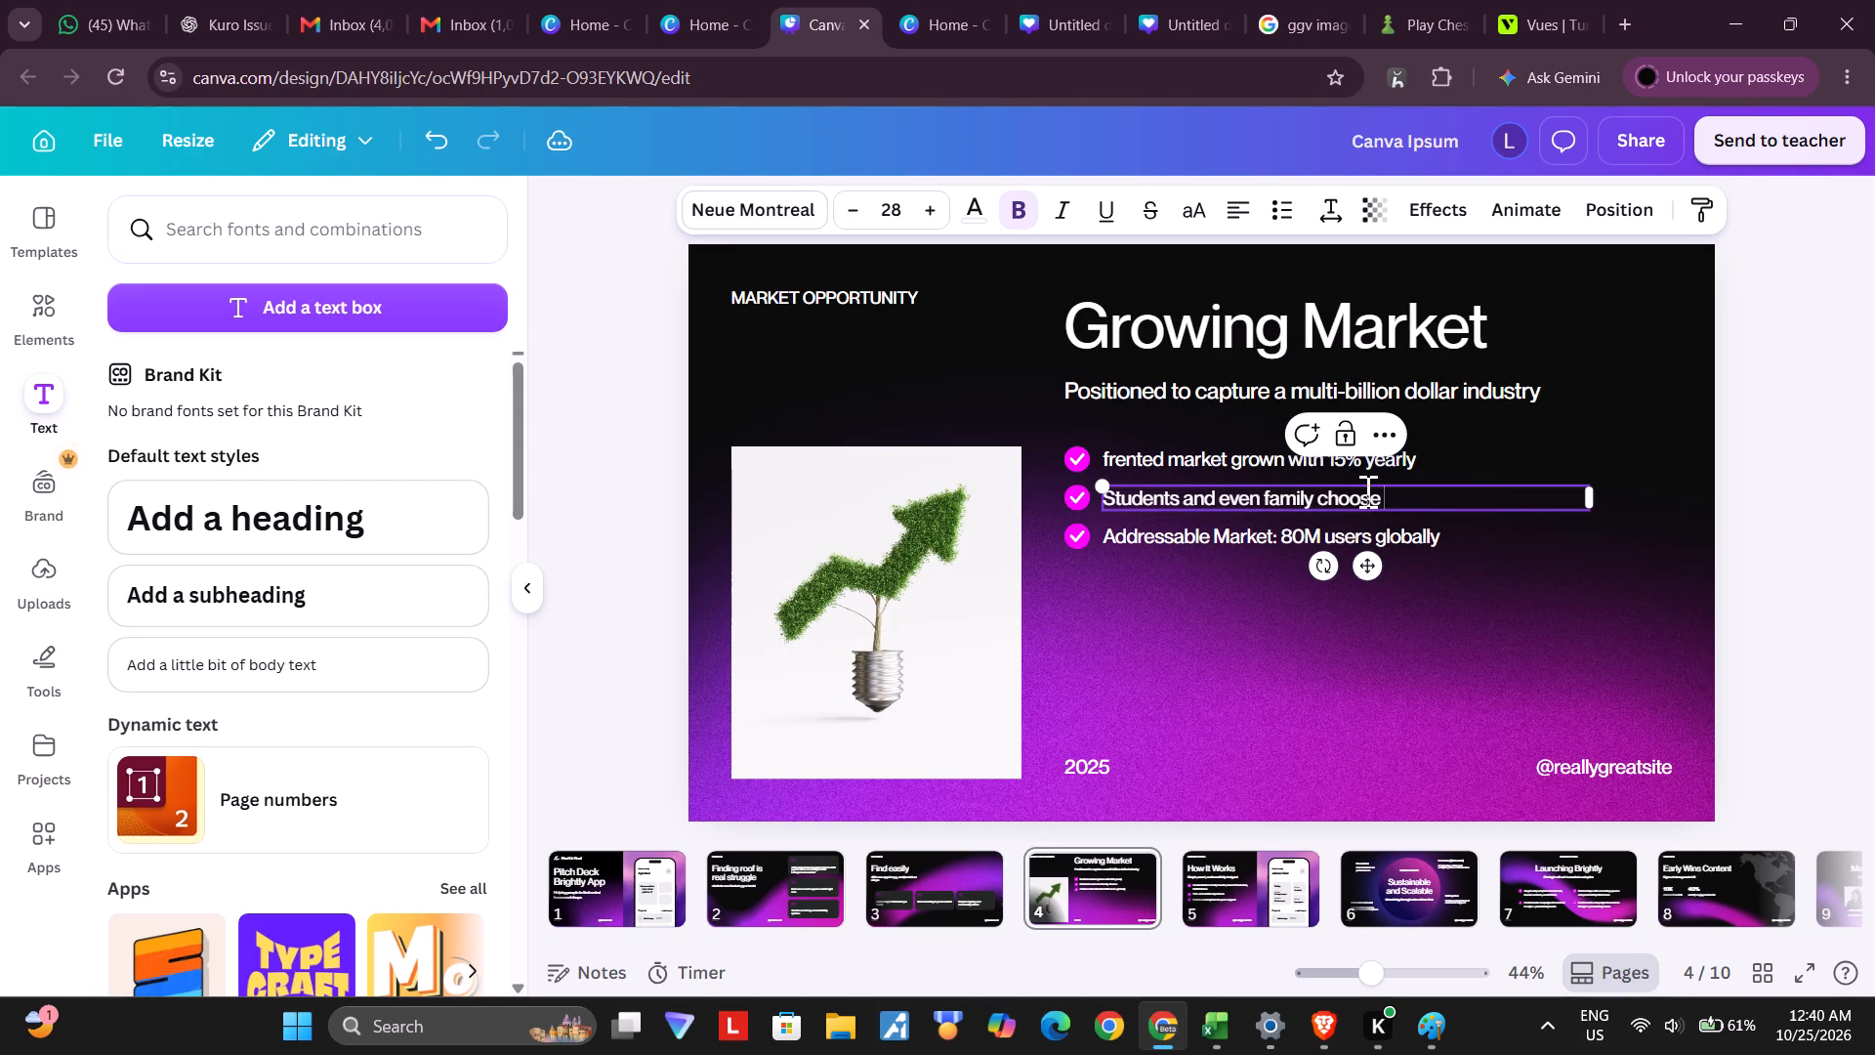
{"action": "type", "text": "rented"}
{"action": "key", "text": "space"}
{"action": "type", "text": "homes"}
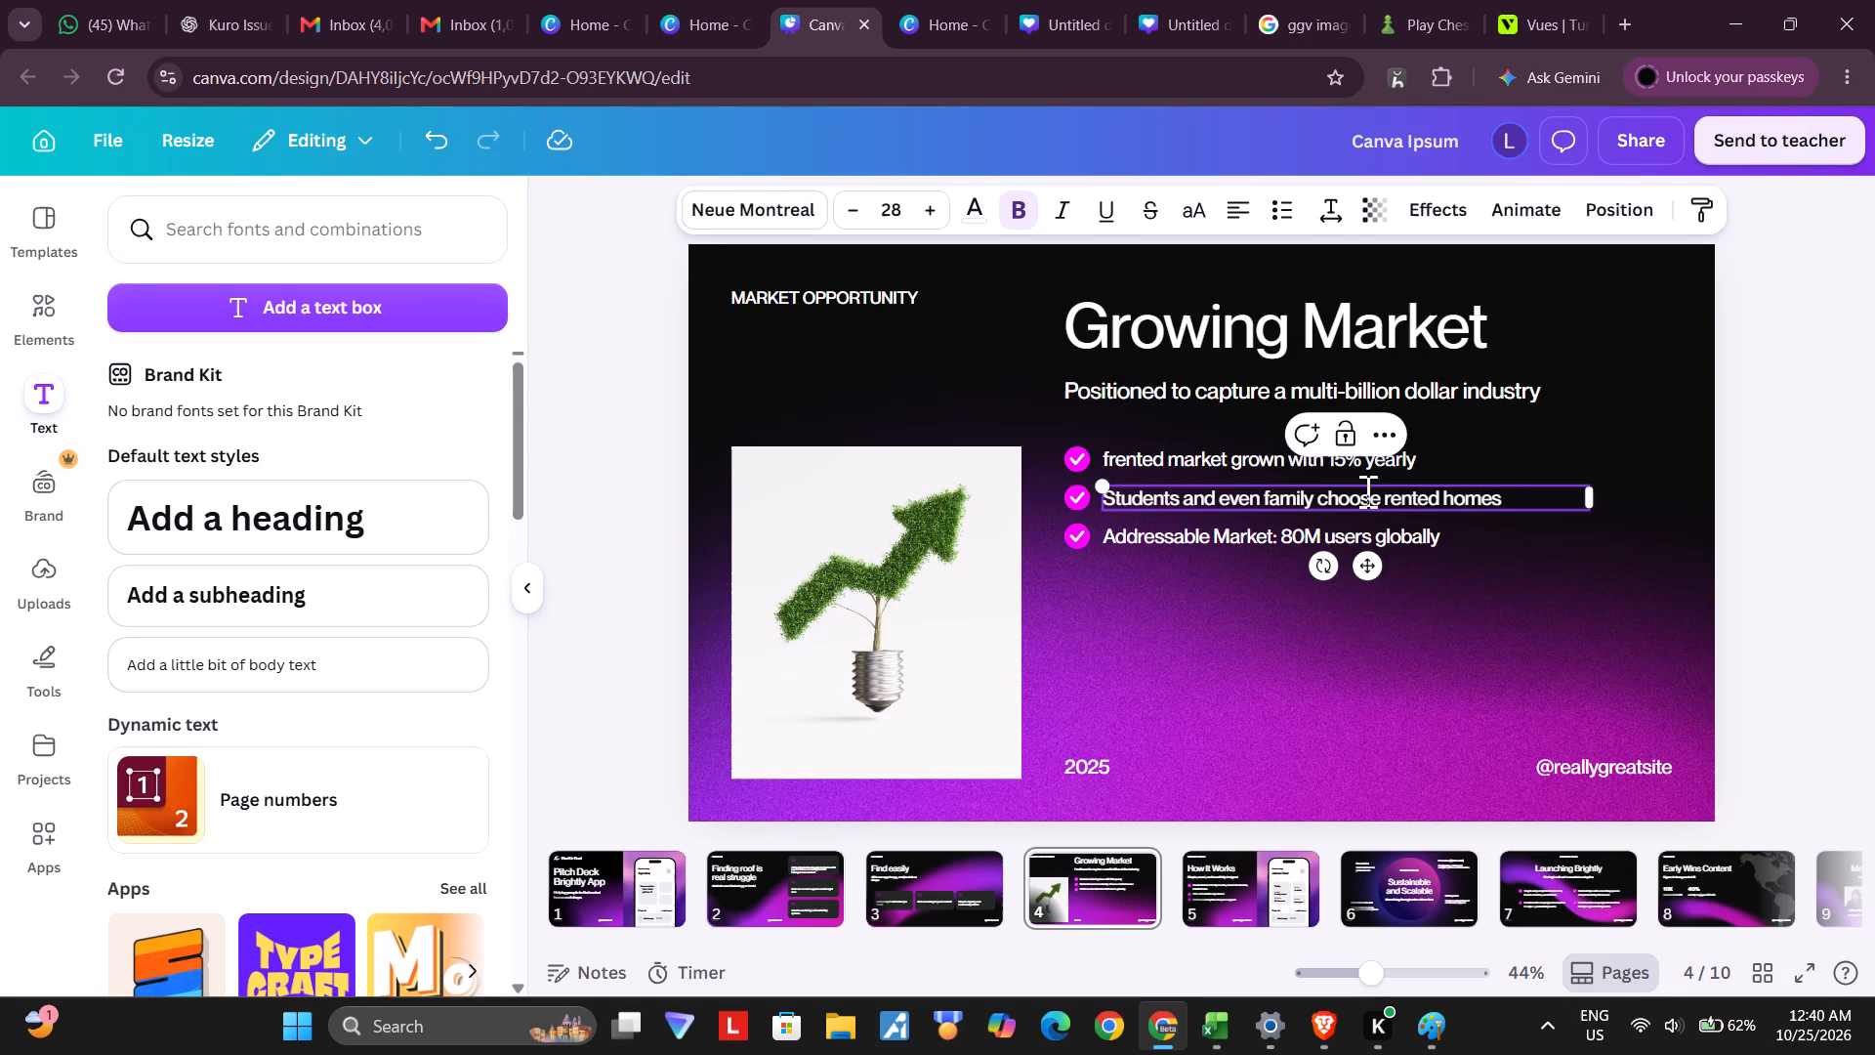
{"action": "key", "text": "space"}
{"action": "type", "text": "as"}
{"action": "key", "text": "space"}
{"action": "type", "text": "they"}
{"action": "key", "text": "space"}
{"action": "key", "text": "BackSpace"}
{"action": "key", "text": "BackSpace"}
{"action": "key", "text": "BackSpace"}
{"action": "key", "text": "BackSpace"}
{"action": "key", "text": "BackSpace"}
{"action": "key", "text": "BackSpace"}
{"action": "key", "text": "BackSpace"}
{"action": "key", "text": "BackSpace"}
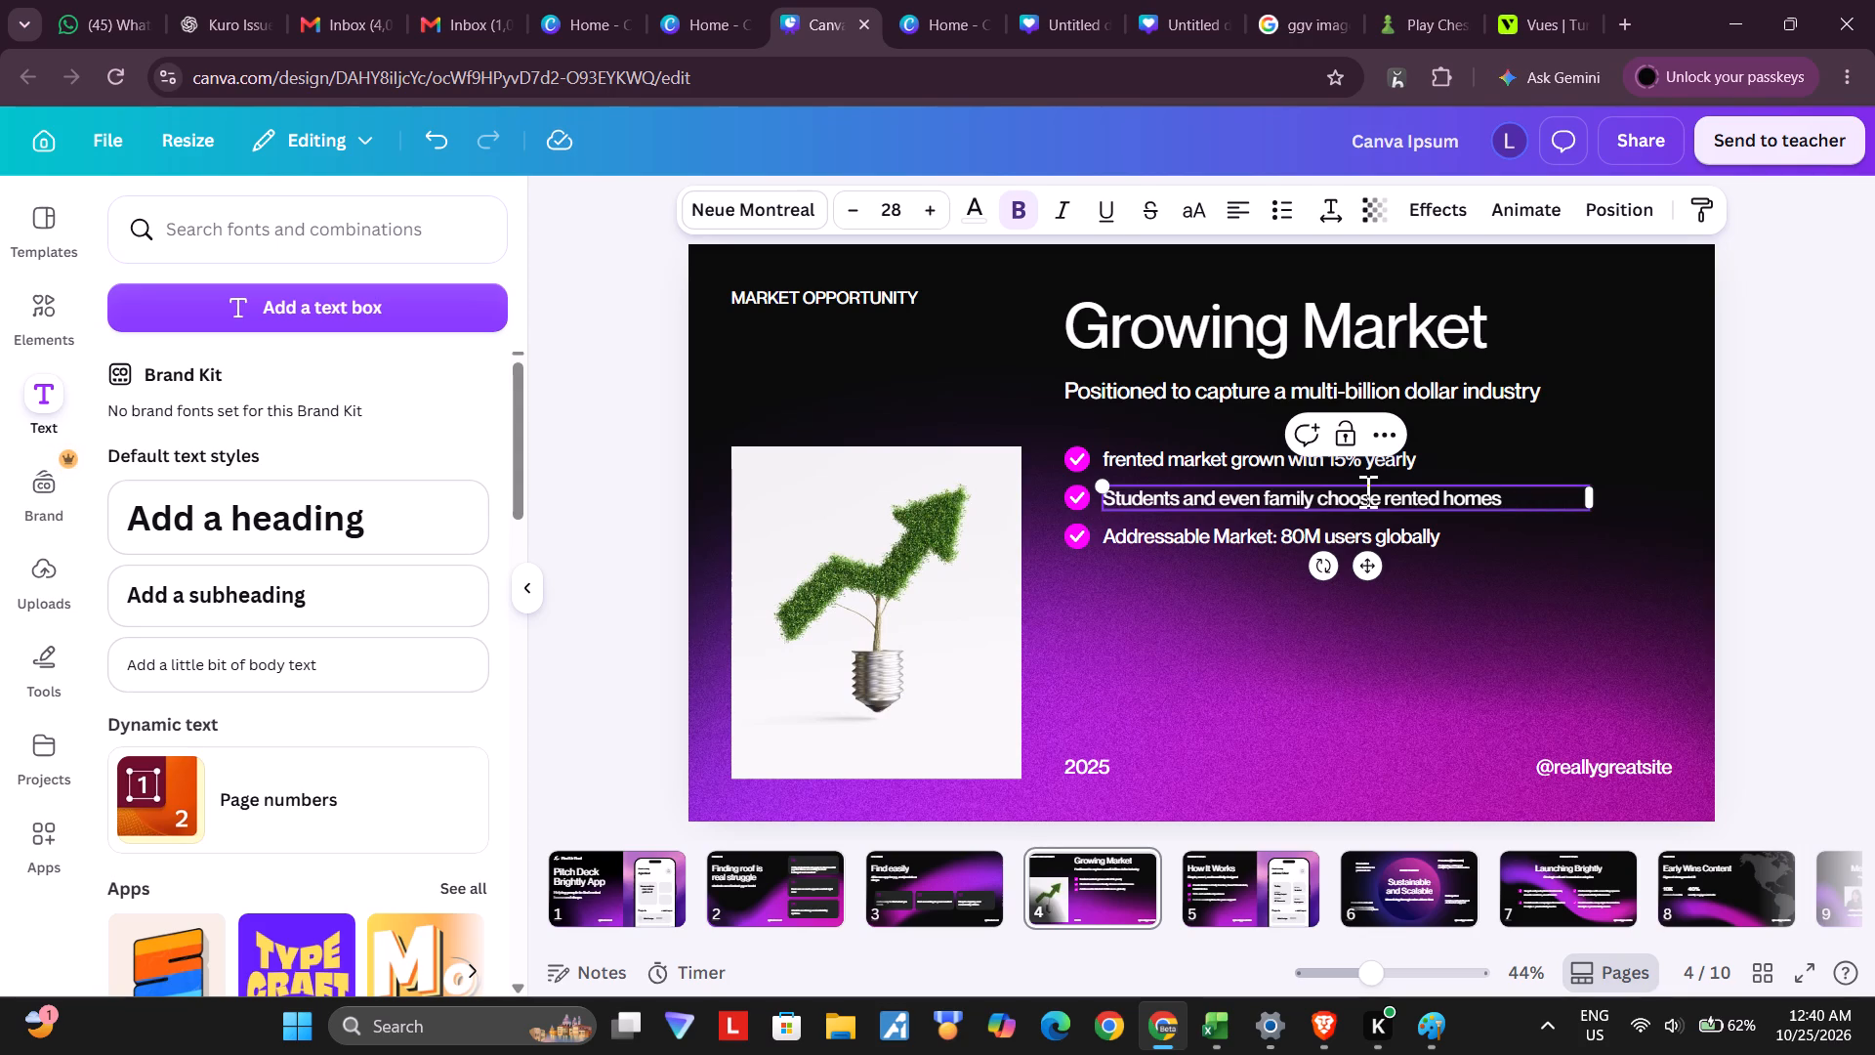
Set the year in slide 4's footer to 2026.
{"action": "left_click", "coordinate": [1200, 537]}
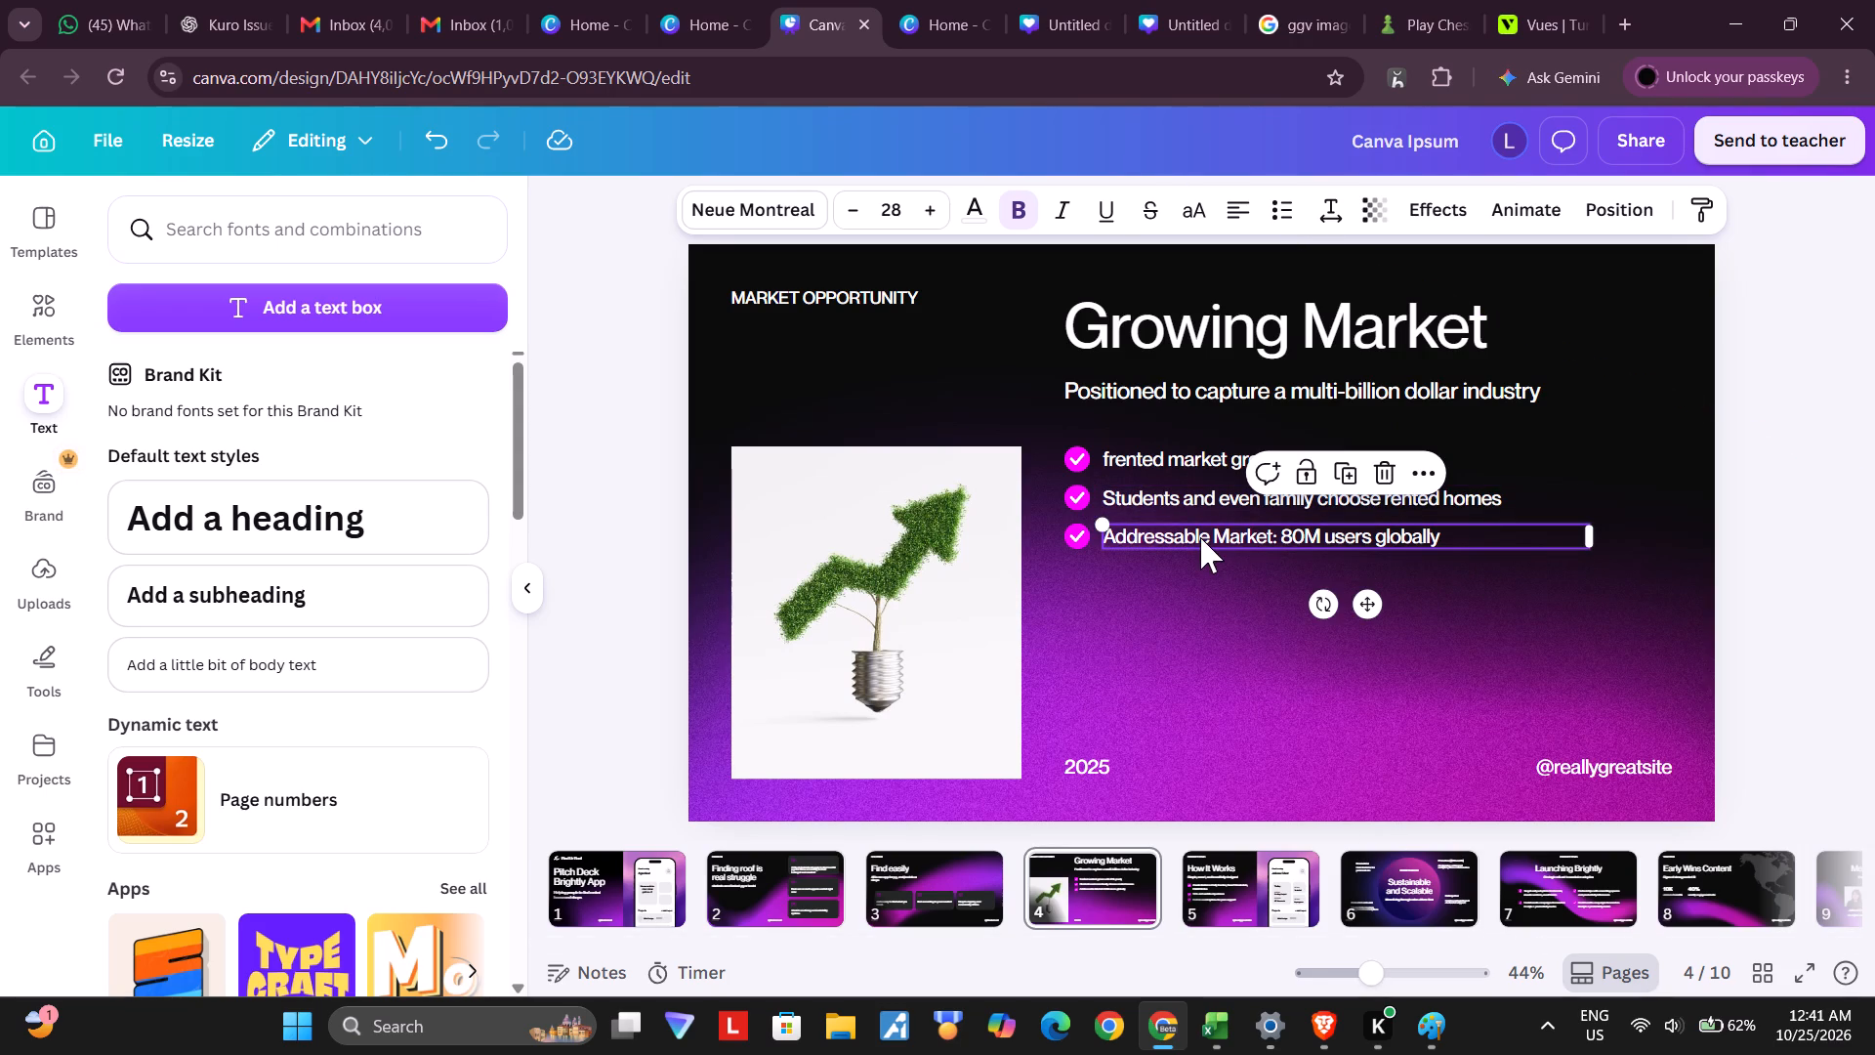
{"action": "double_click", "coordinate": [1096, 755]}
{"action": "type", "text": "2026"}
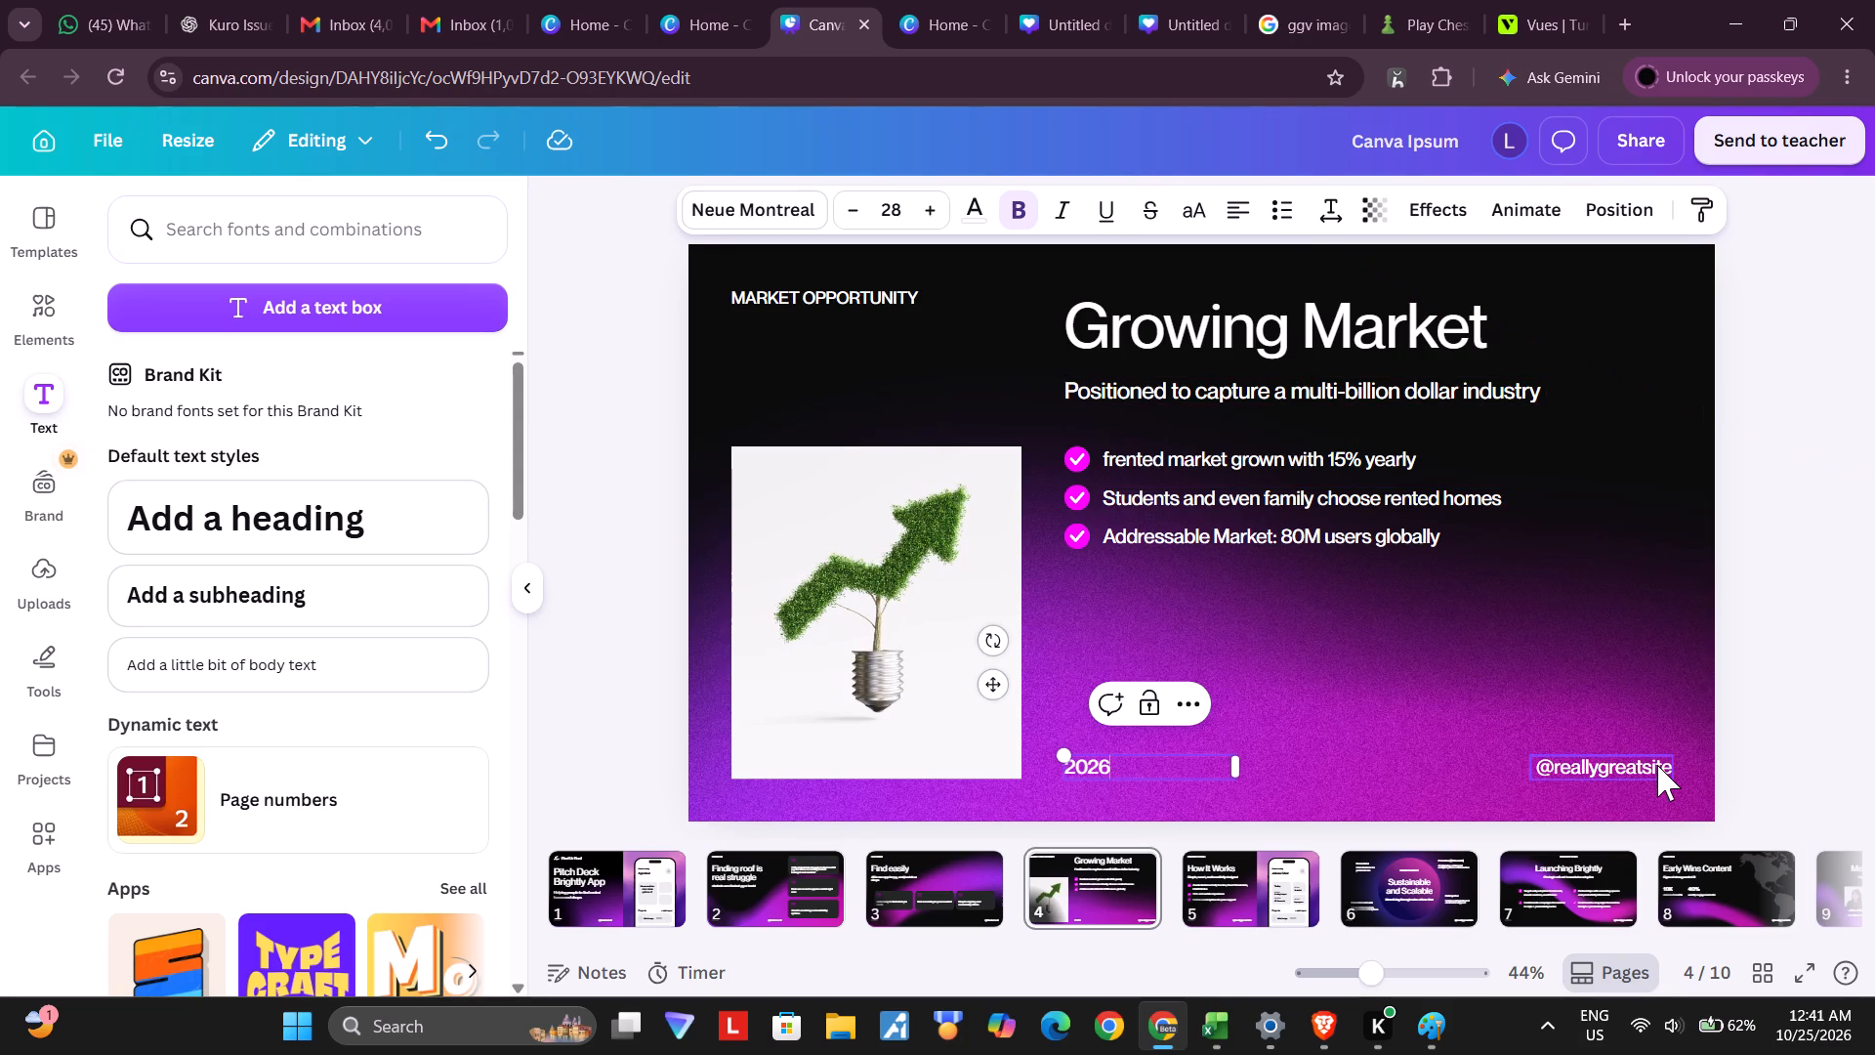
{"action": "left_click", "coordinate": [1657, 765]}
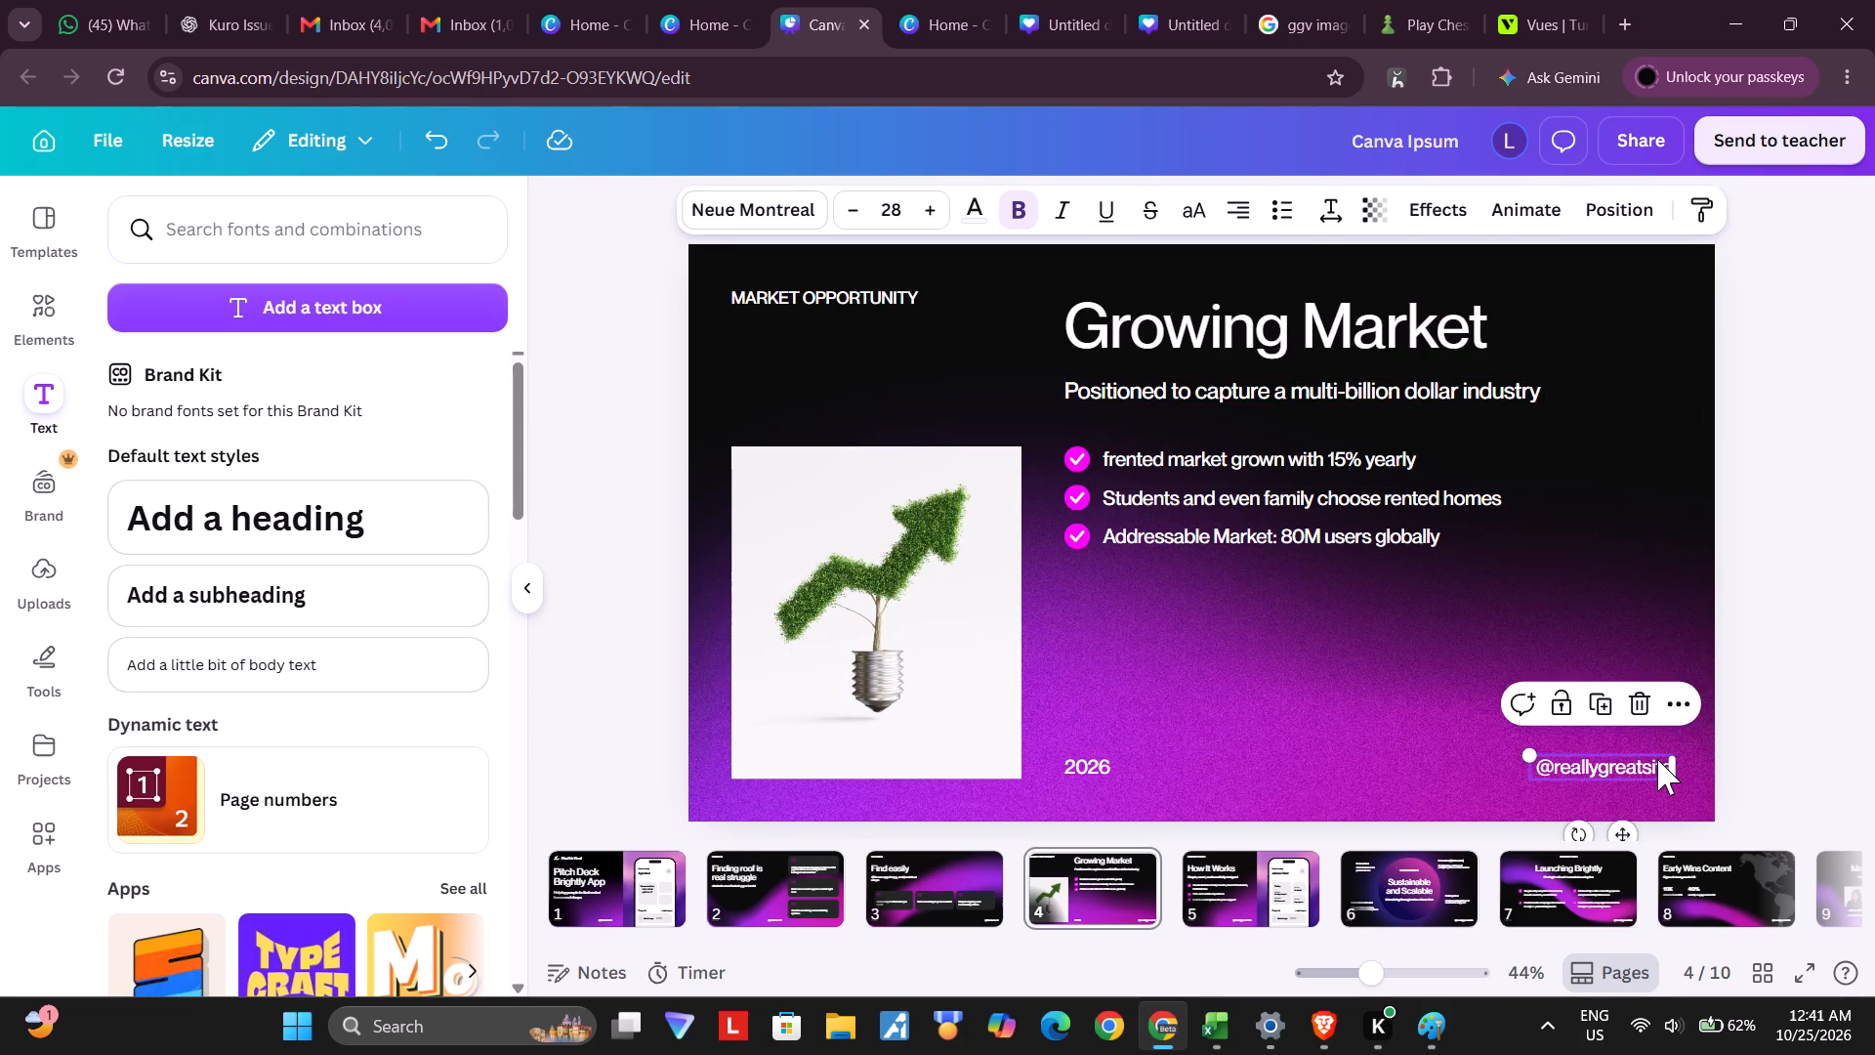
{"action": "key", "text": "shift+at"}
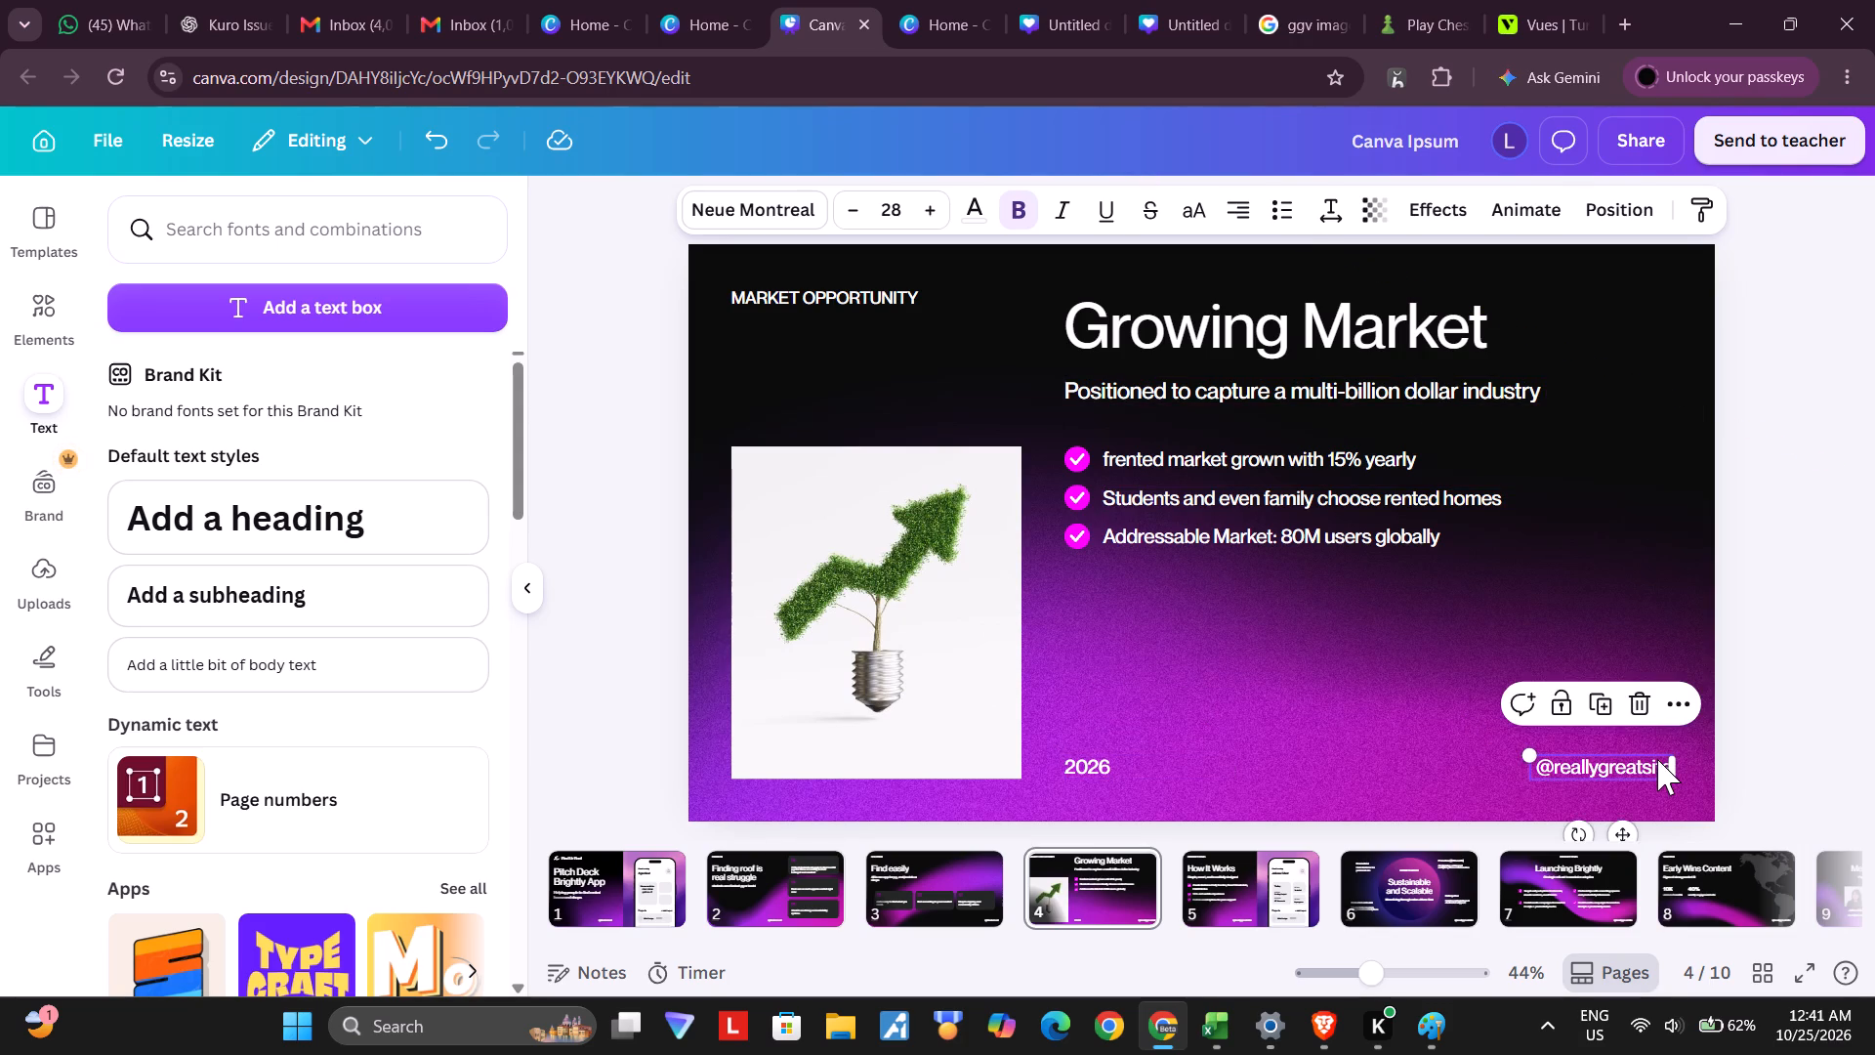
{"action": "double_click", "coordinate": [1657, 759]}
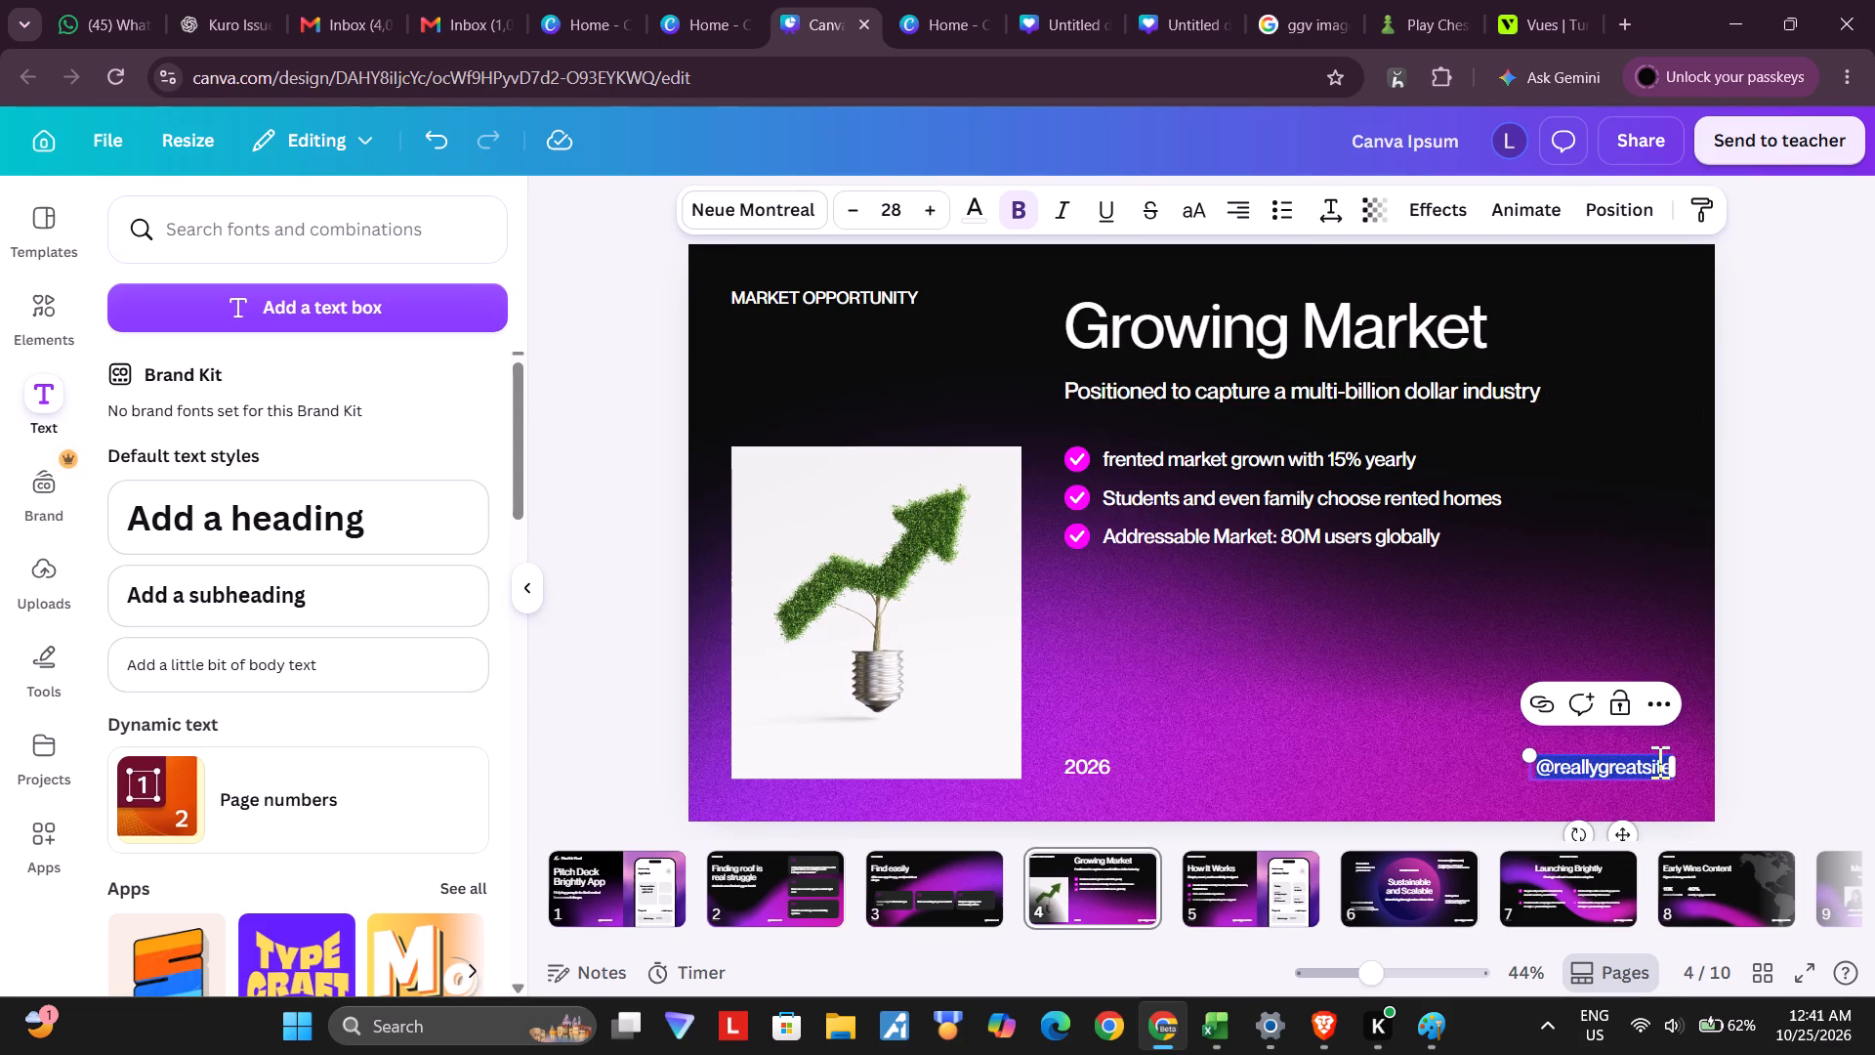
{"action": "key", "text": "shift+at"}
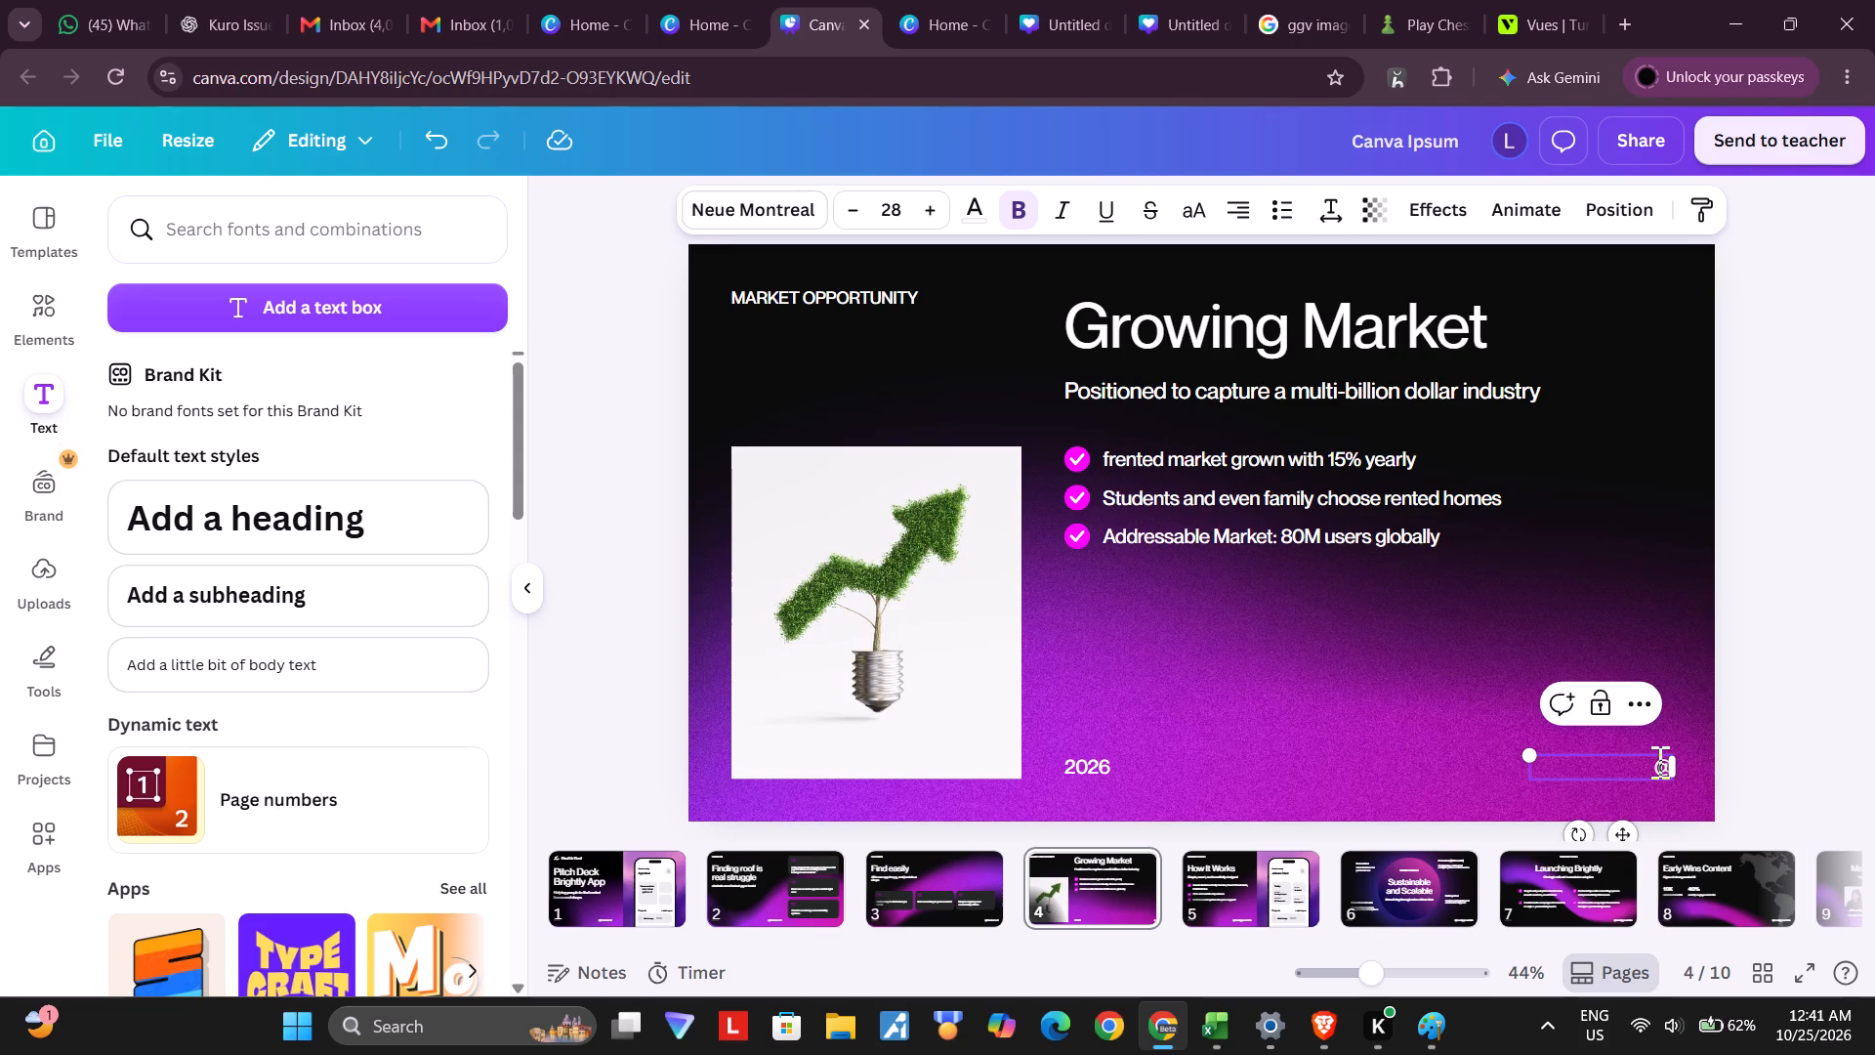
{"action": "type", "text": "findurrof"}
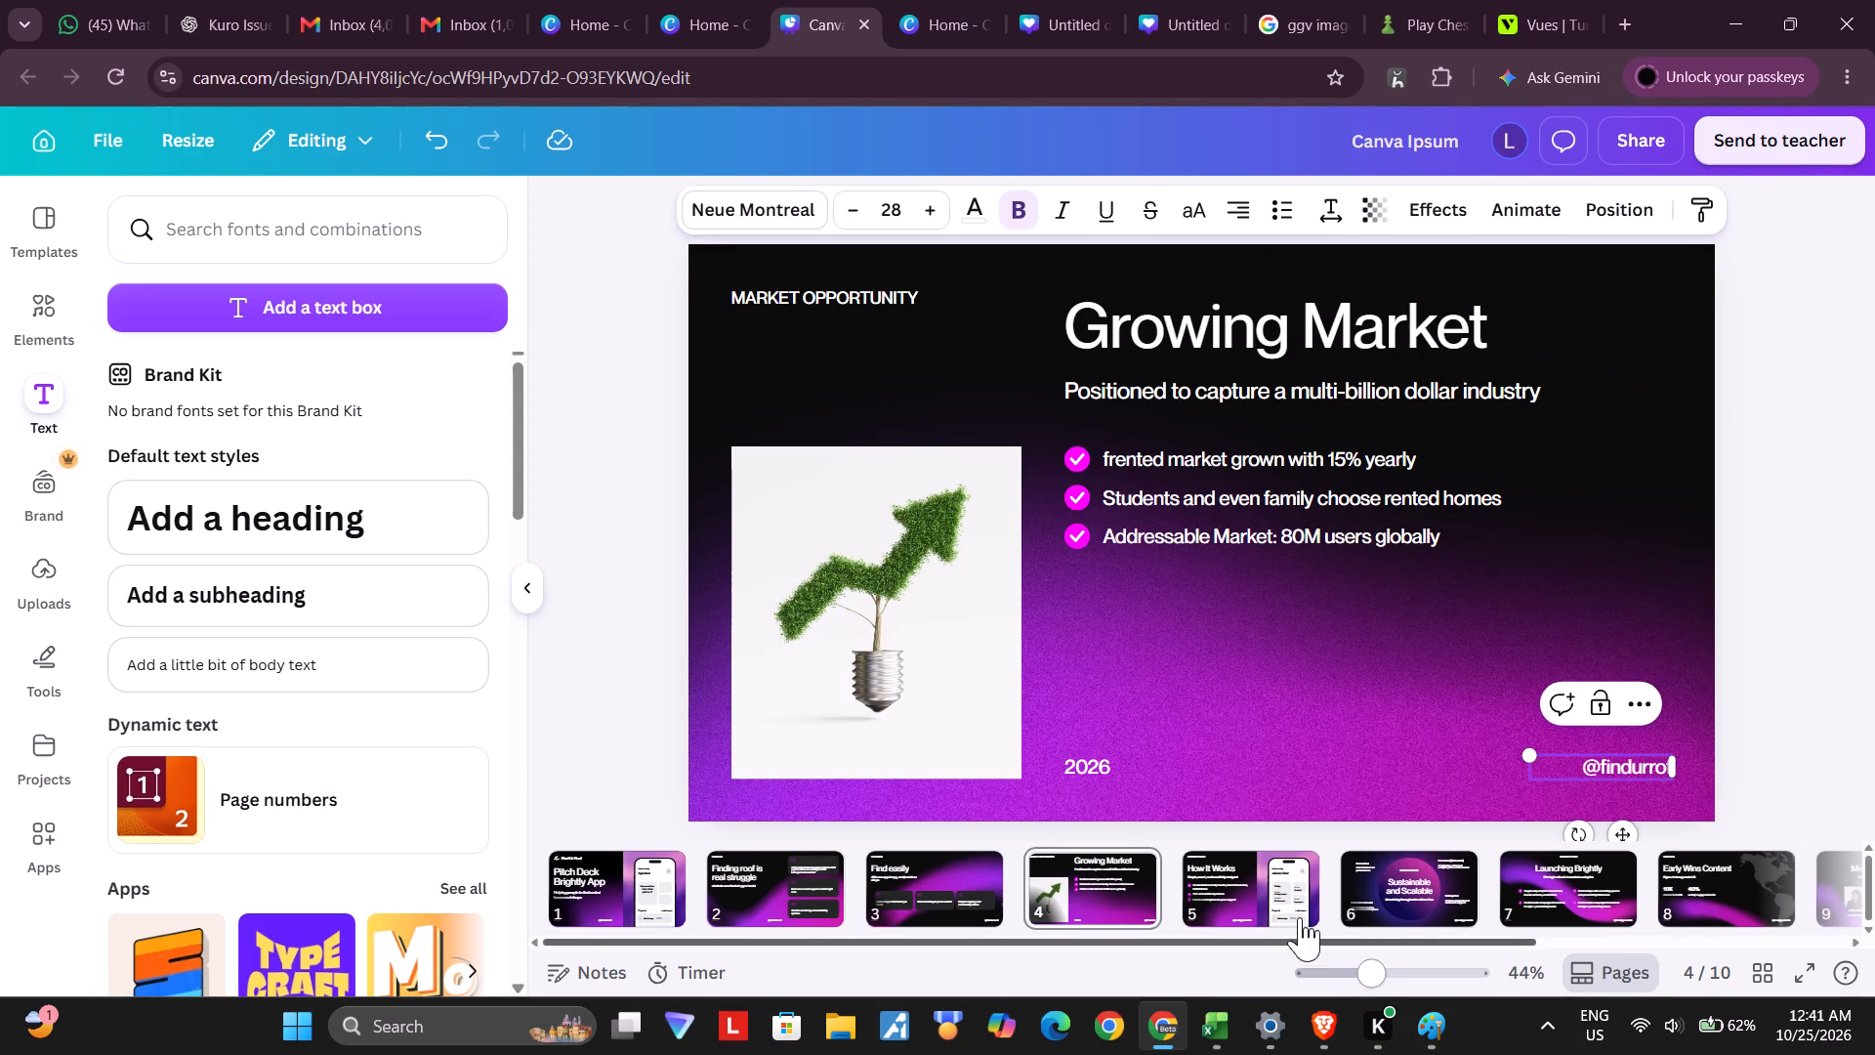
Open slide 5, How It Works.
{"action": "left_click", "coordinate": [1278, 867]}
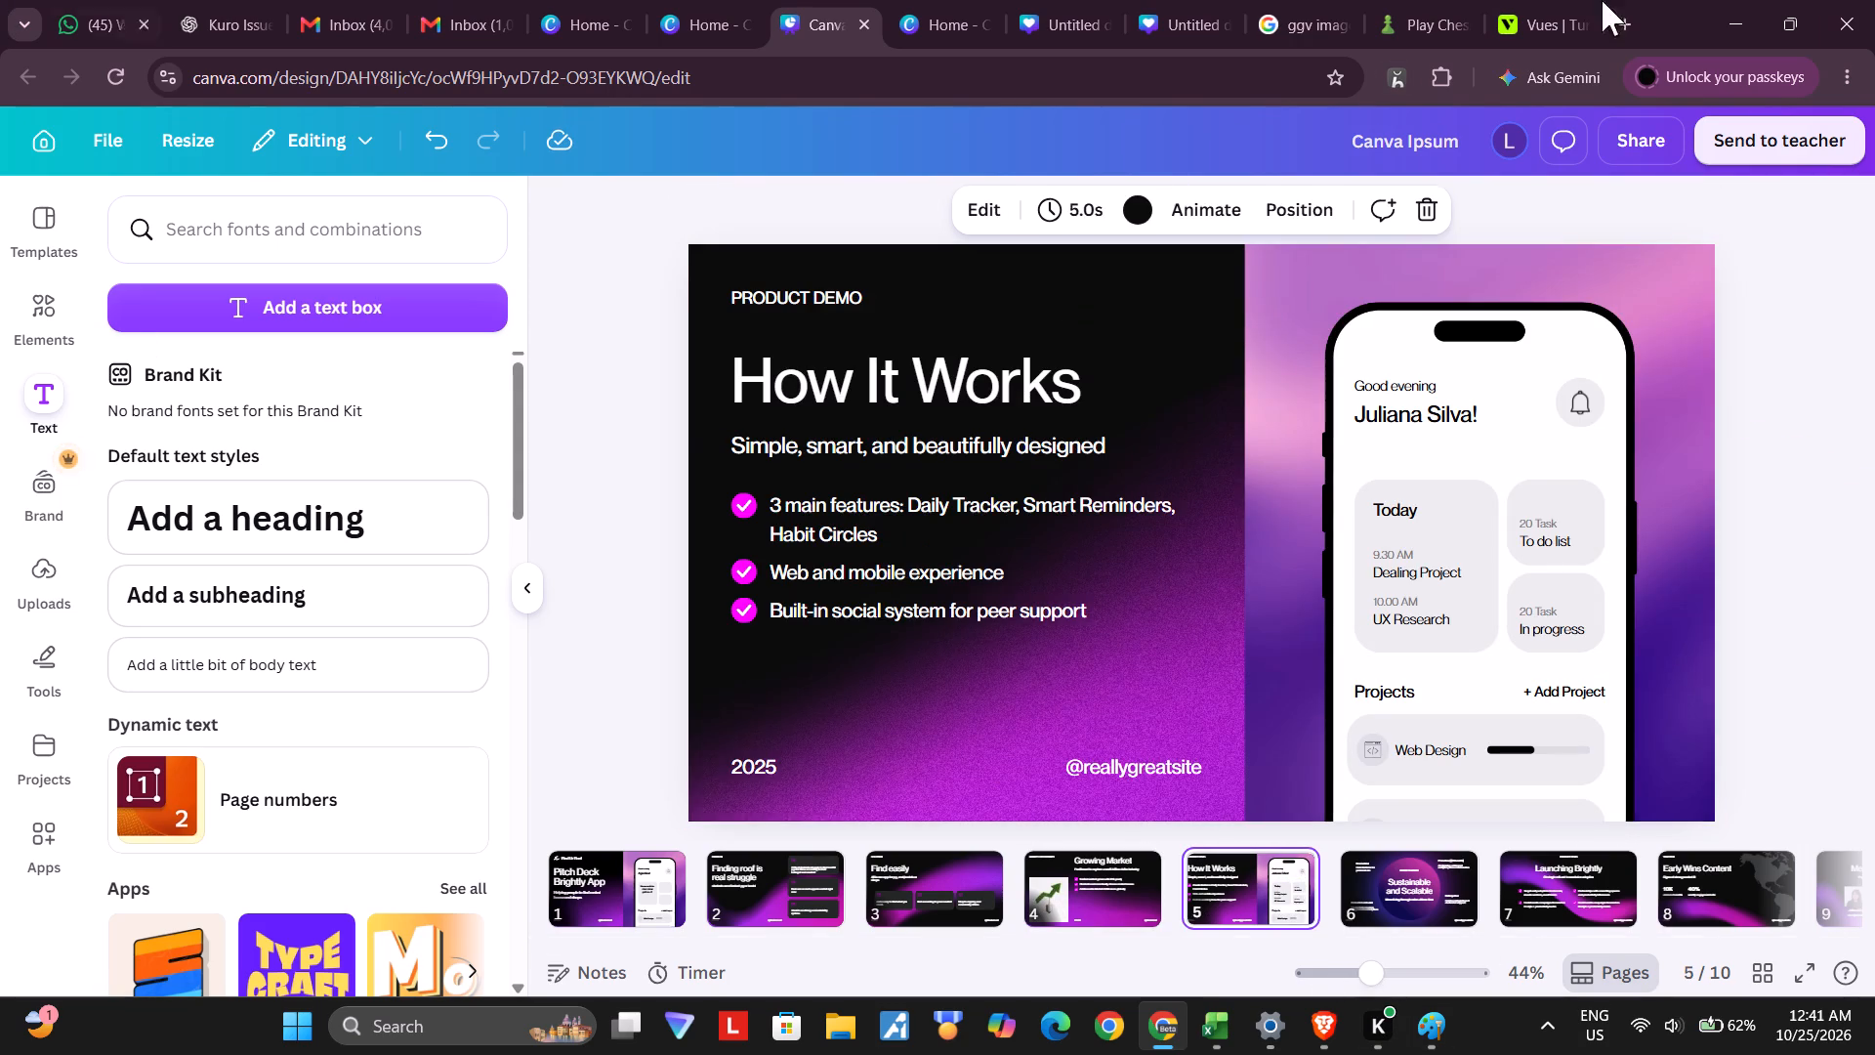